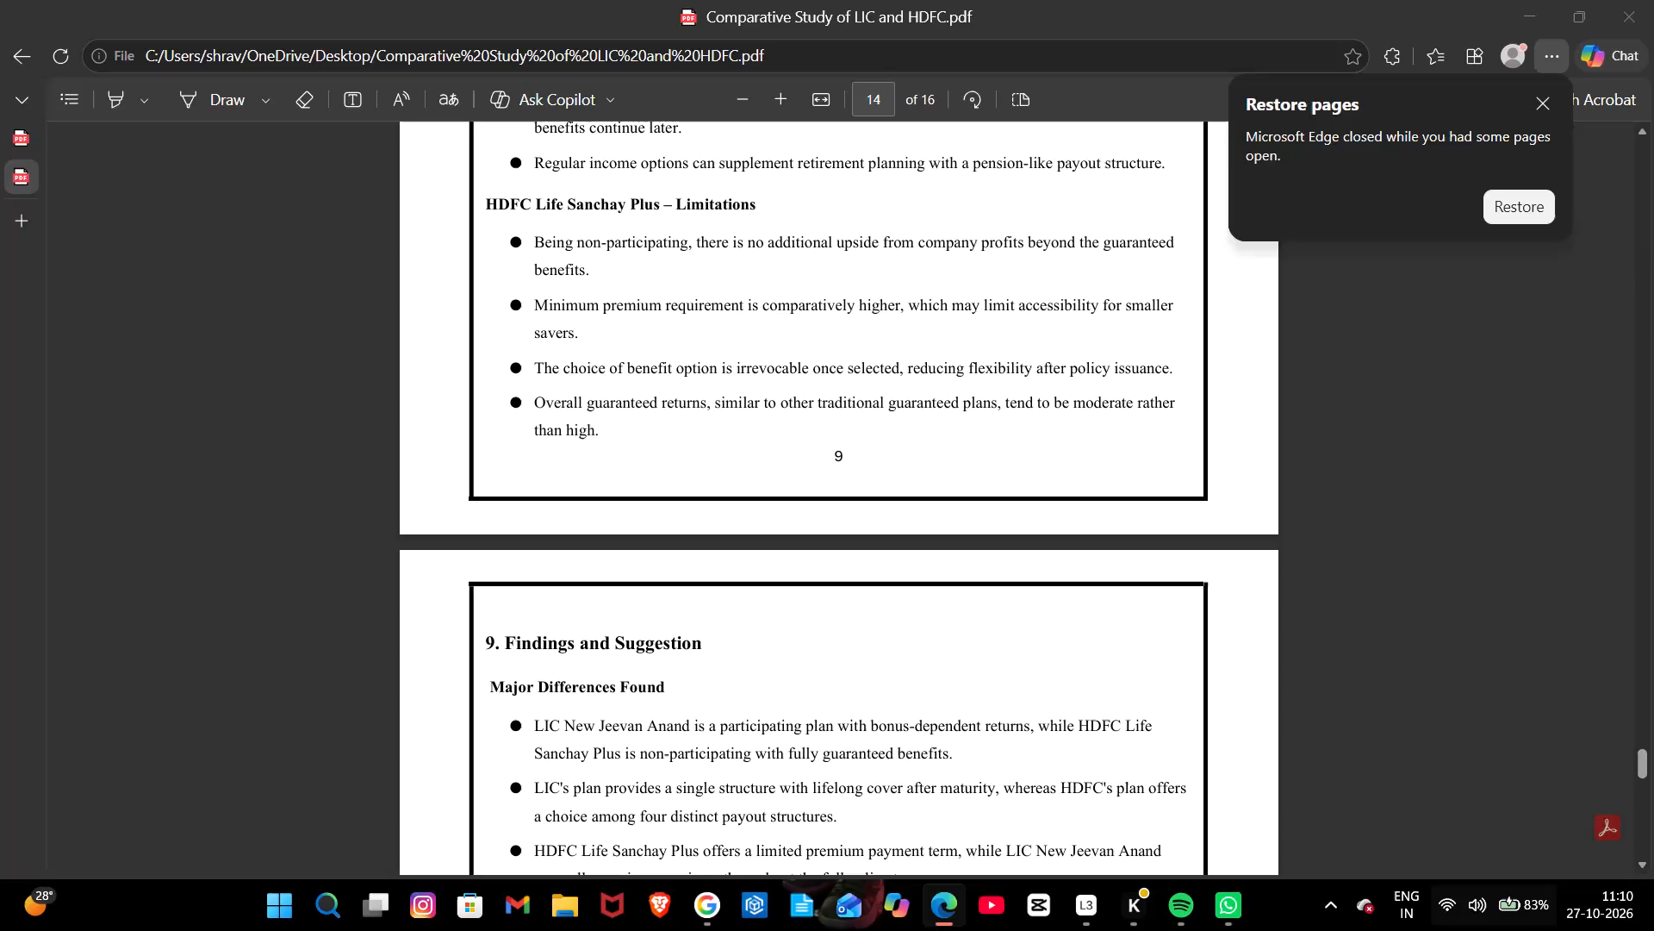
Pause the song playing in Spotify.
{"action": "left_click", "coordinate": [1449, 397]}
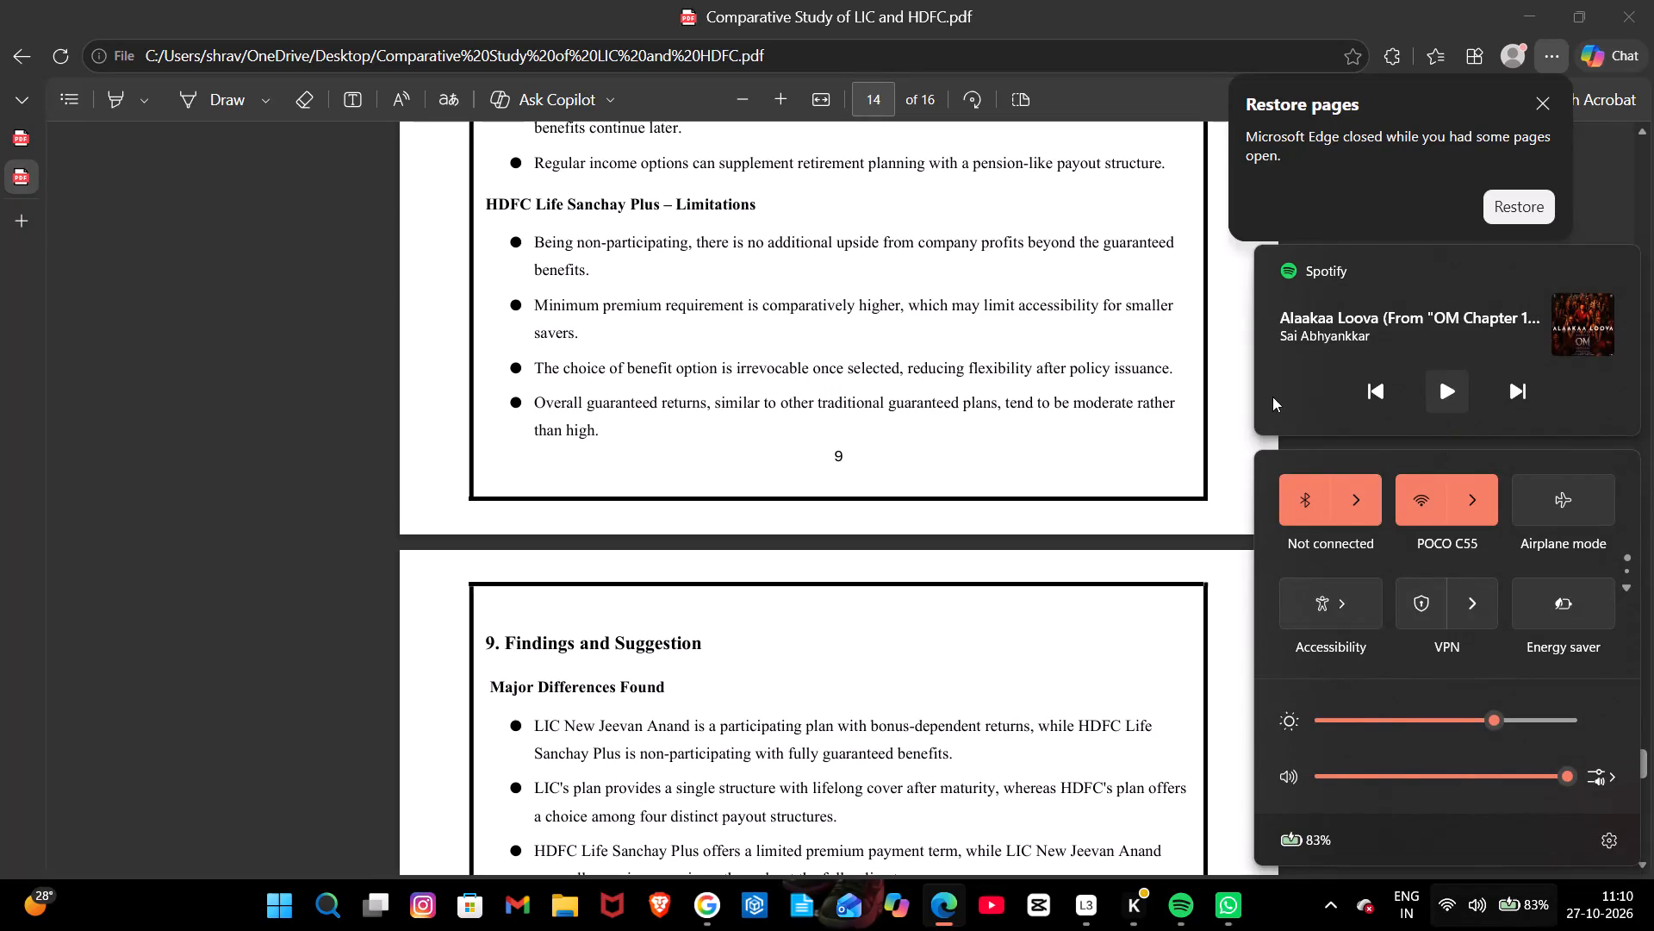
Examine the Comparative Analysis table and the preceding HDFC policy benefit pages in the LIC and HDFC study PDF.
{"action": "scroll", "coordinate": [1127, 372], "scroll_direction": "up", "scroll_amount": 9}
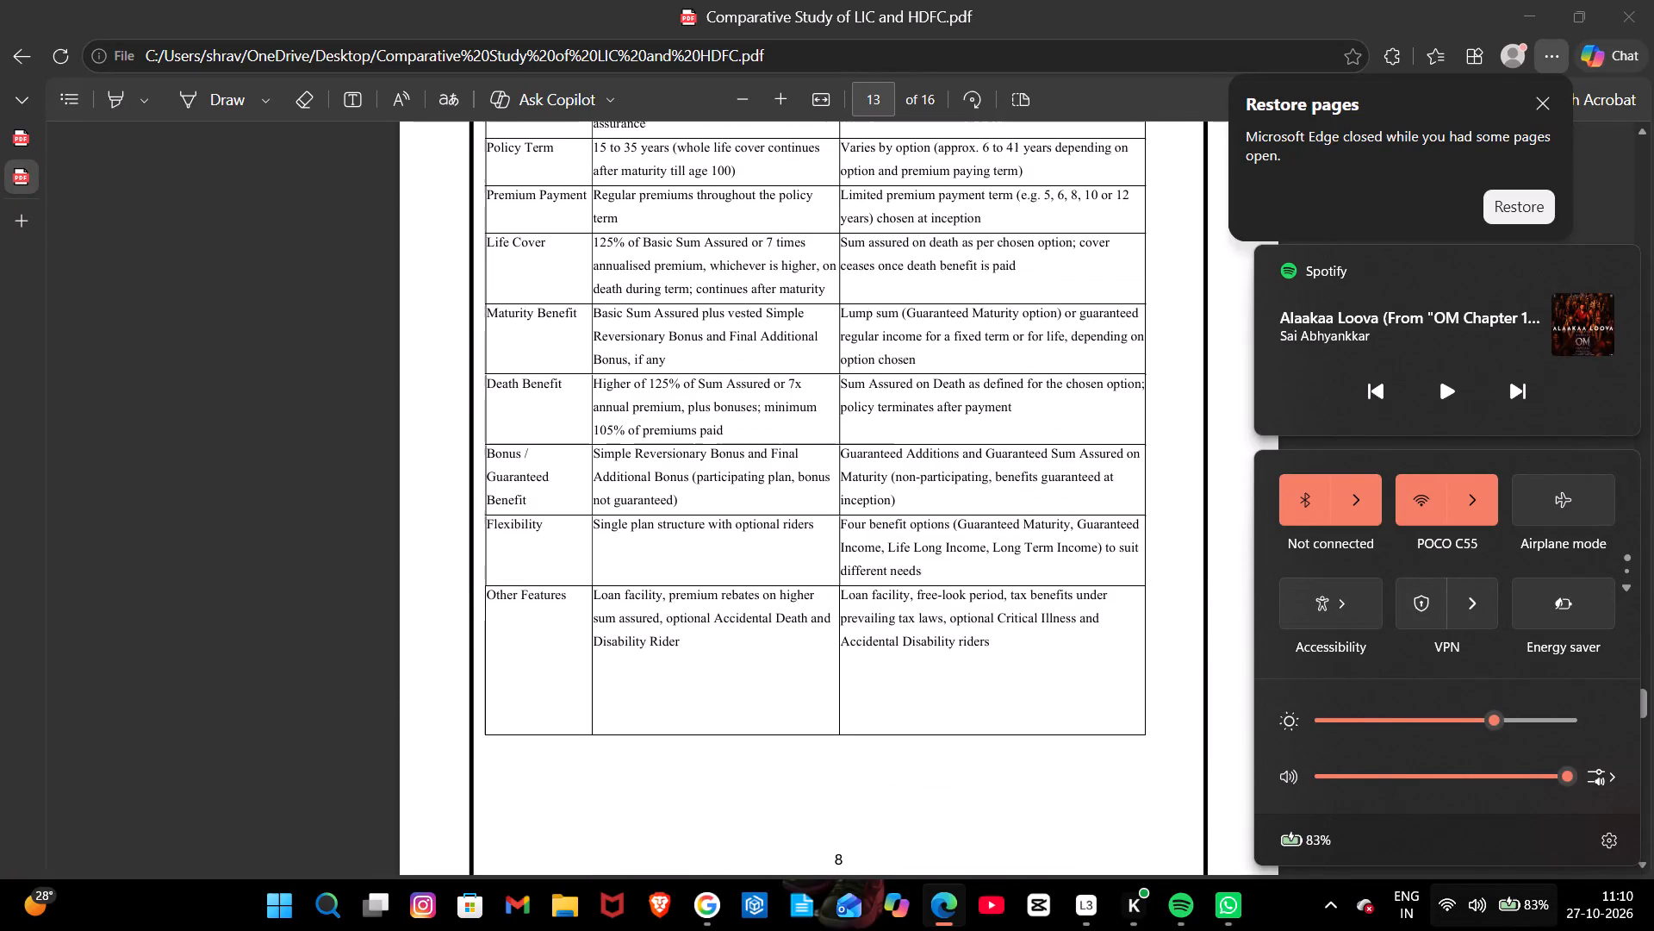
{"action": "left_click_drag", "start_coordinate": [649, 326], "coordinate": [957, 522]}
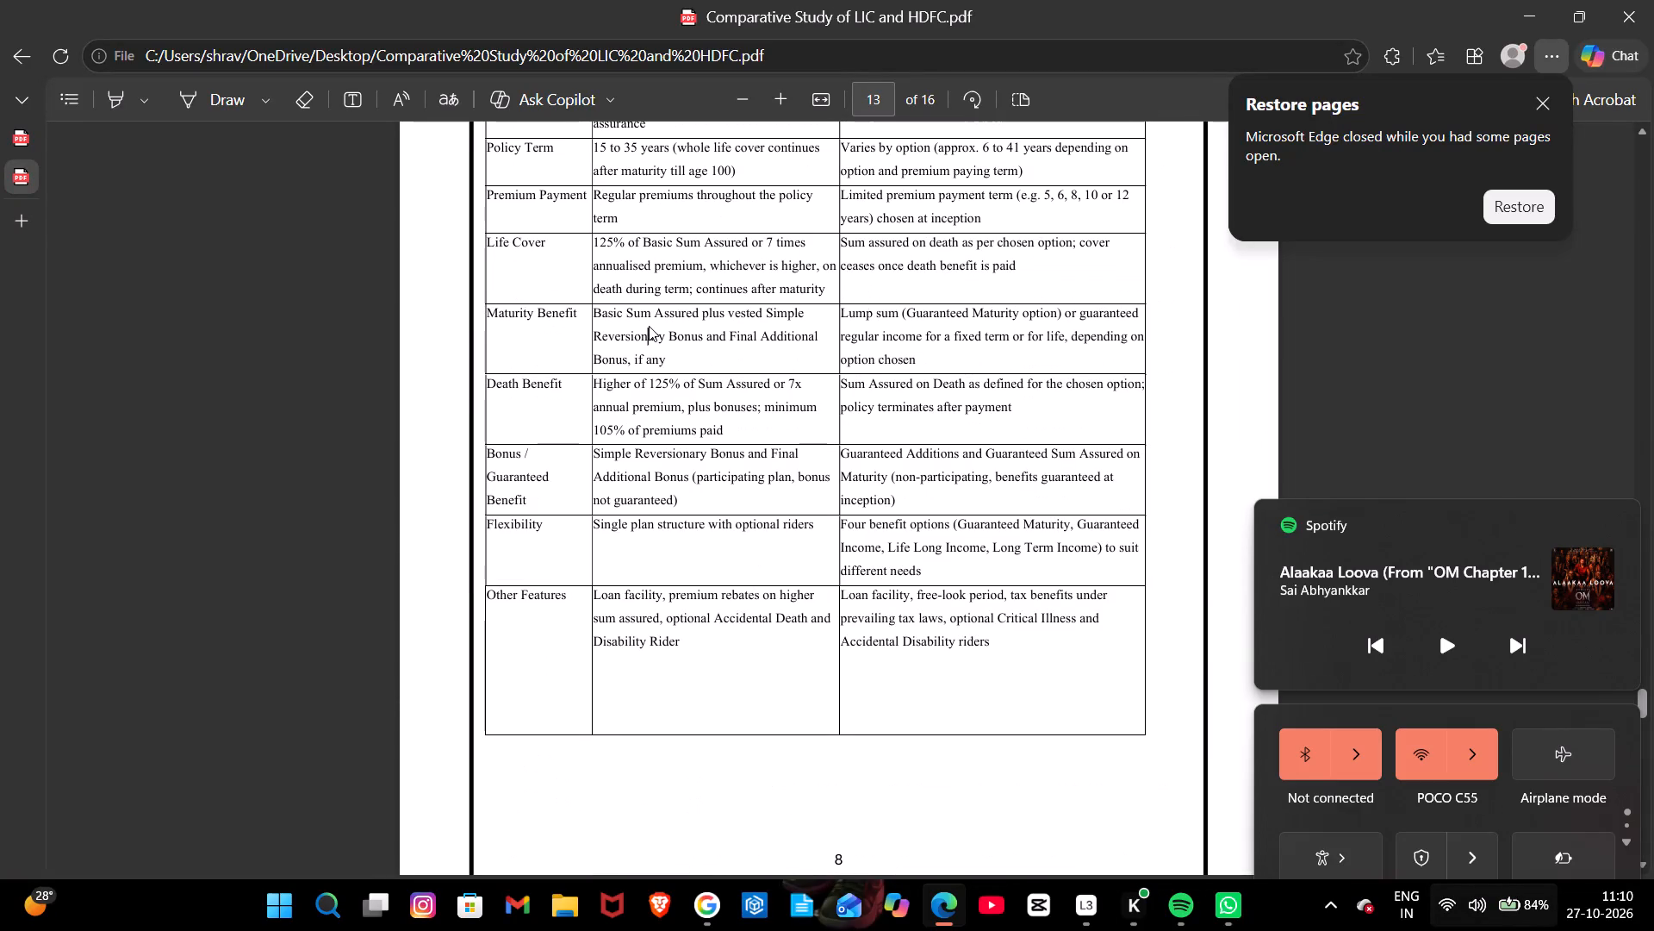
{"action": "left_click", "coordinate": [844, 460]}
{"action": "scroll", "coordinate": [844, 460], "scroll_direction": "up", "scroll_amount": 7}
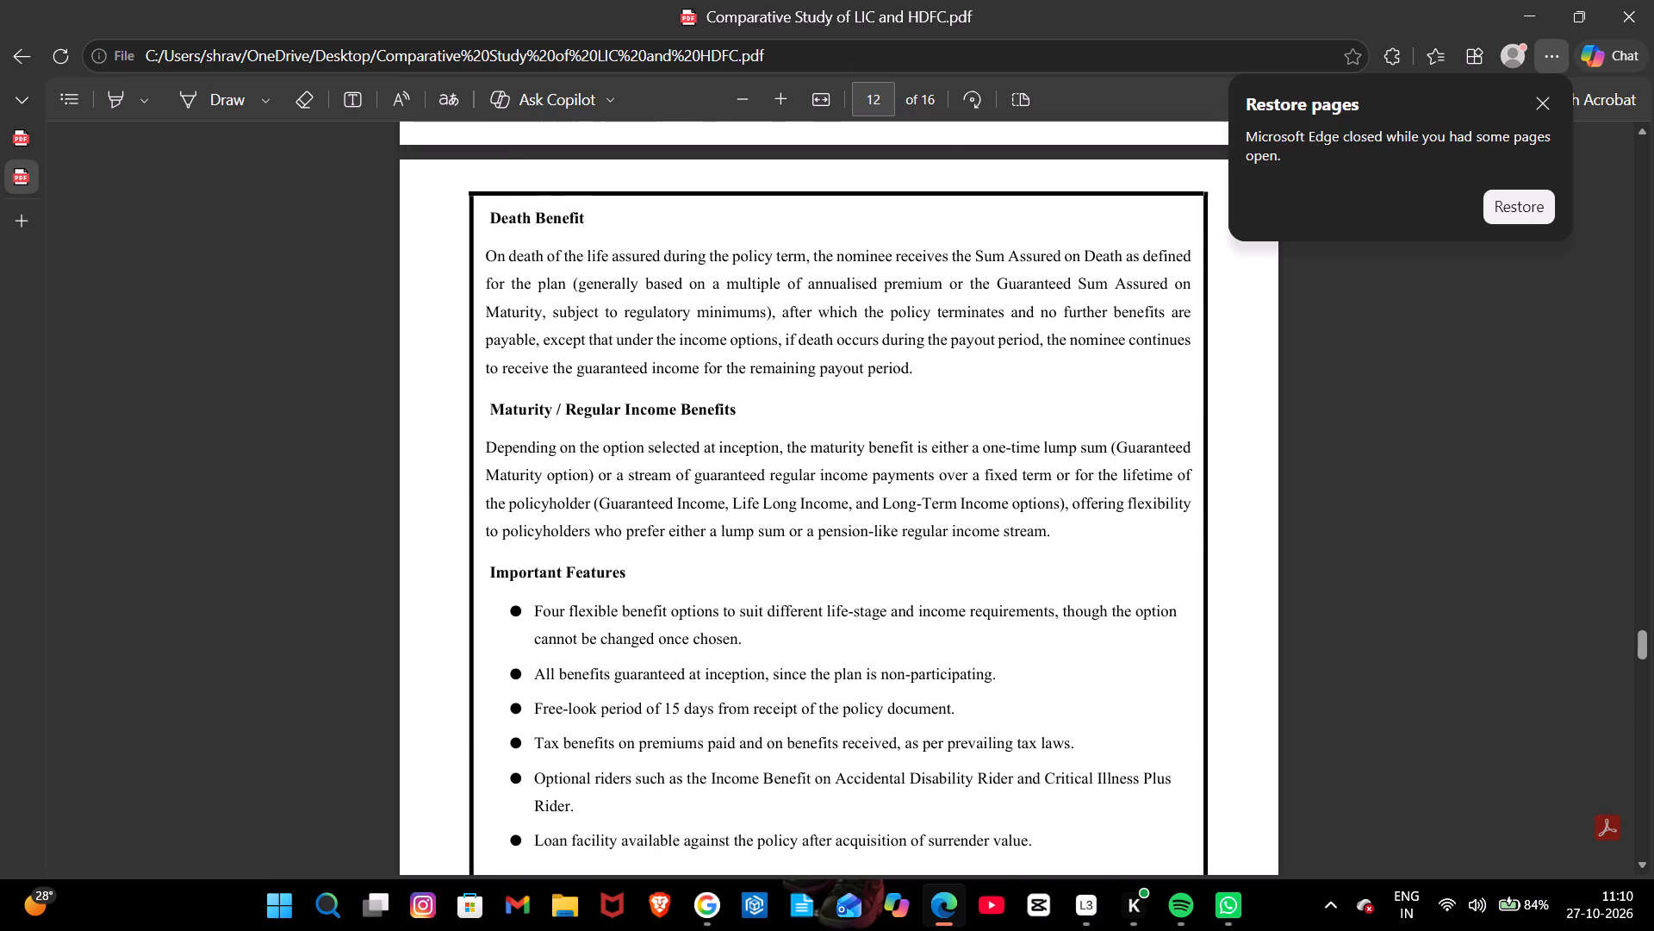
{"action": "scroll", "coordinate": [844, 460], "scroll_direction": "down", "scroll_amount": 4}
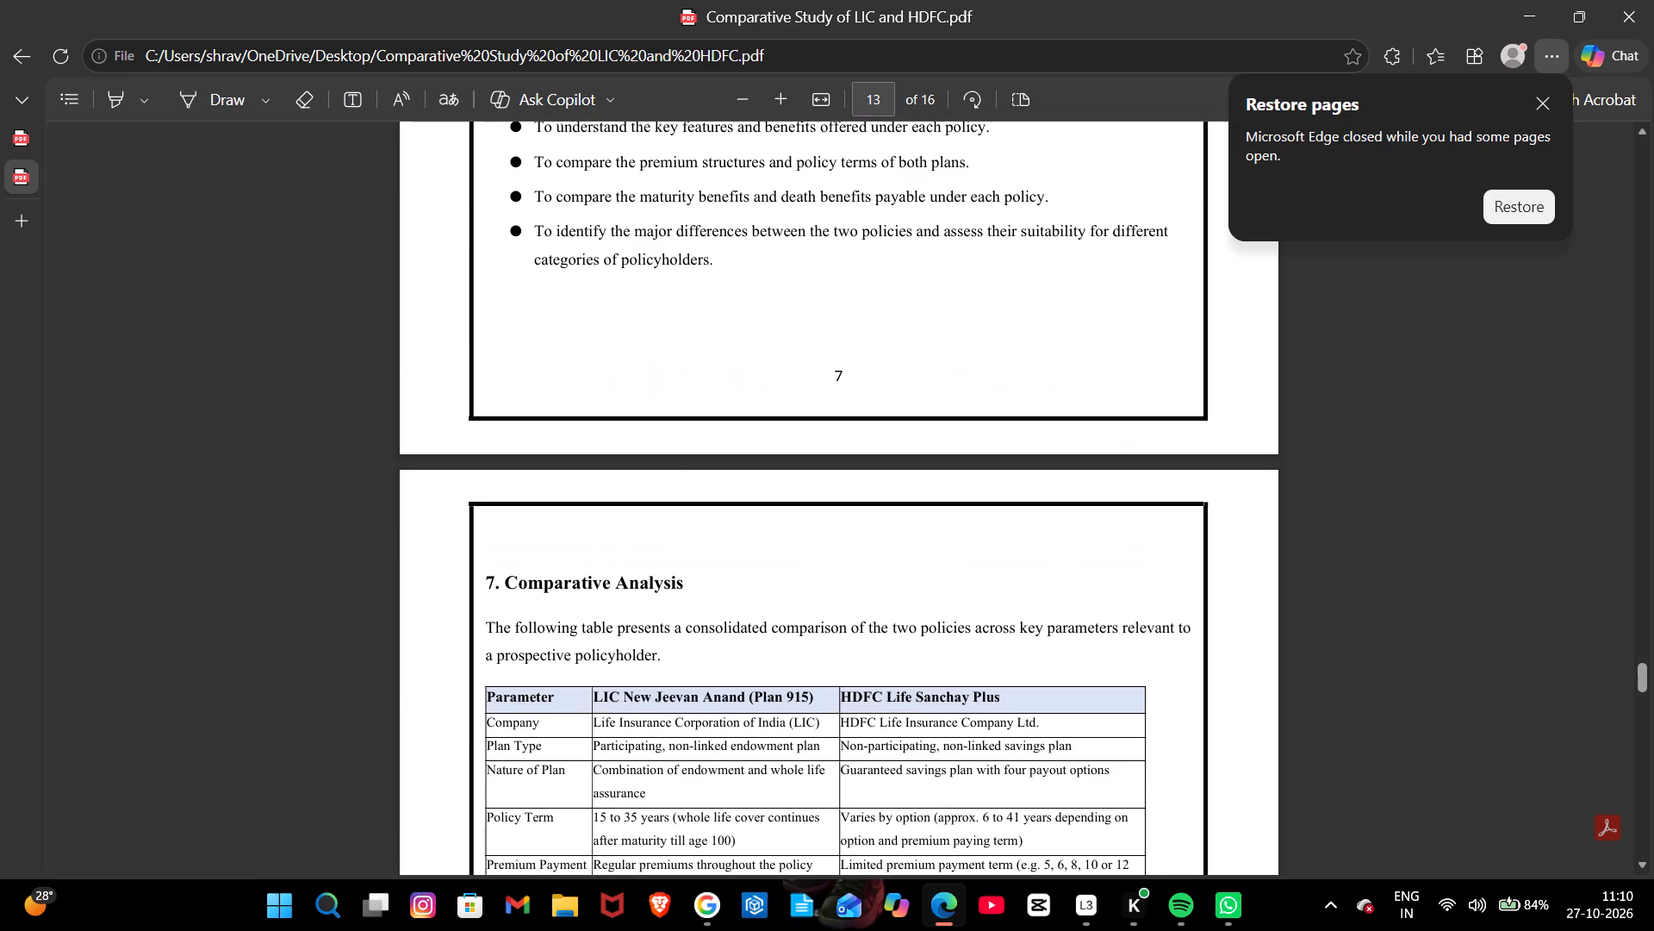
{"action": "scroll", "coordinate": [844, 460], "scroll_direction": "down", "scroll_amount": 1}
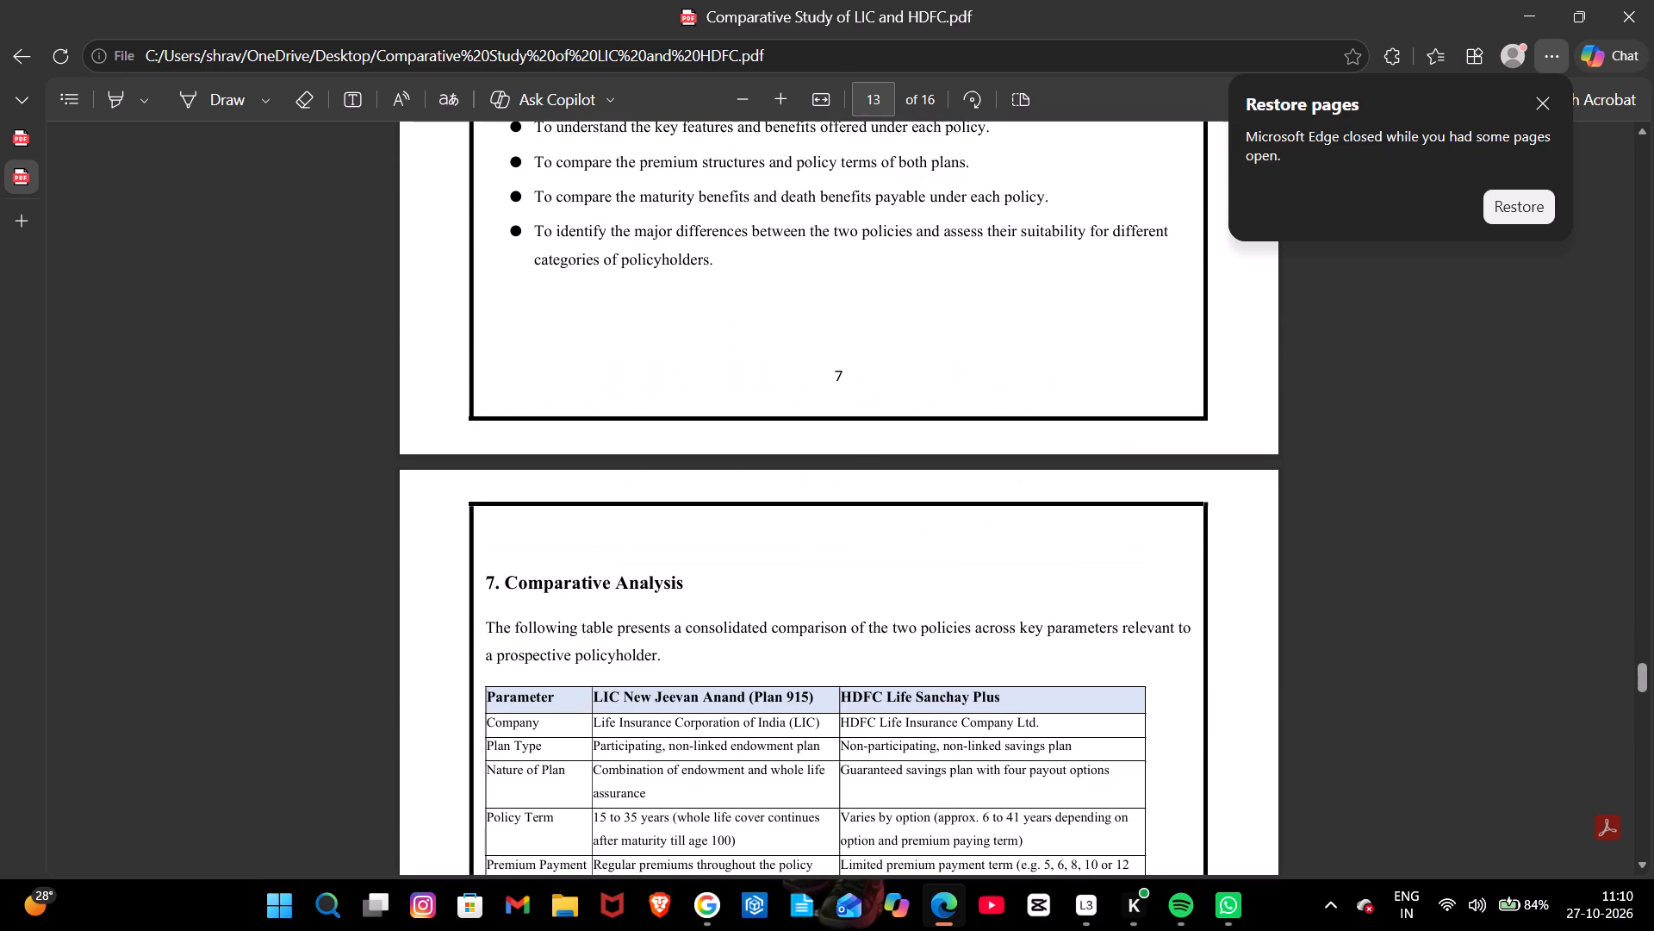
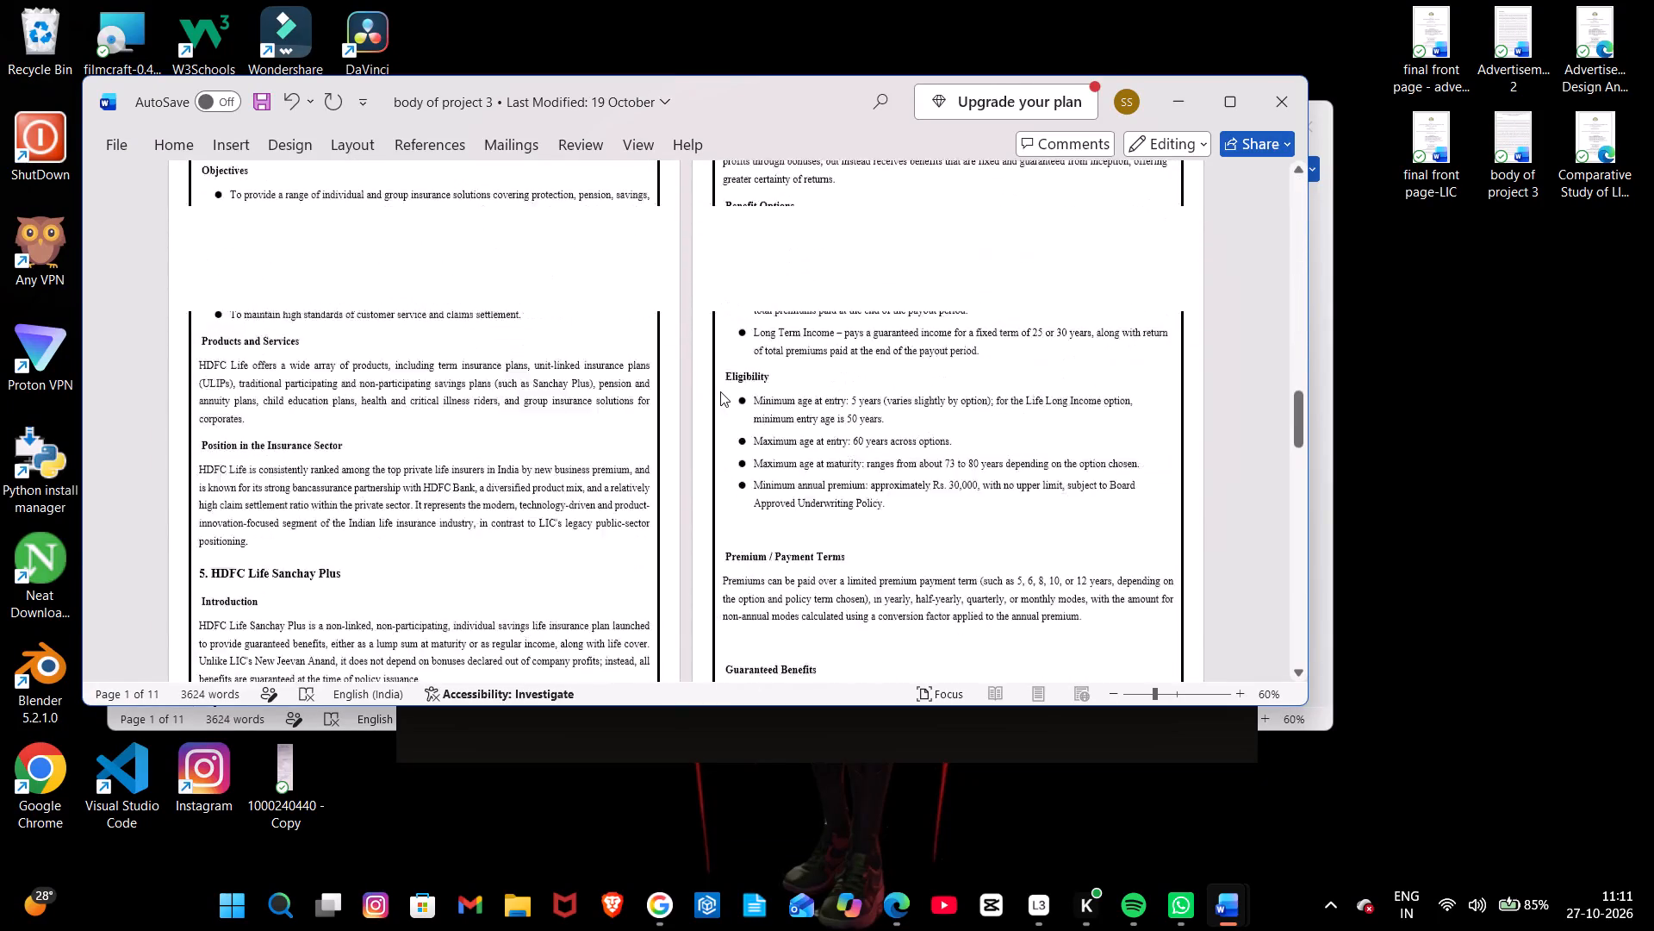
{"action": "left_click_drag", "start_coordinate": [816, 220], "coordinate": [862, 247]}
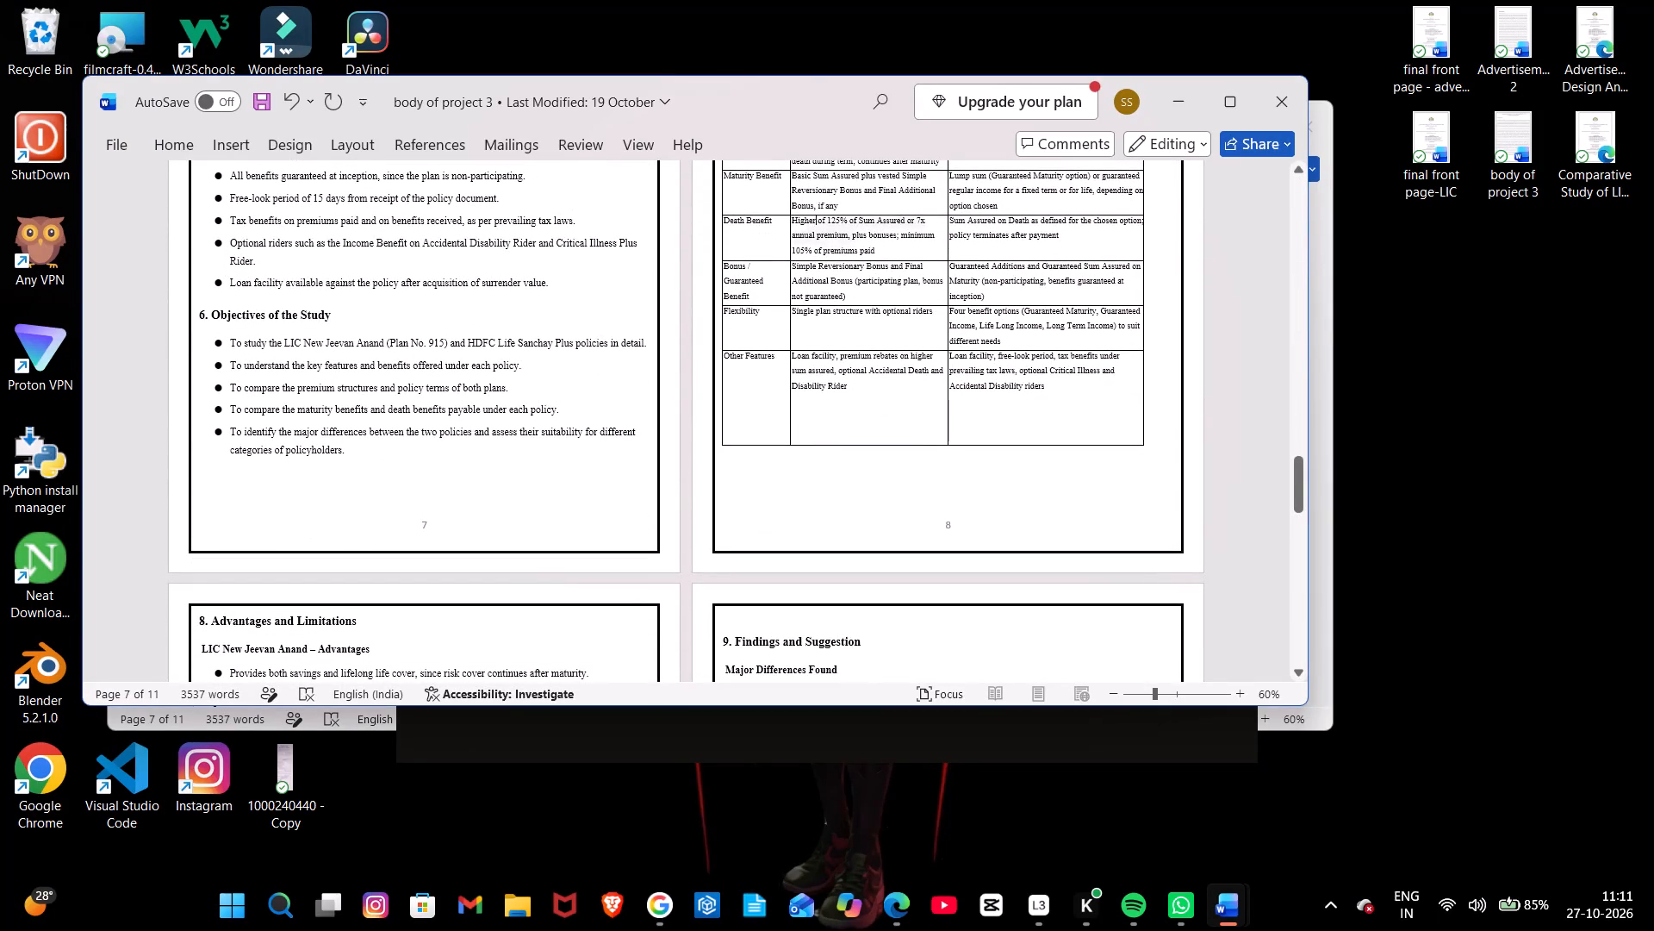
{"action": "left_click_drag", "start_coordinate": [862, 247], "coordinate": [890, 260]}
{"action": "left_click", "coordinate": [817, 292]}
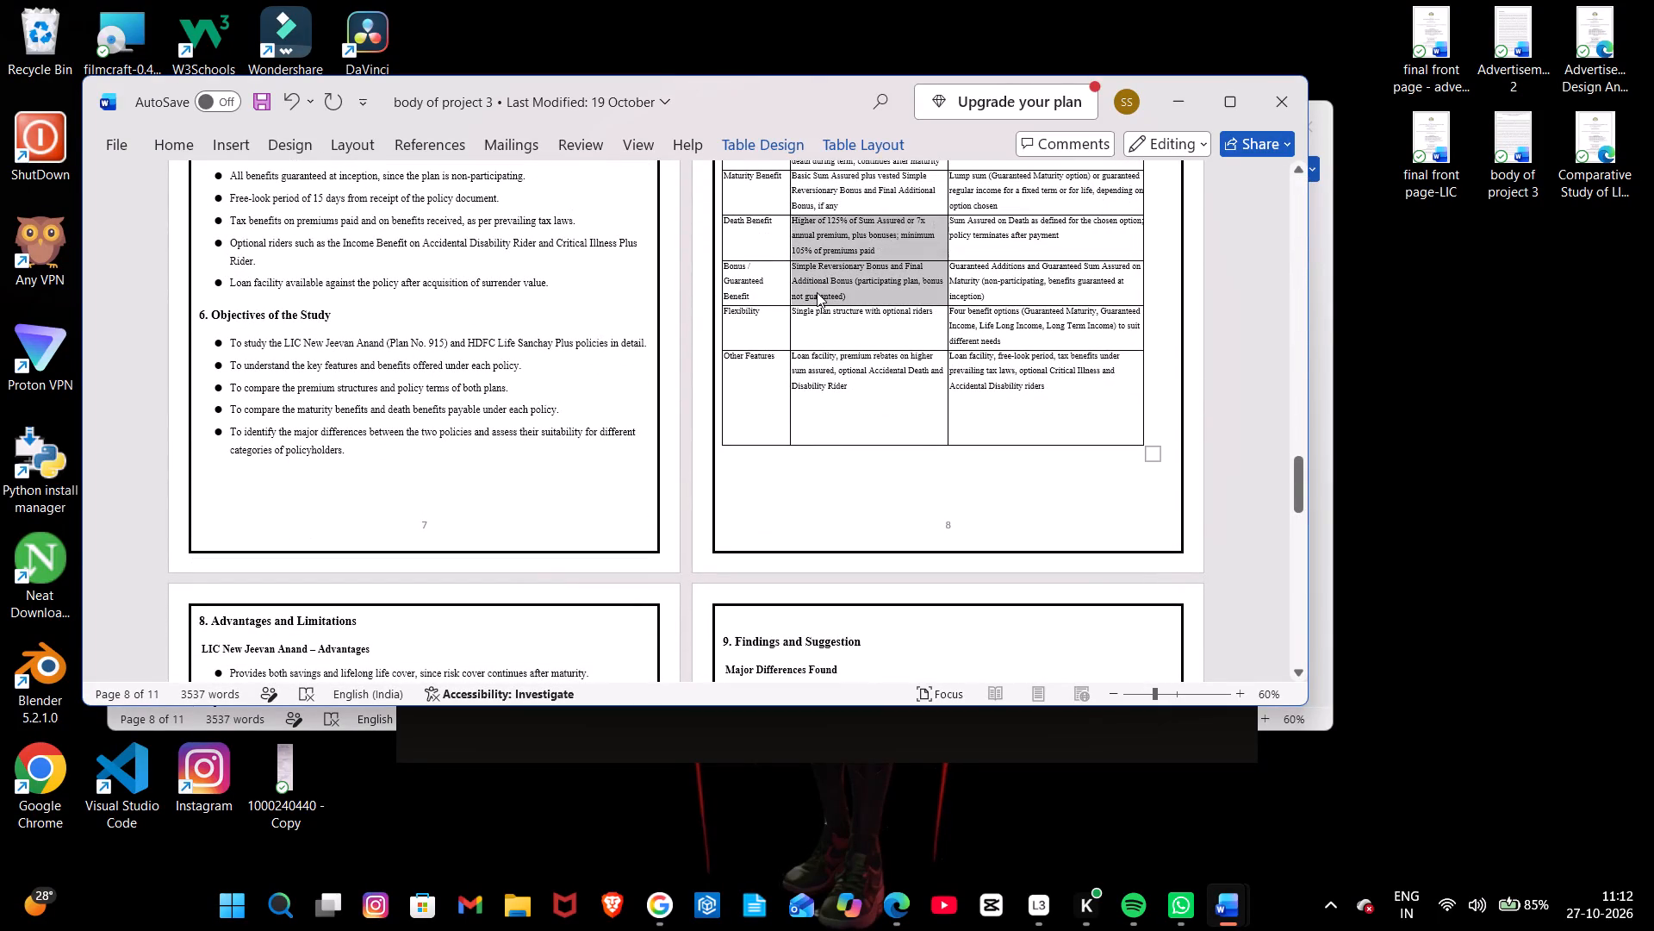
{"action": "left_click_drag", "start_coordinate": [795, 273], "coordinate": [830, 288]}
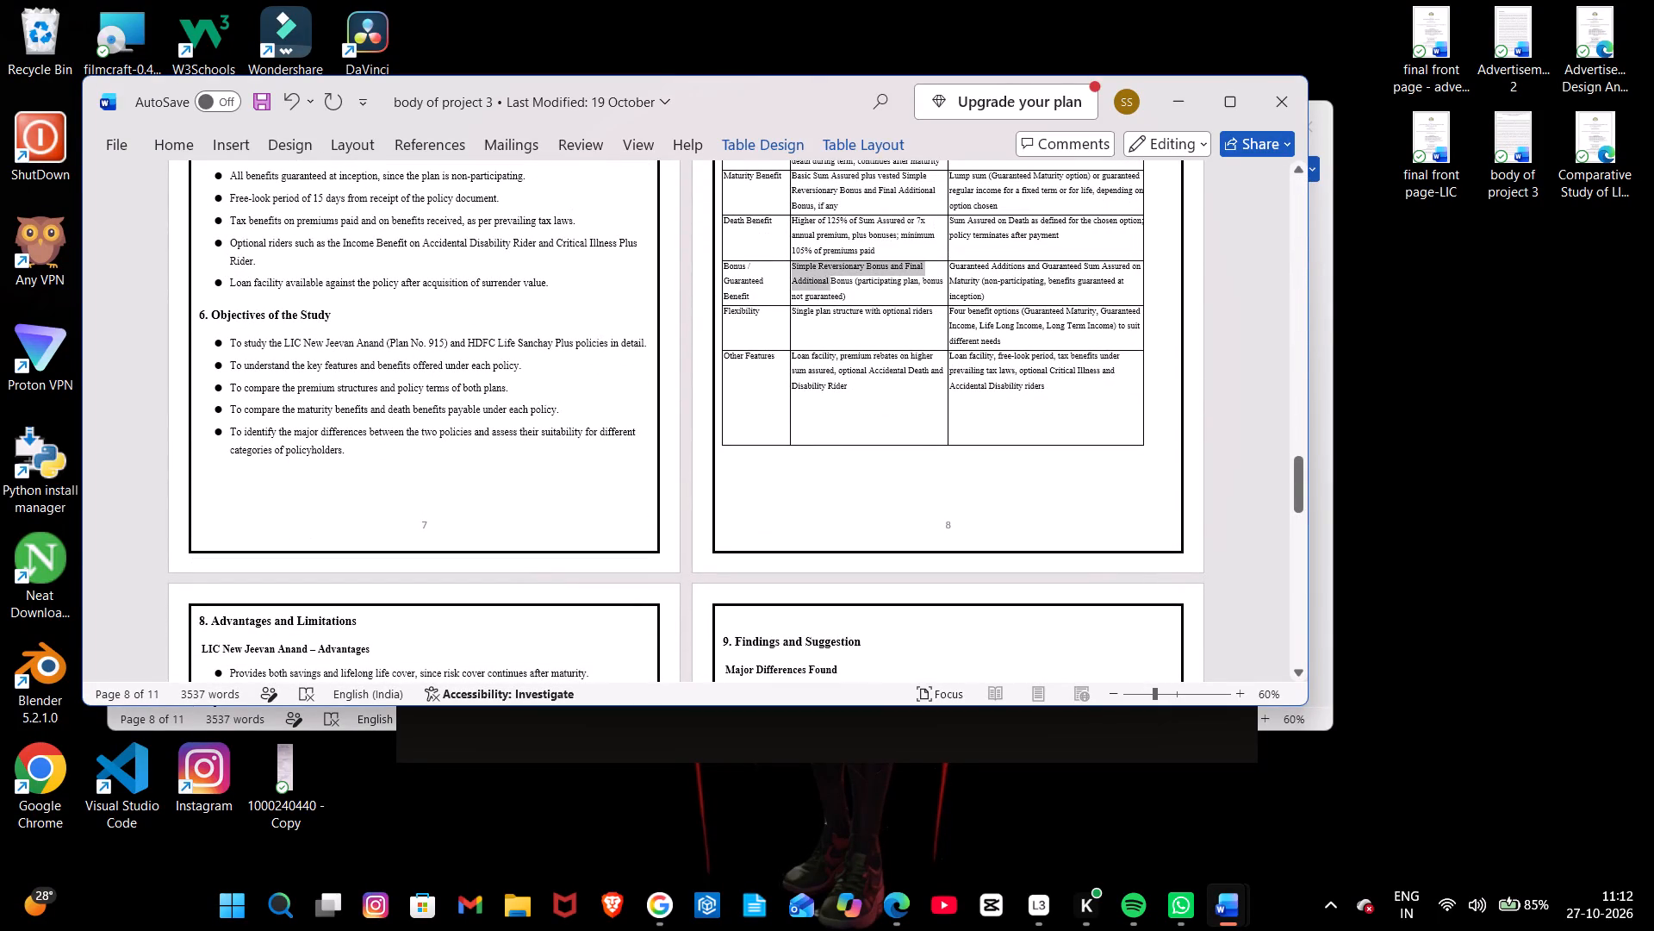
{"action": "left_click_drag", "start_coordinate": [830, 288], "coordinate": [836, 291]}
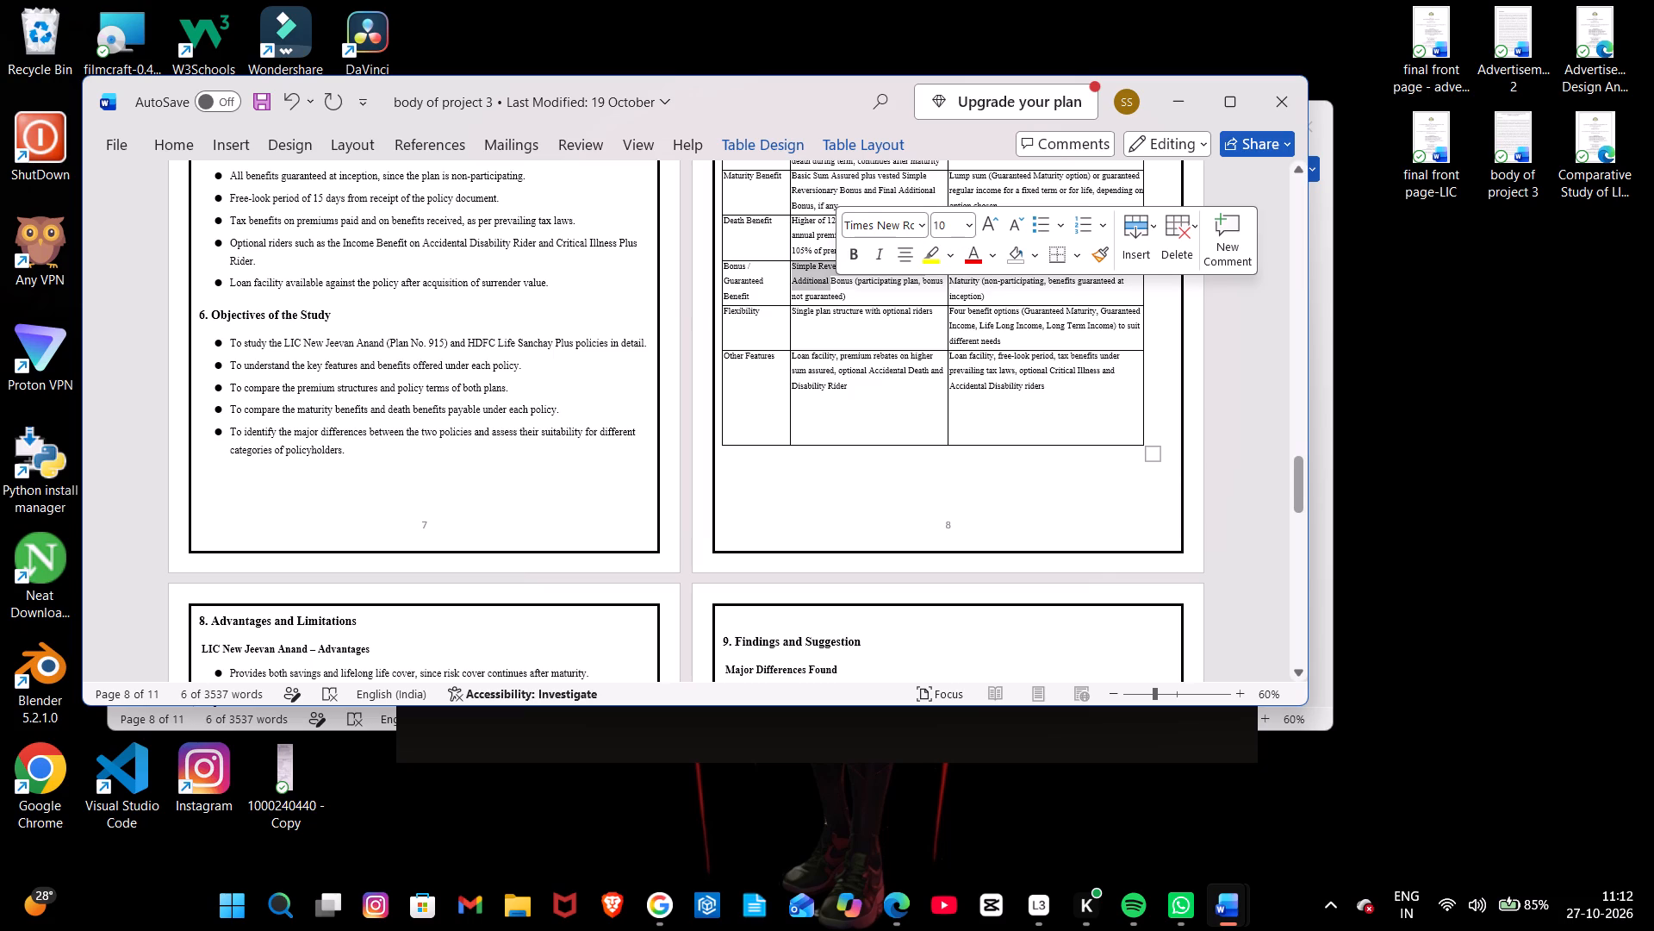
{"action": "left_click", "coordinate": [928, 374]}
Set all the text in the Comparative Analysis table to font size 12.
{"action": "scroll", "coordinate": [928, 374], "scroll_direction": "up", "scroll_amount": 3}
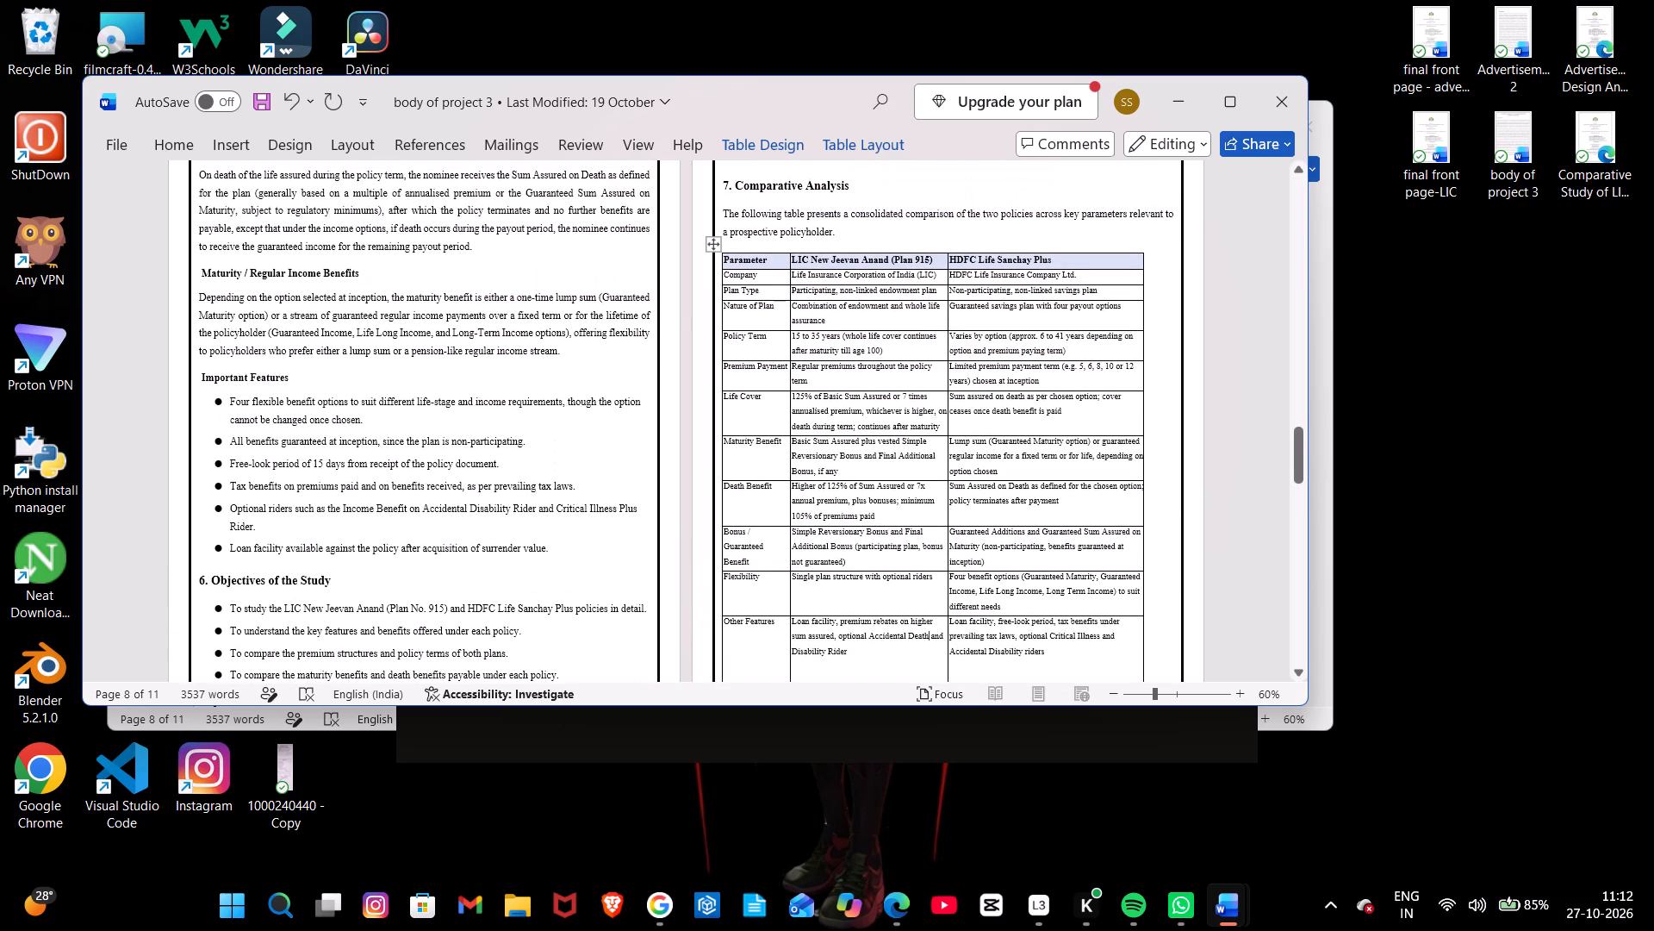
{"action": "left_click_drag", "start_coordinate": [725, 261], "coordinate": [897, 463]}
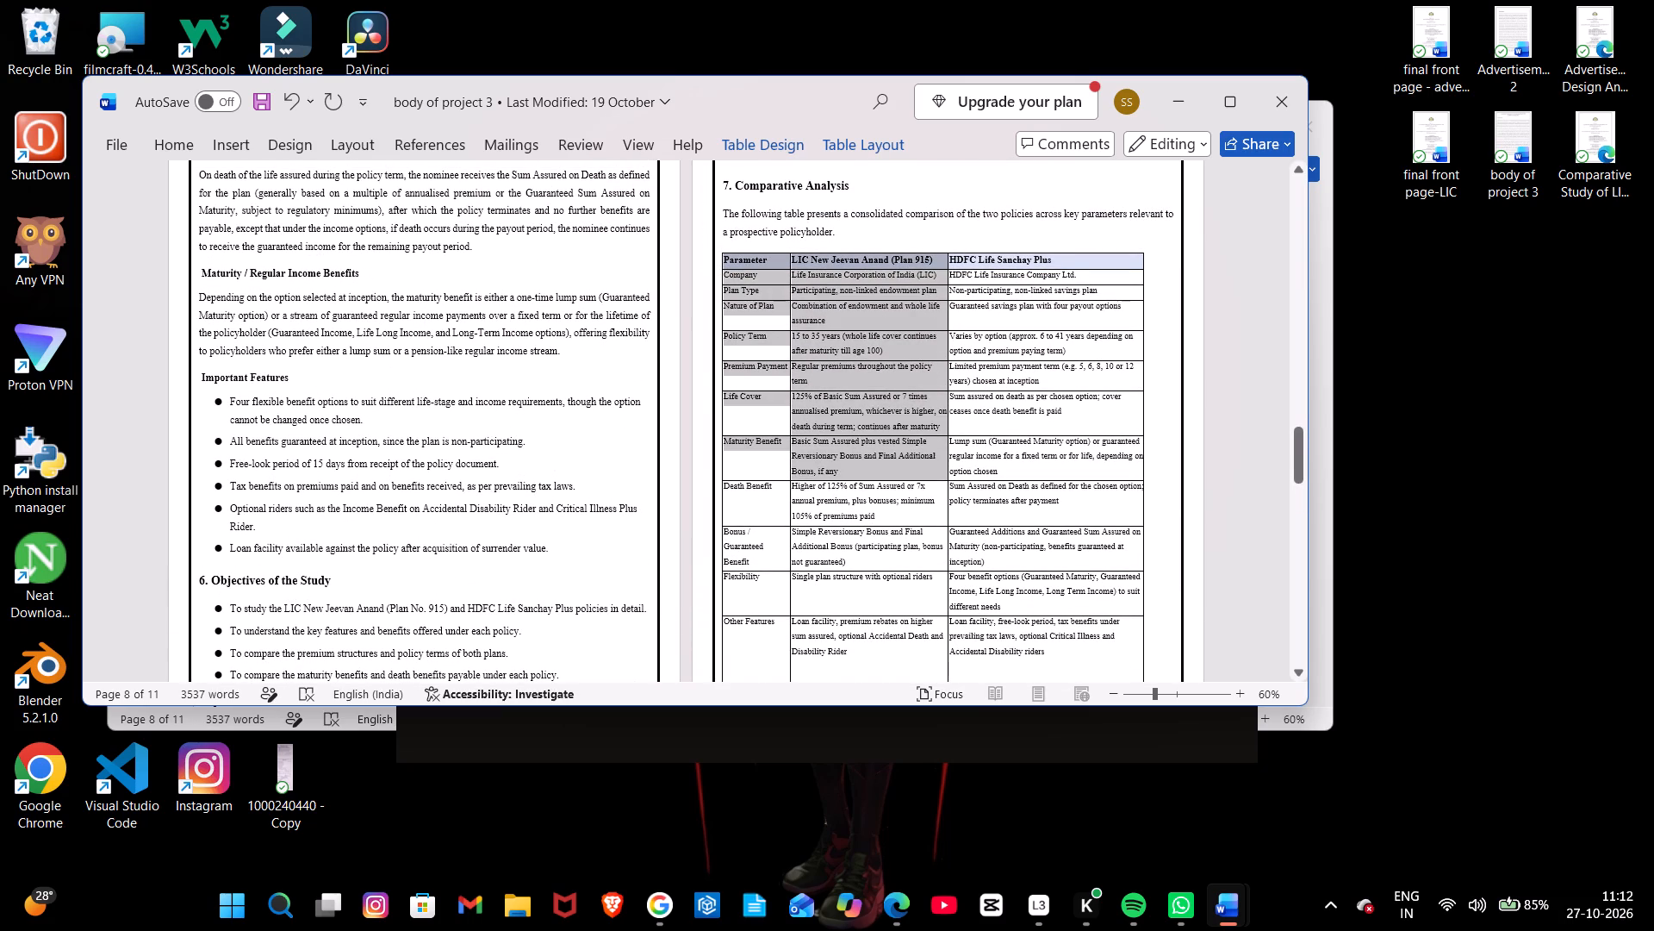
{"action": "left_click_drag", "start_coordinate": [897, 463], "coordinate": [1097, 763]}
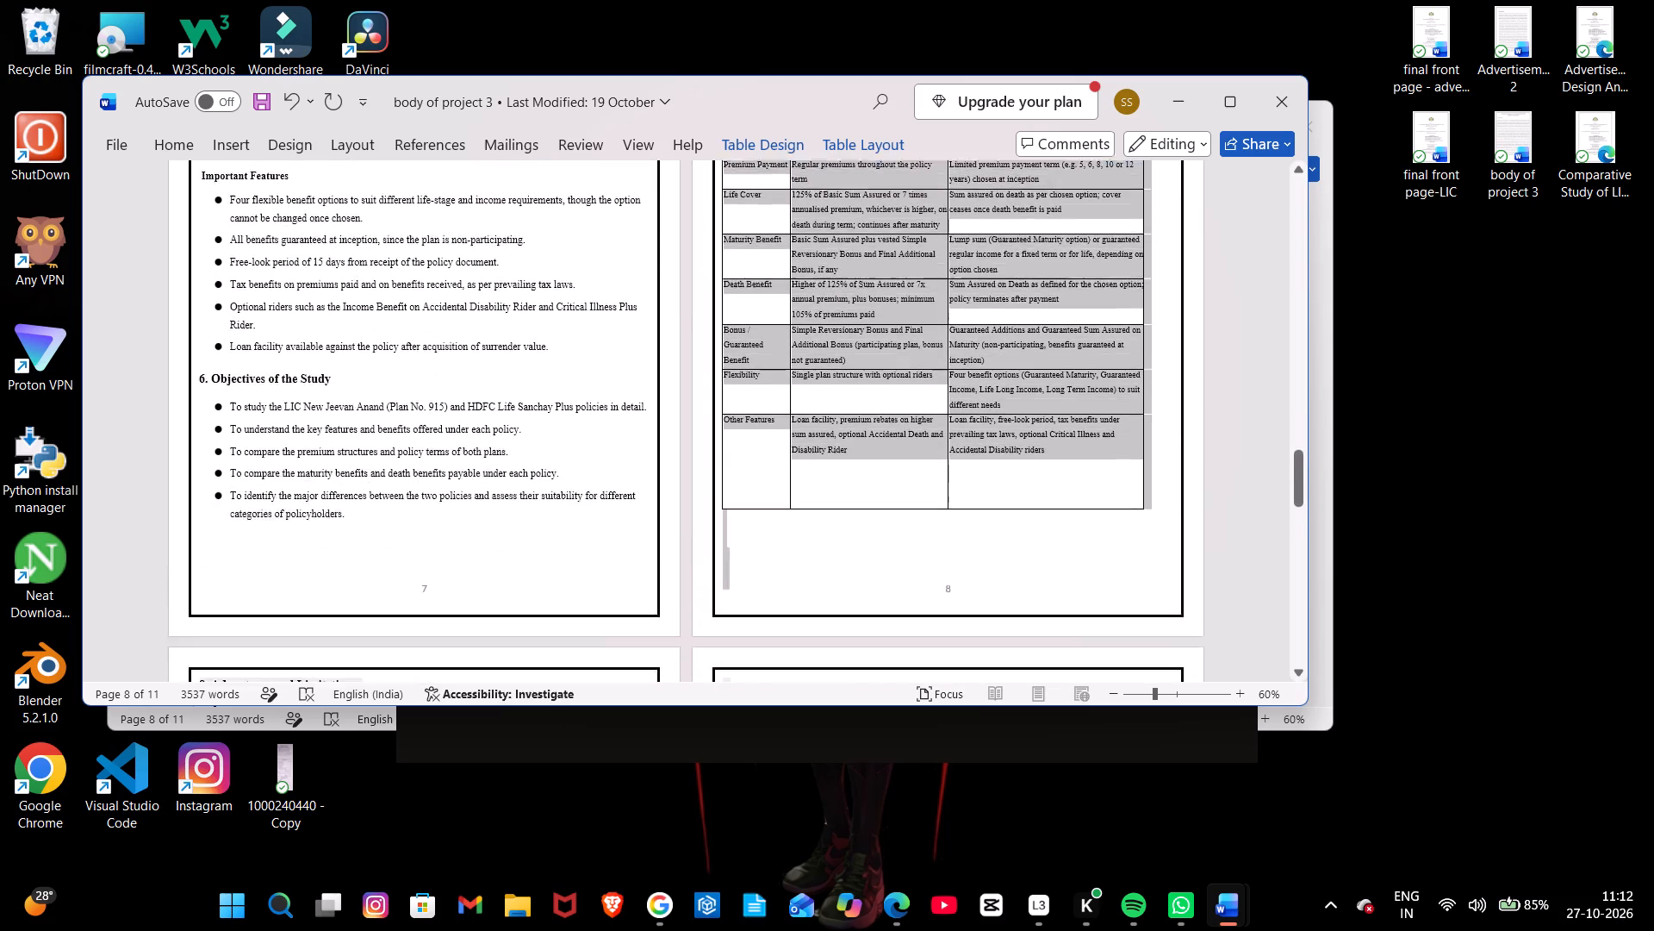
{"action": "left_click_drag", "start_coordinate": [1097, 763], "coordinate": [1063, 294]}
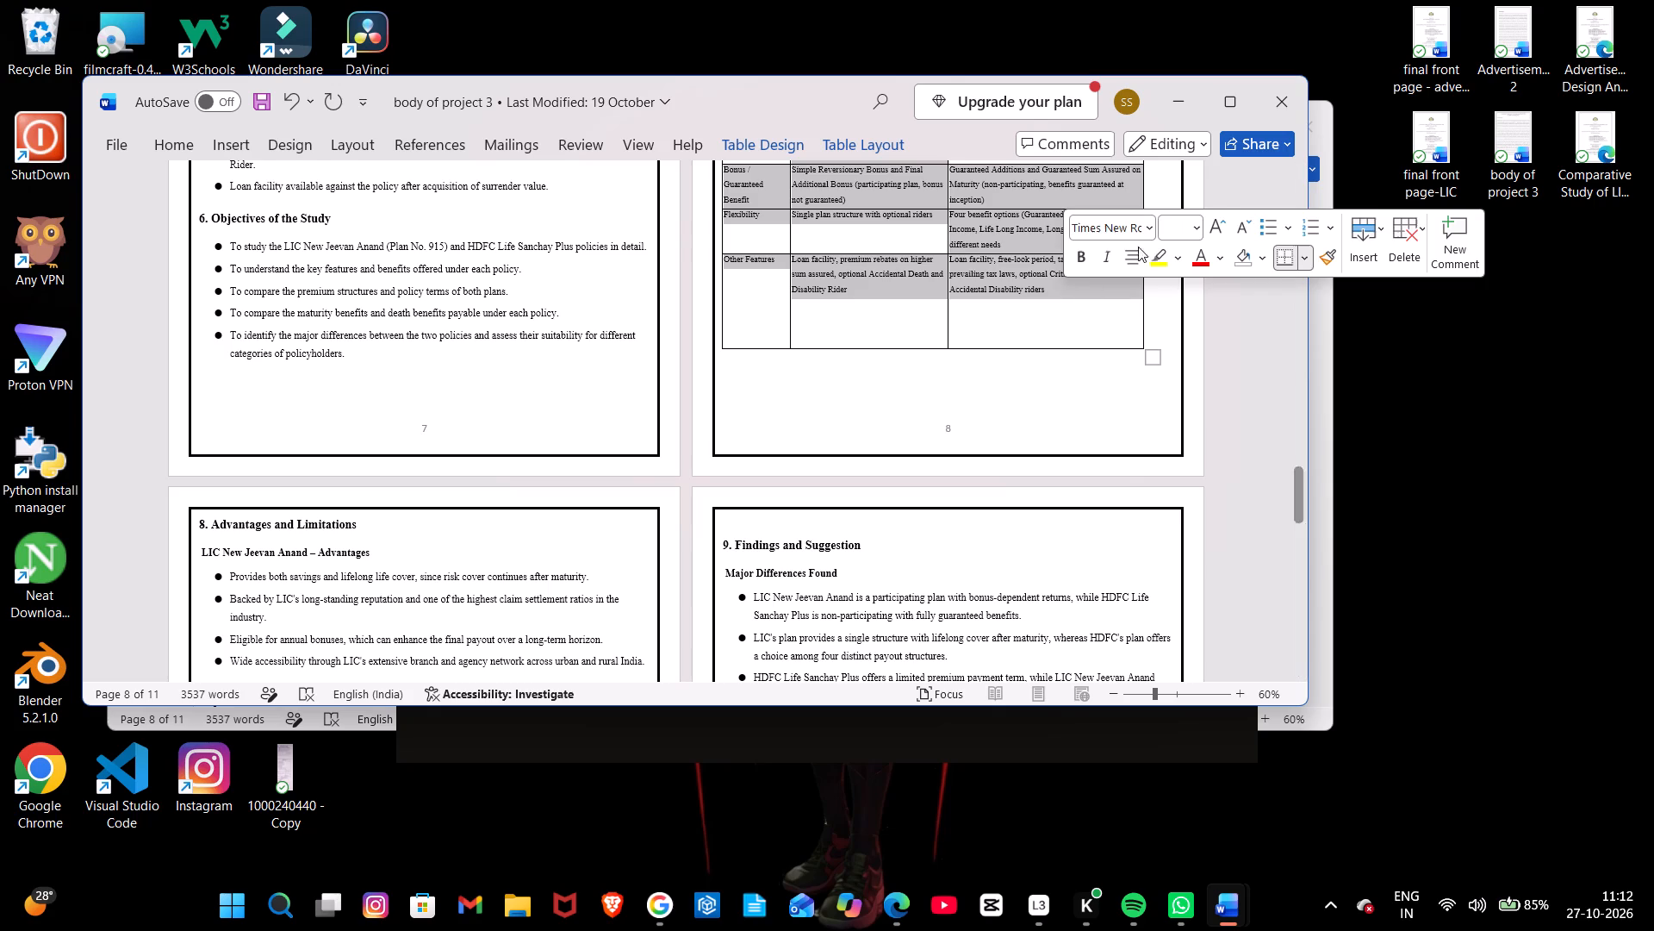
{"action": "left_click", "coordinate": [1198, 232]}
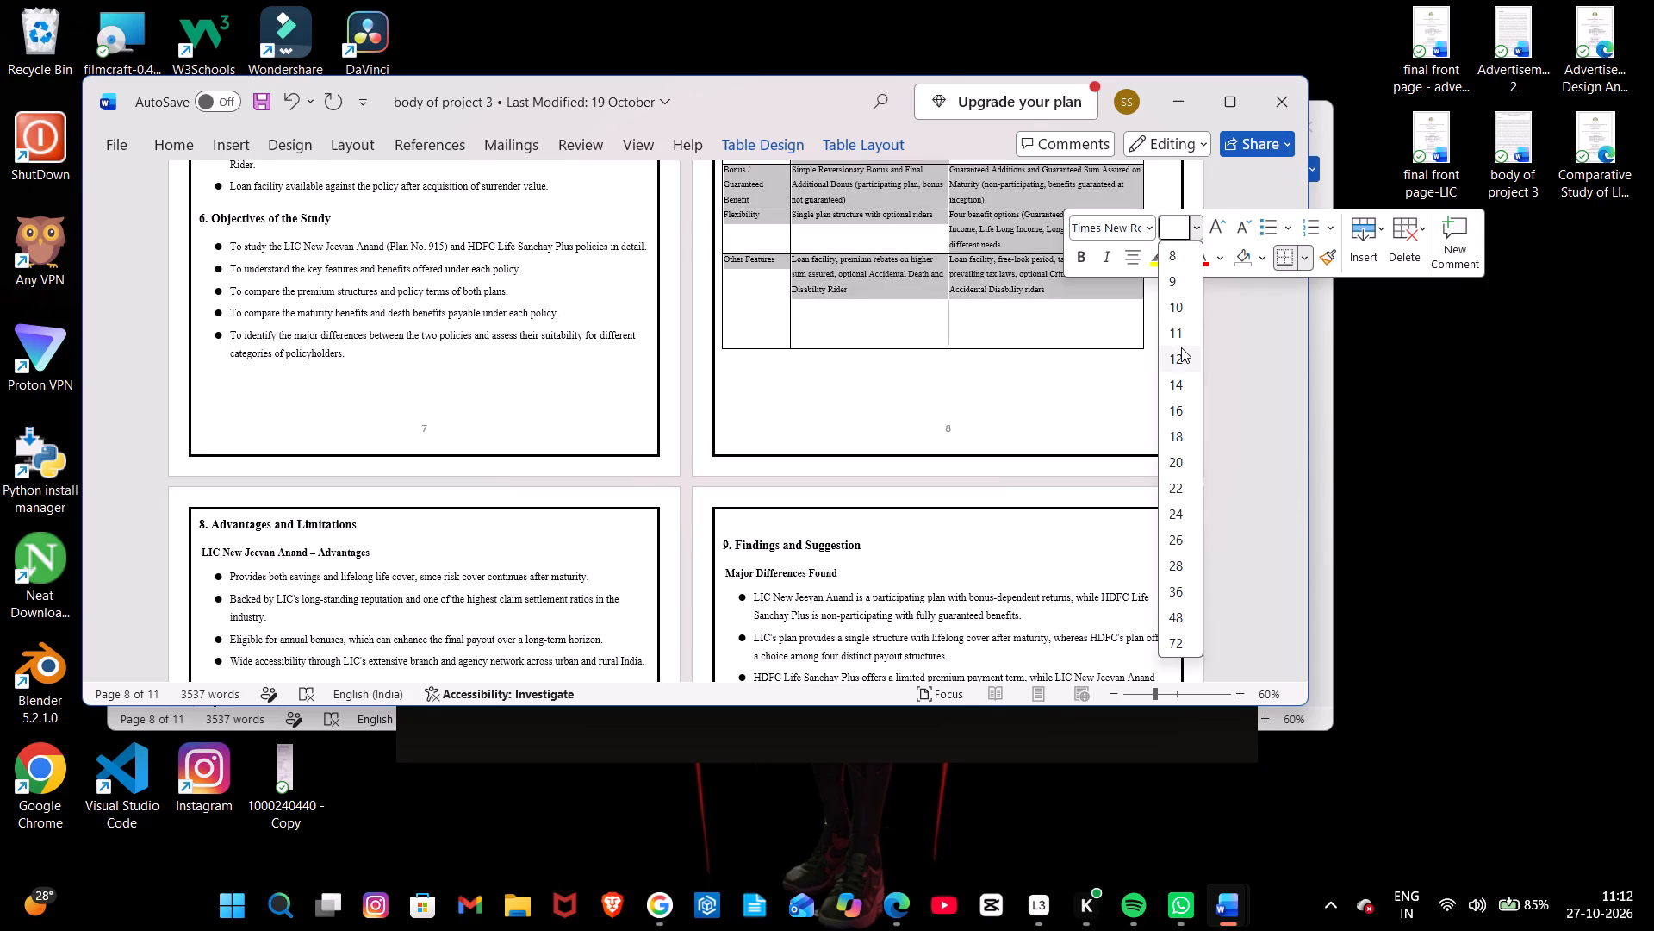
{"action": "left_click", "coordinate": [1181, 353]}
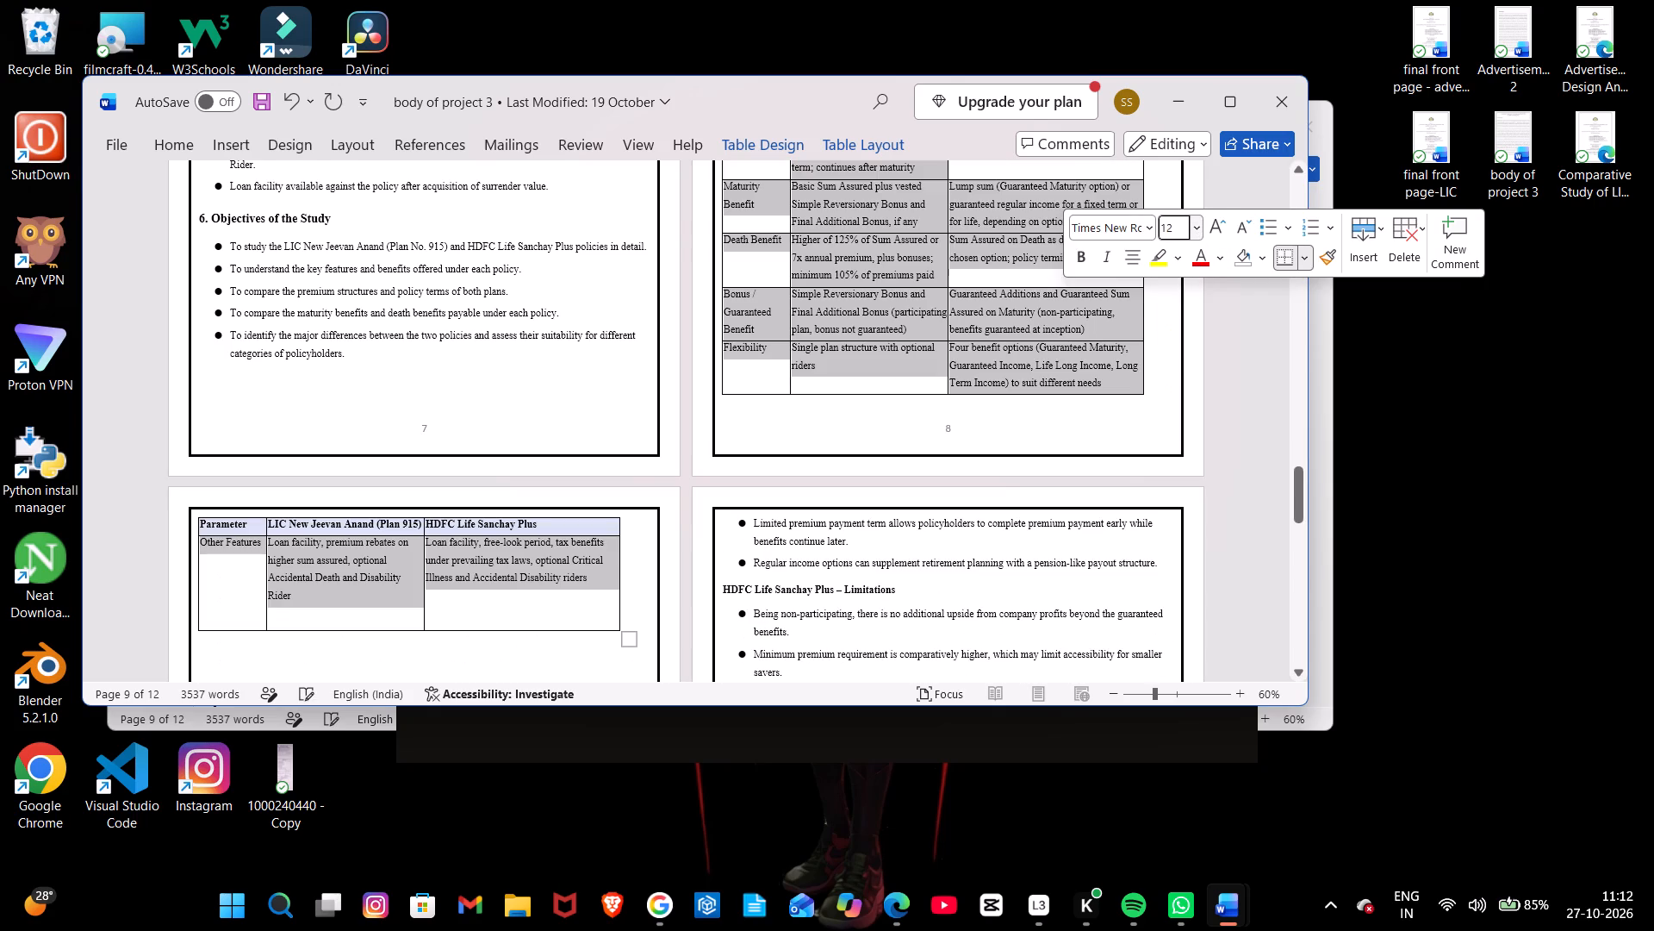
Maximize the document window.
{"action": "scroll", "coordinate": [898, 323], "scroll_direction": "up", "scroll_amount": 4}
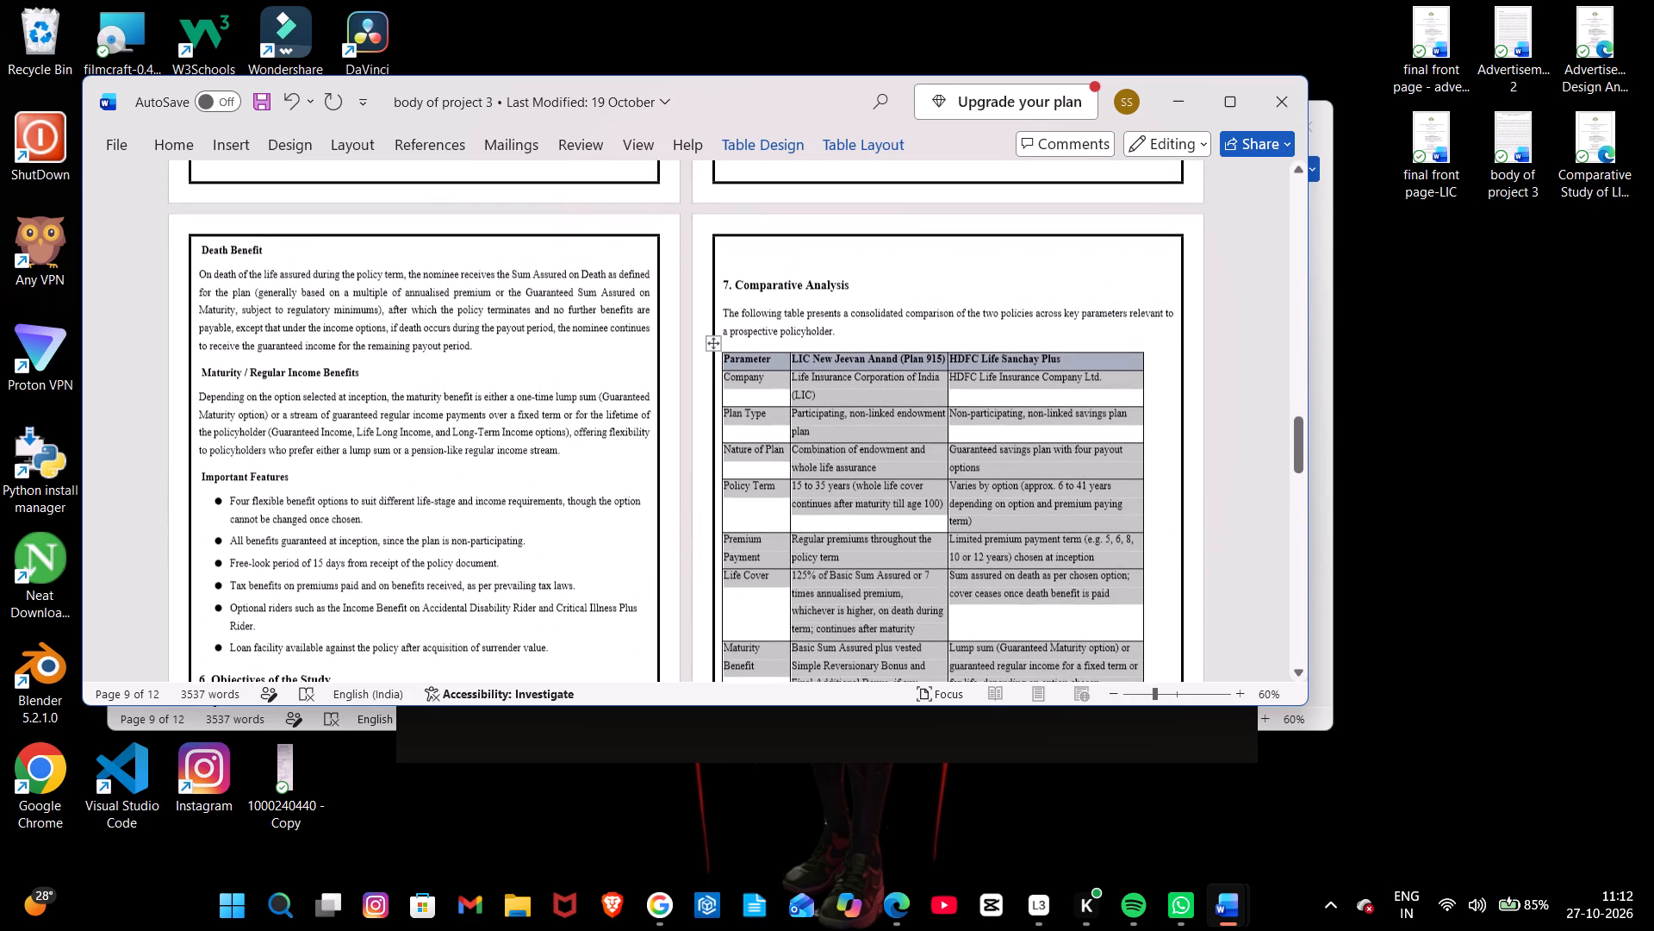
{"action": "left_click", "coordinate": [1238, 92]}
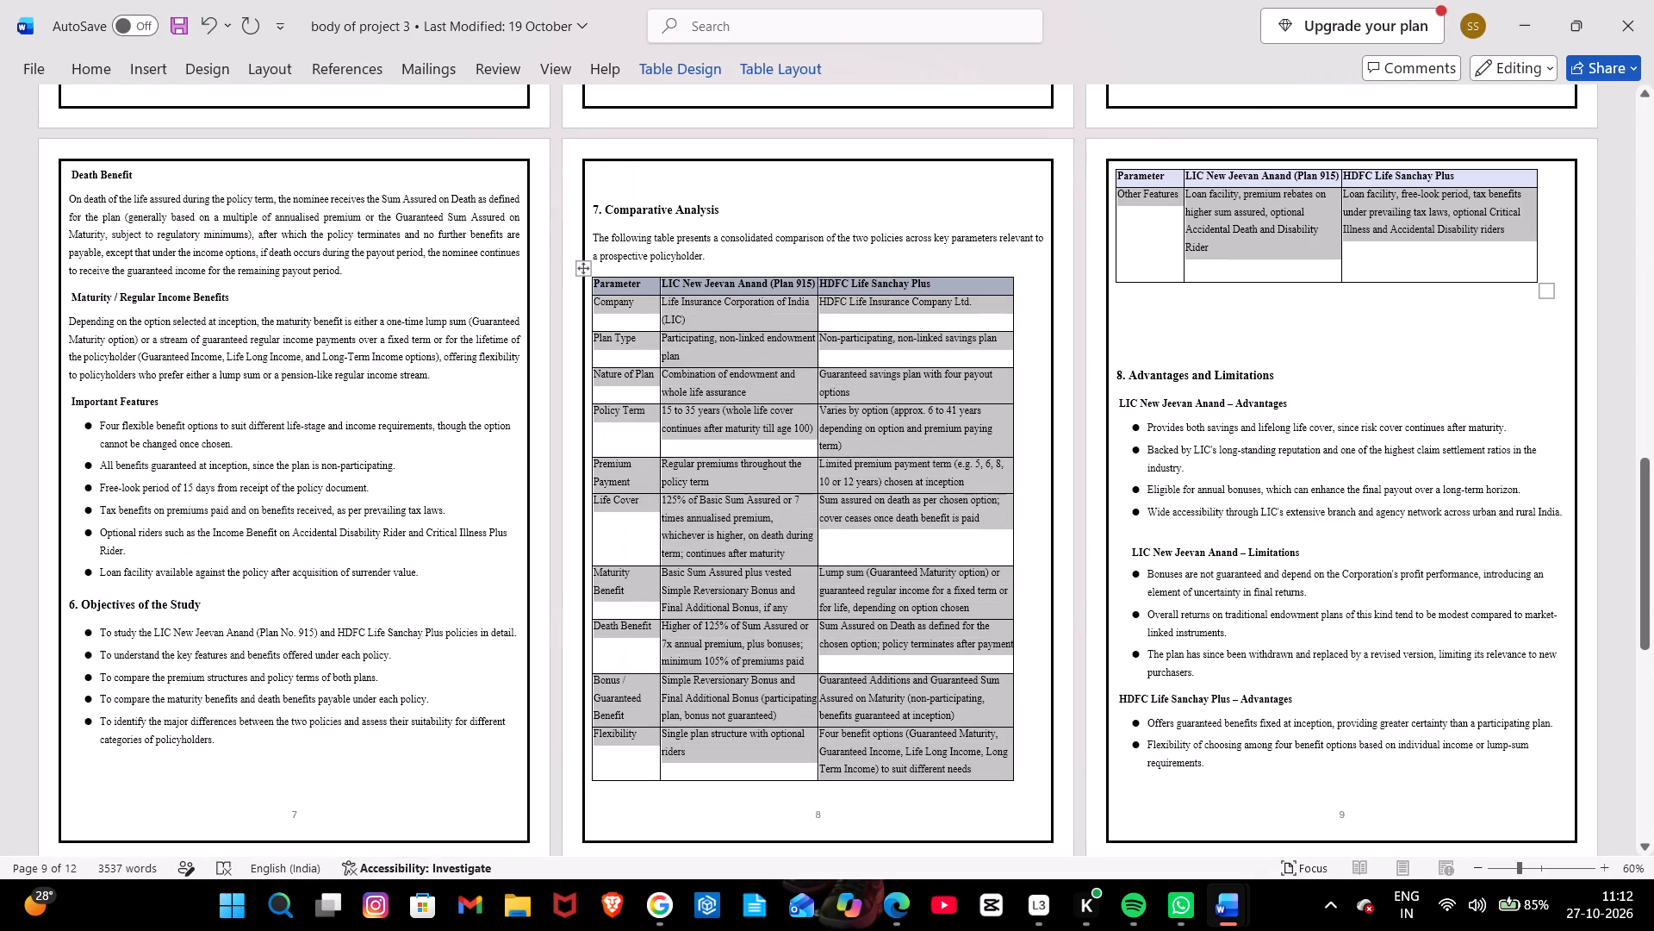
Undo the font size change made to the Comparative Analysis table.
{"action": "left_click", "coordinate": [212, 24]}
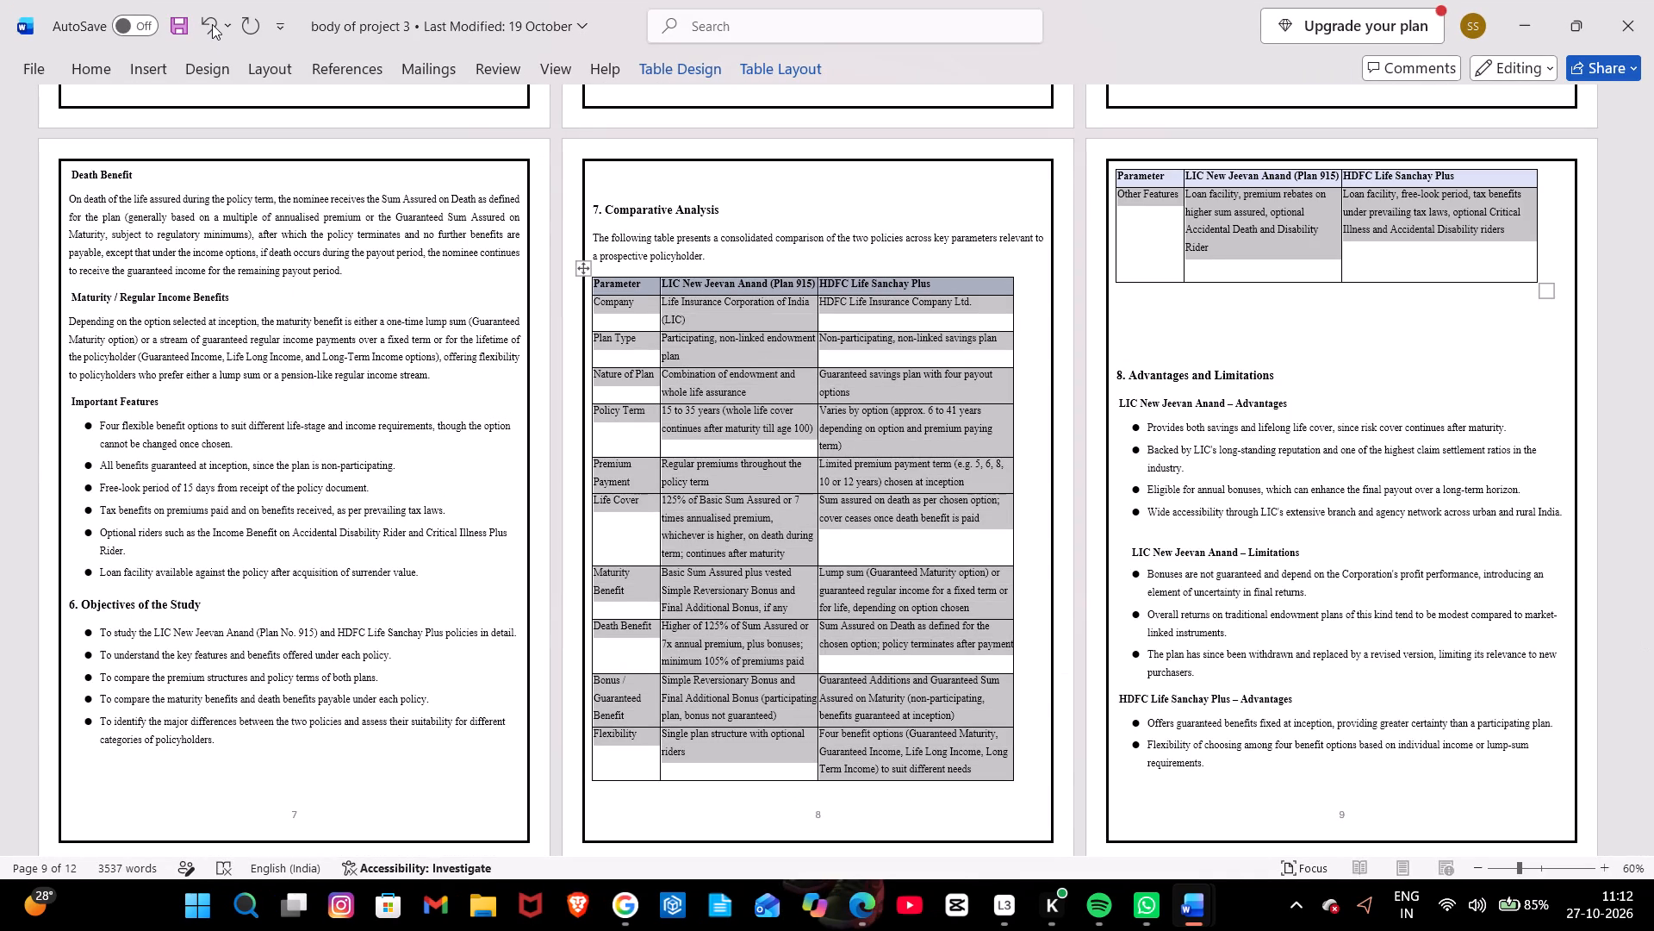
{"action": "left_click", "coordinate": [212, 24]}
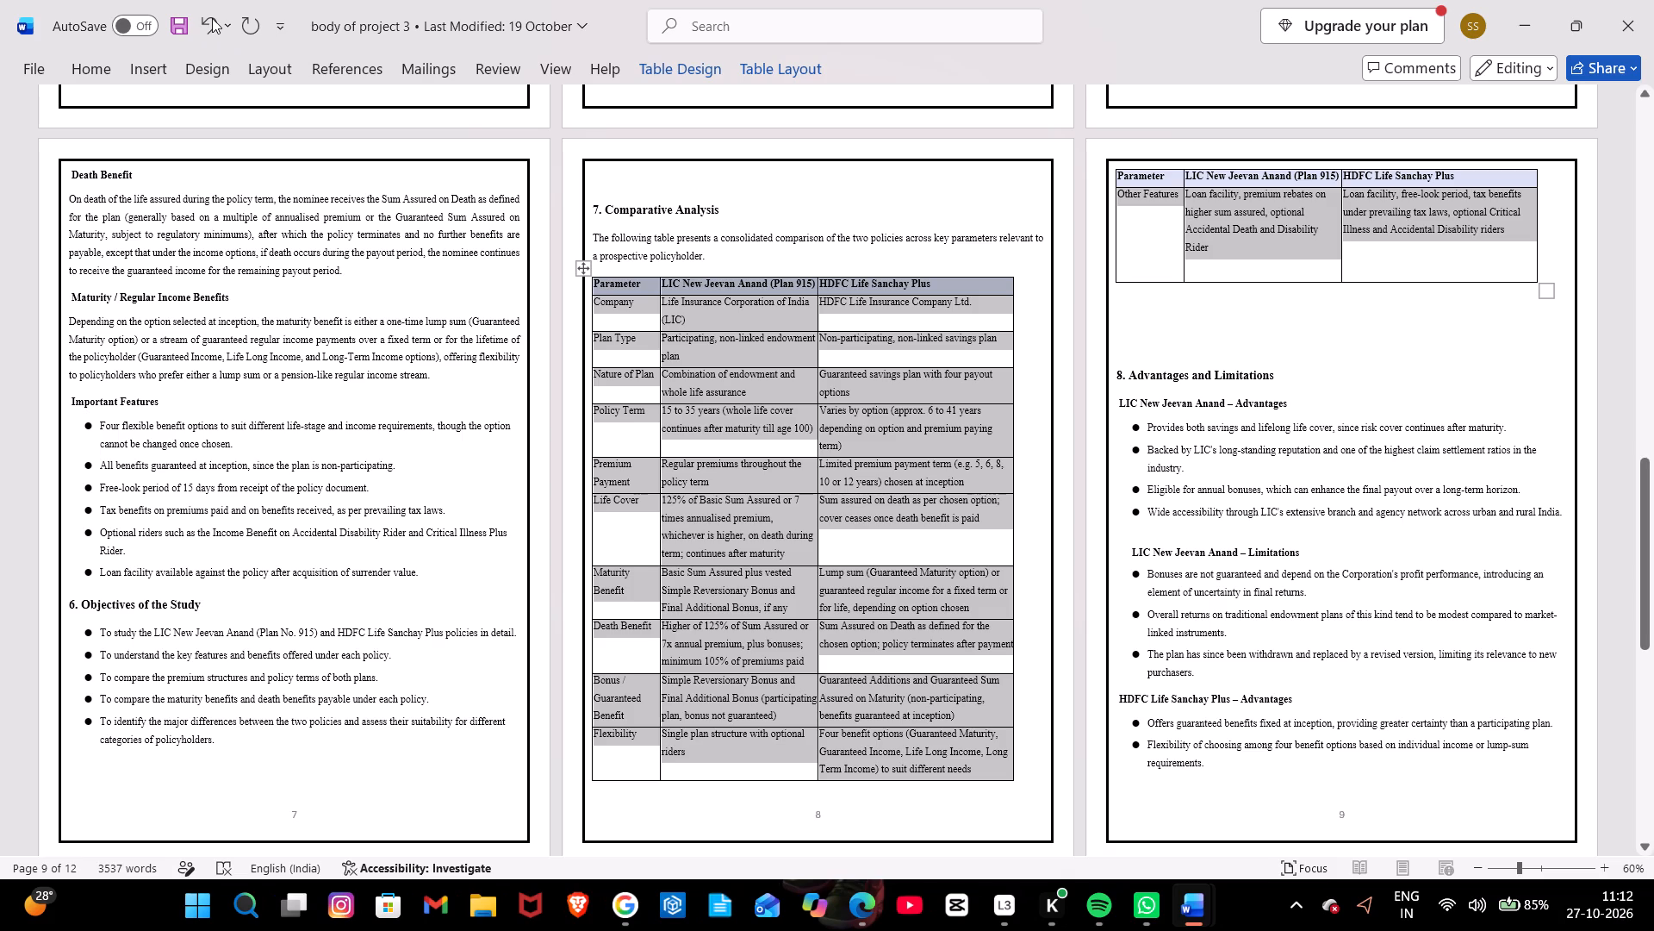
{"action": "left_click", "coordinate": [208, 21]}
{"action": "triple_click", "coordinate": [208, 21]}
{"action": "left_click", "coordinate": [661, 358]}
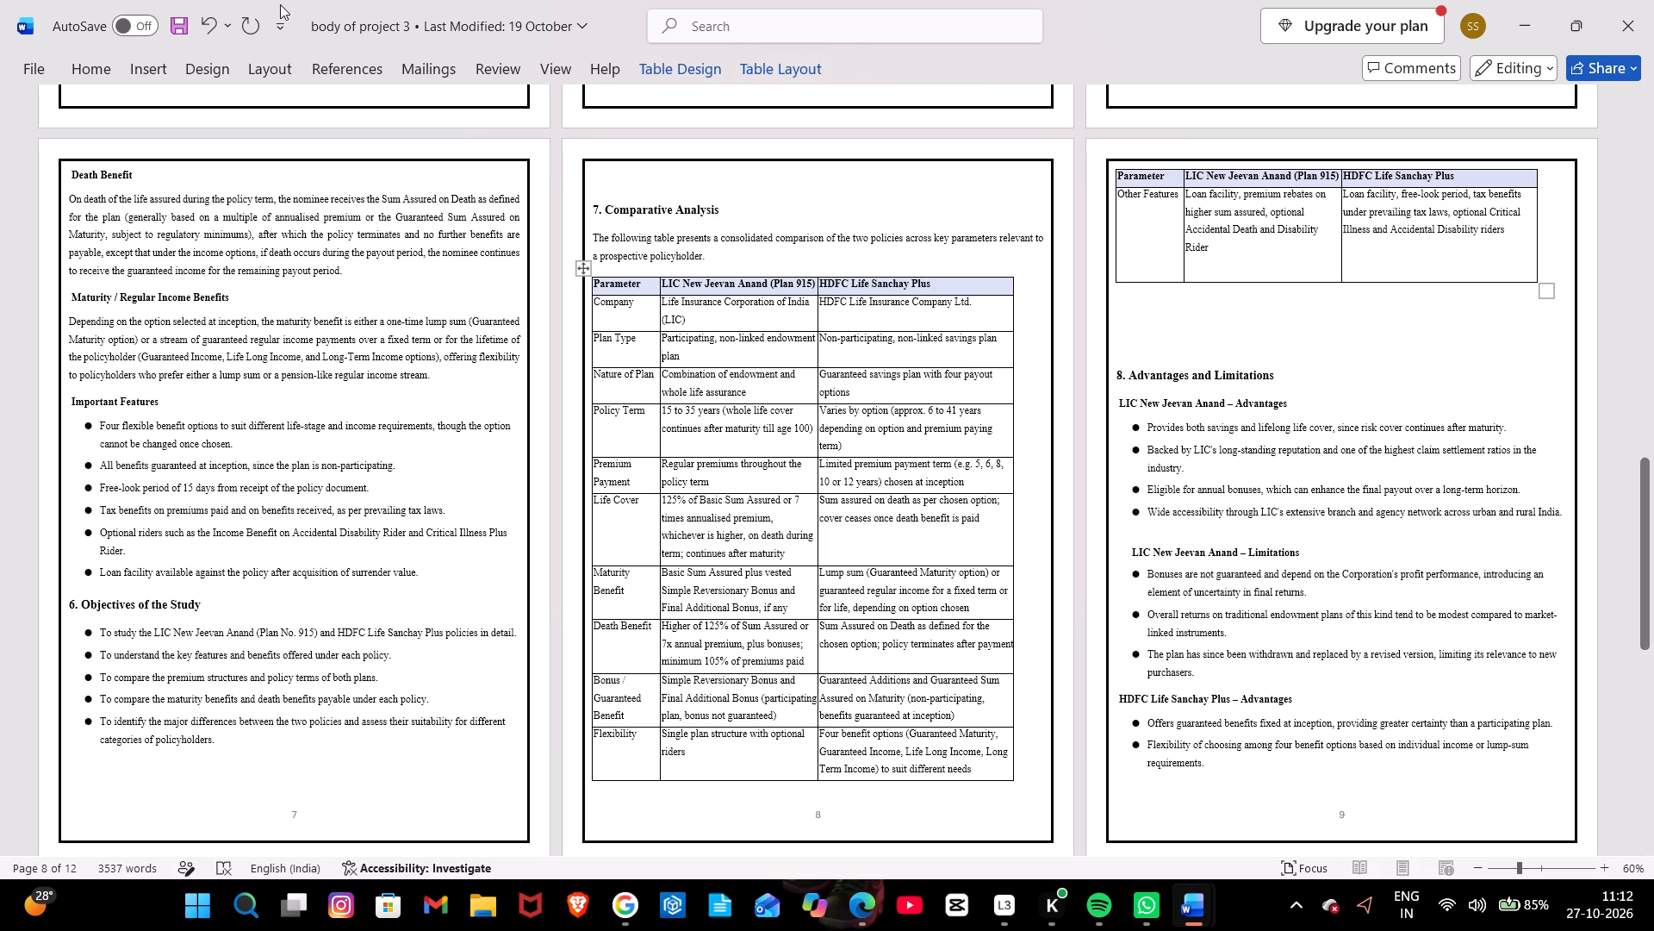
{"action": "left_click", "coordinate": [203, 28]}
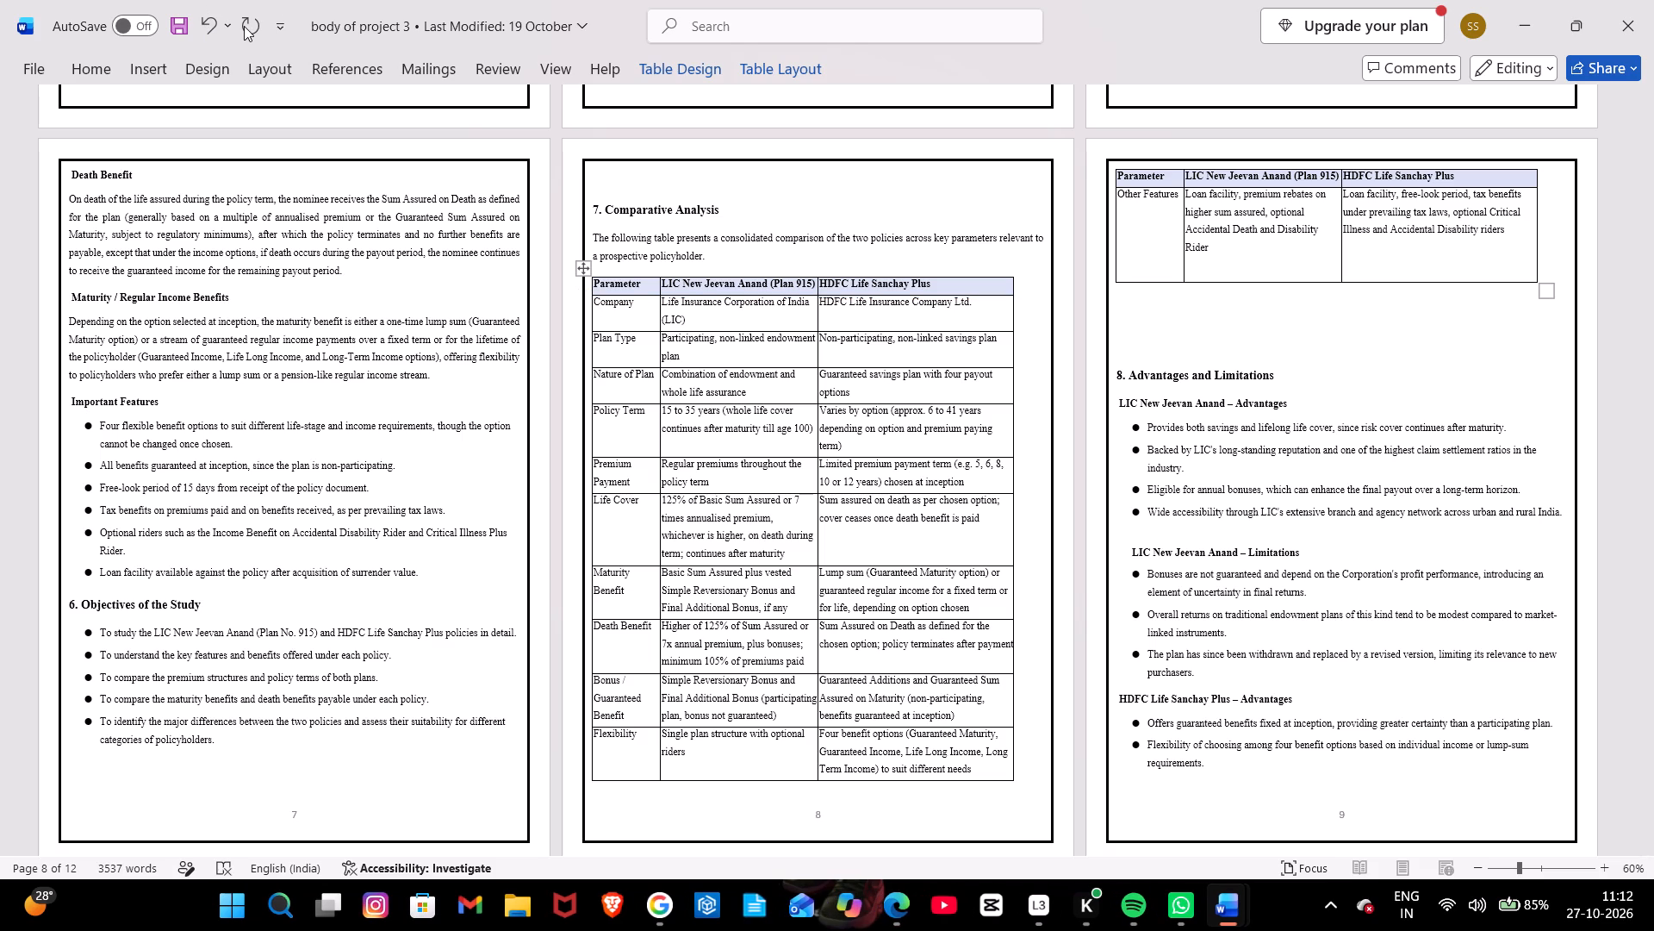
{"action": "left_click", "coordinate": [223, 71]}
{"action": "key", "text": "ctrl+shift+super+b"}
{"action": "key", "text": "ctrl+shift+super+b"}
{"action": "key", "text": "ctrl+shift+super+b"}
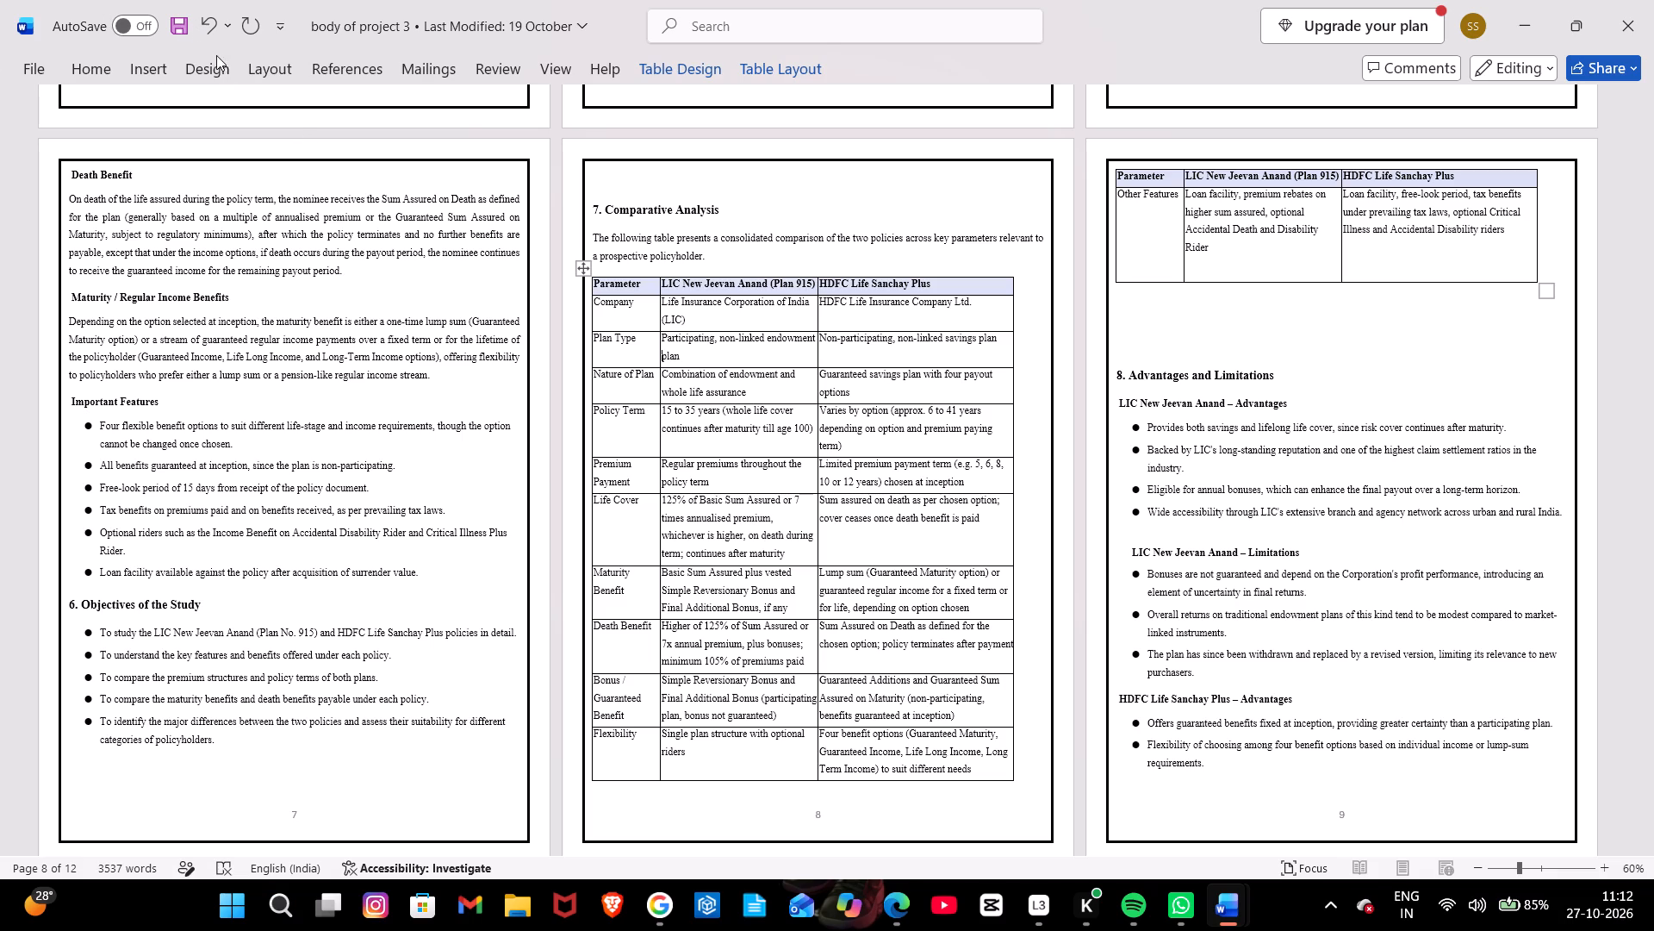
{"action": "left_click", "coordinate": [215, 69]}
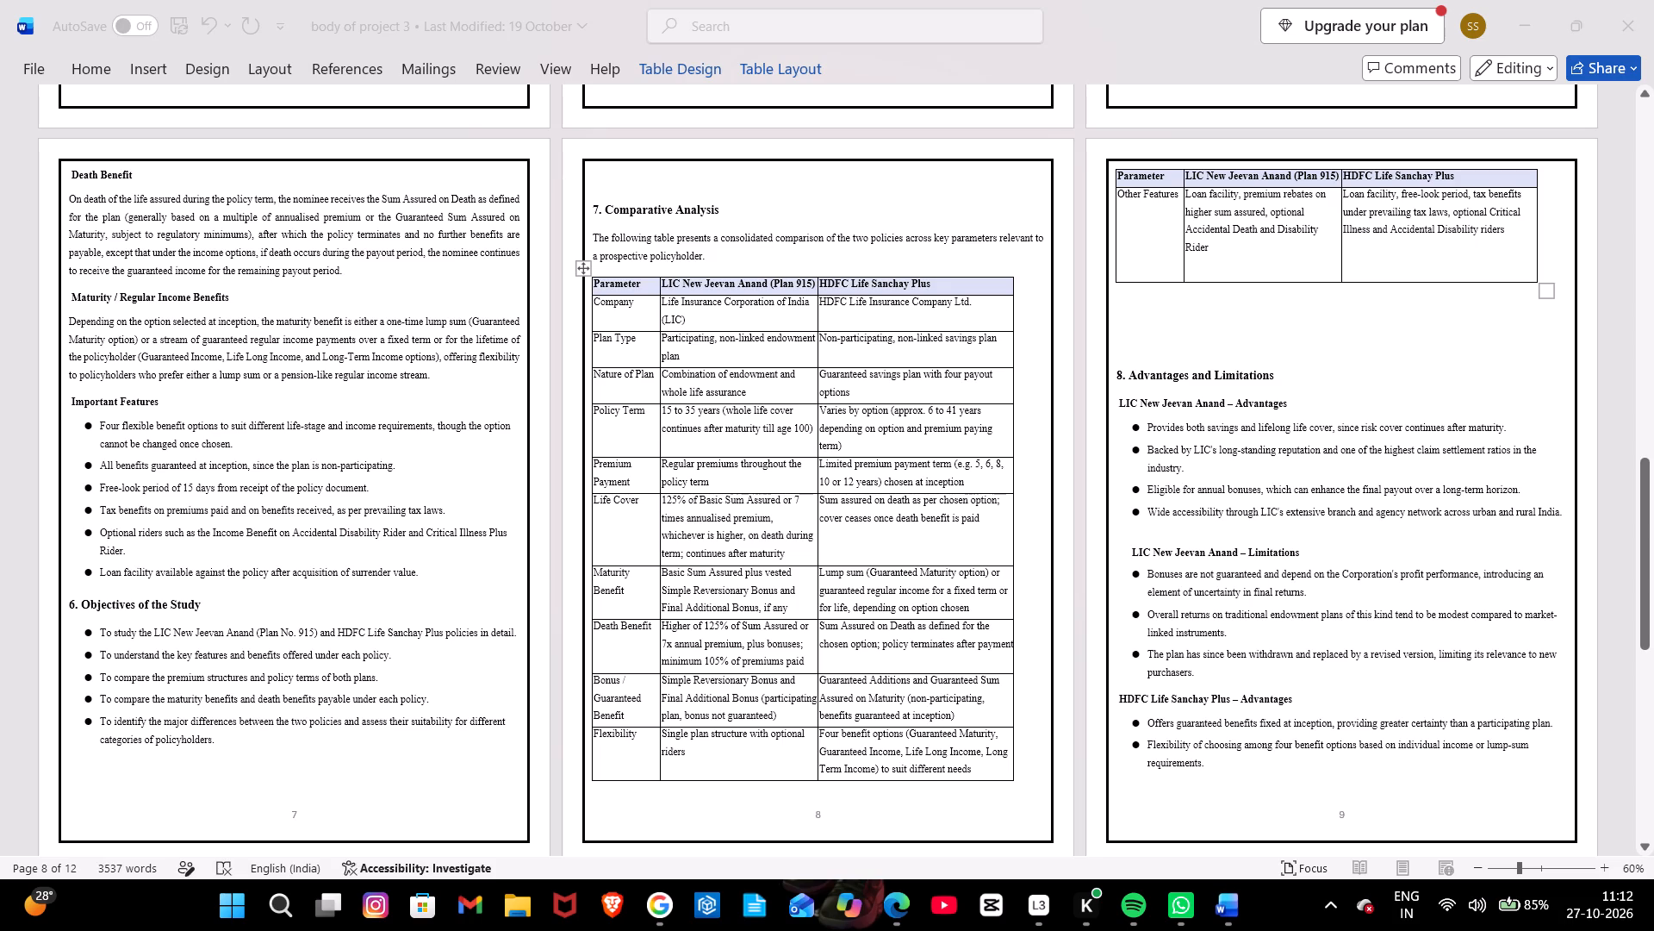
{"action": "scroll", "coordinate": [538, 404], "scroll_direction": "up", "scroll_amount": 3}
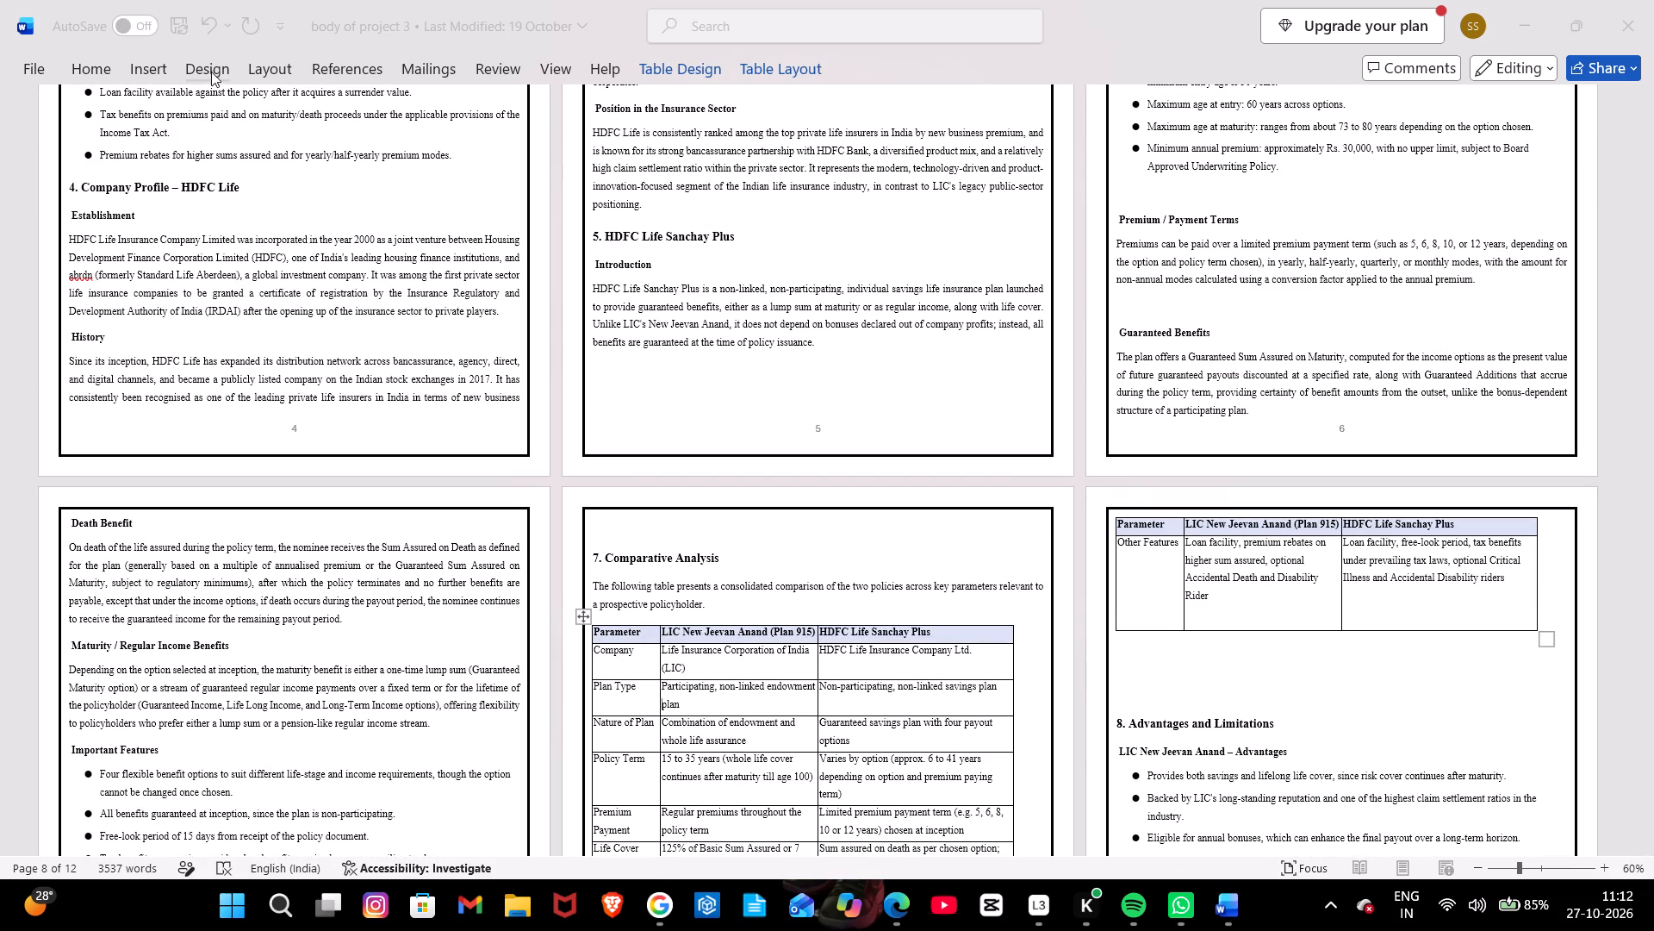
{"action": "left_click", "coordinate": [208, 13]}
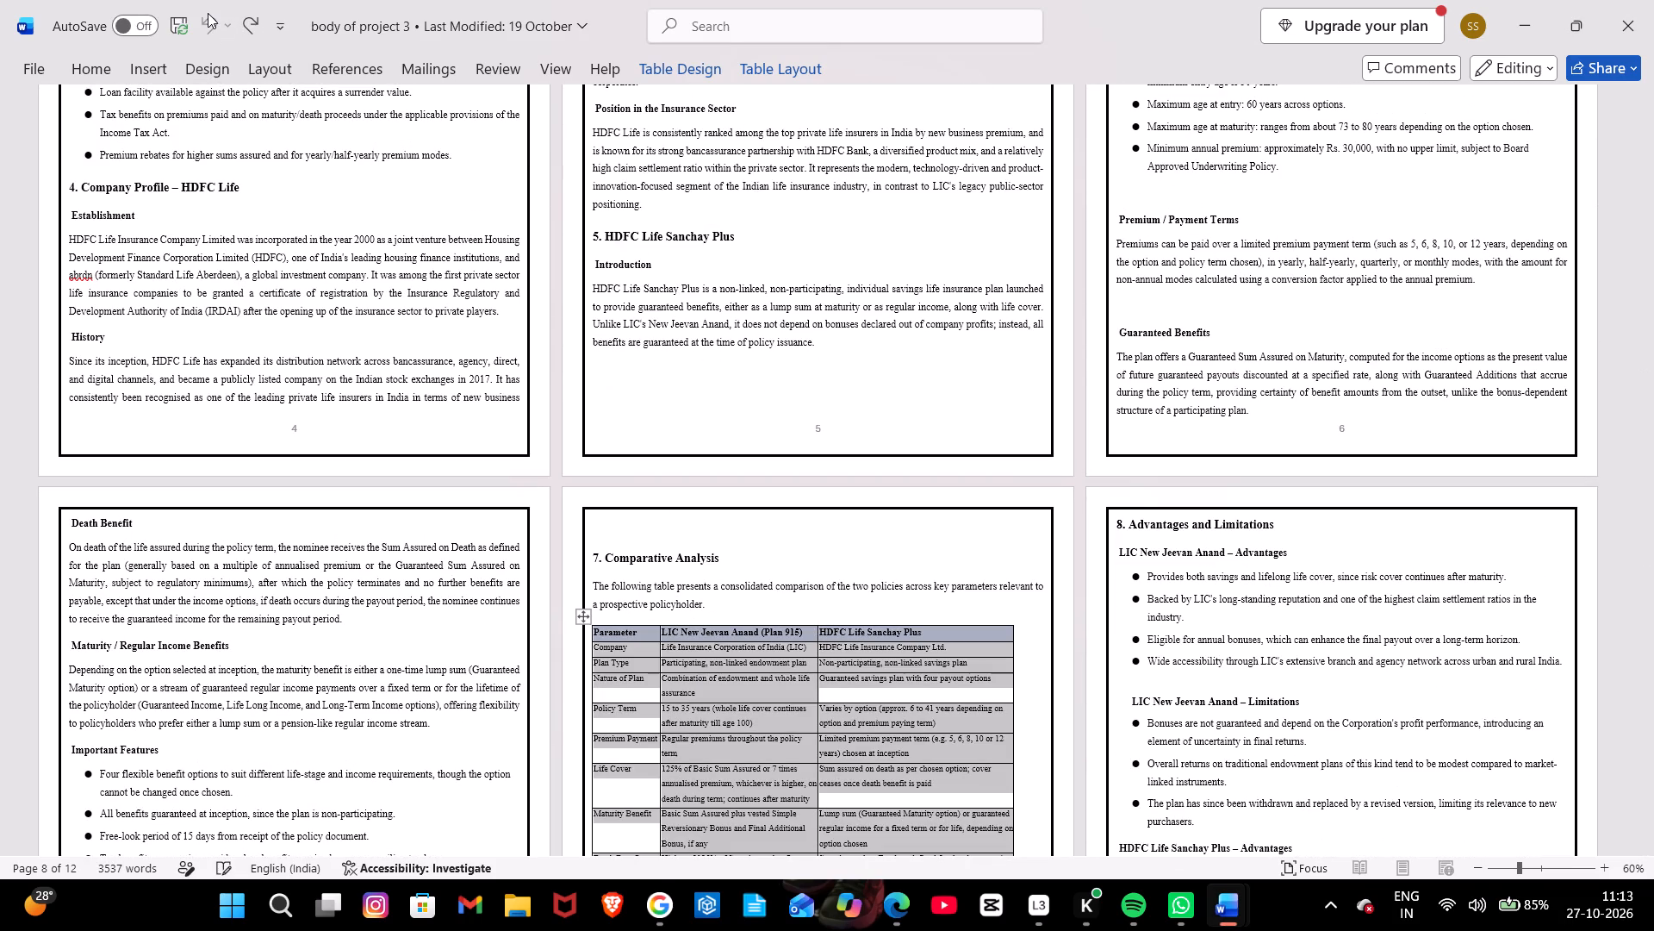
Enlarge the whole Comparative Analysis table slightly in width and height so it nearly fills the area inside the page border.
{"action": "scroll", "coordinate": [532, 554], "scroll_direction": "down", "scroll_amount": 4}
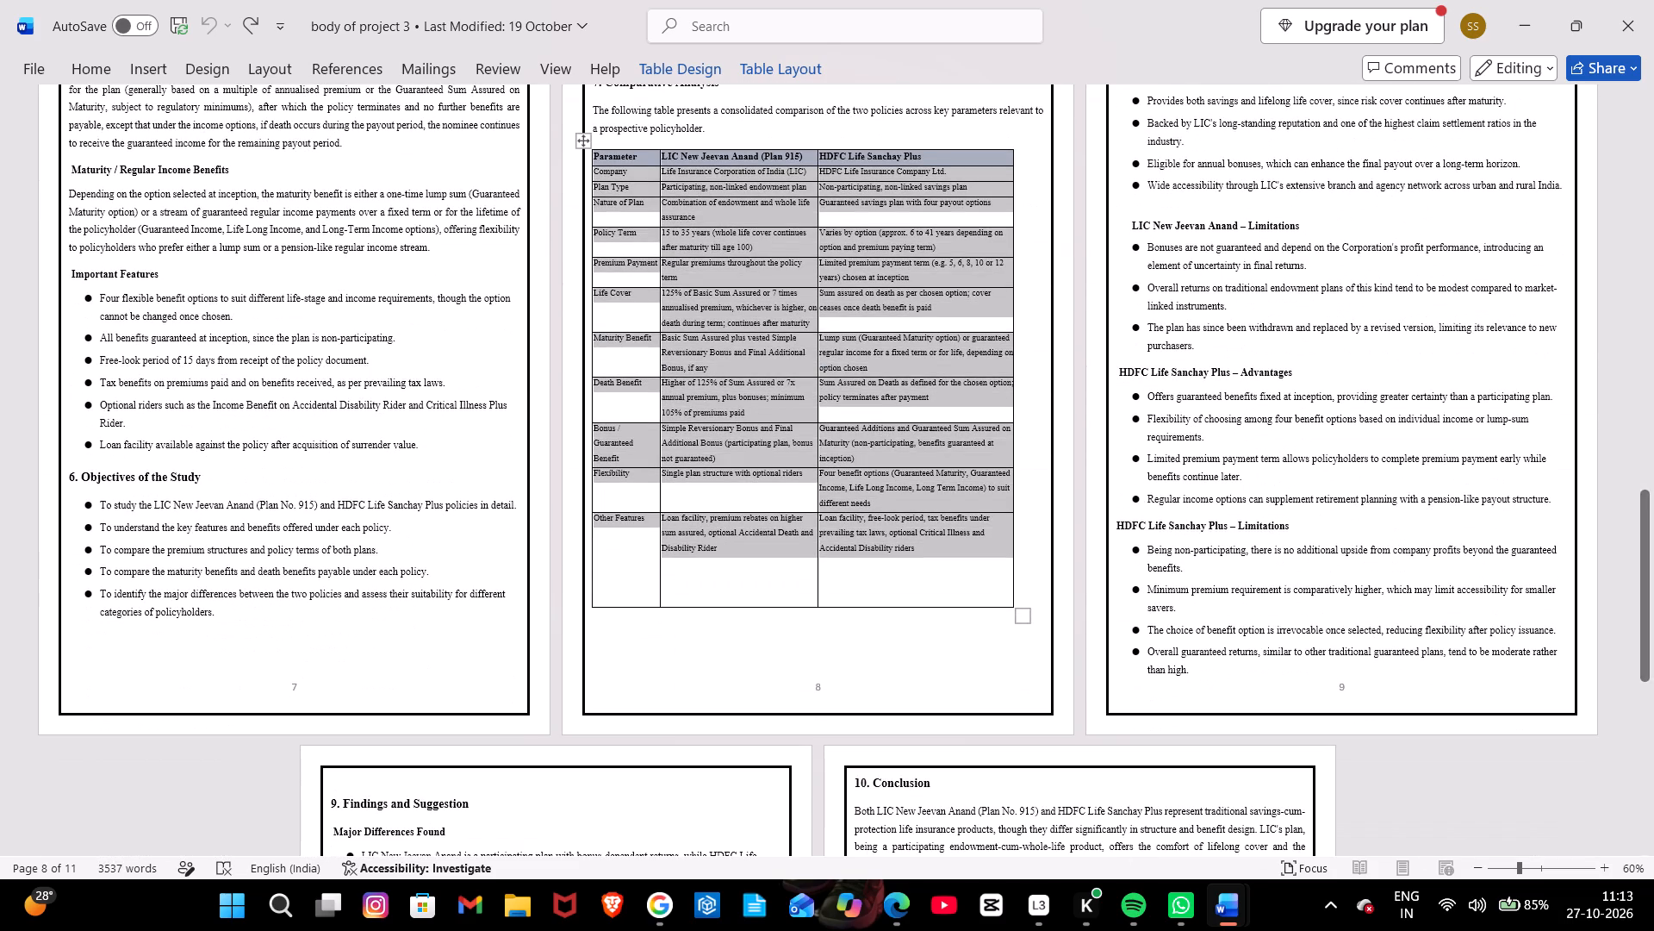
{"action": "left_click", "coordinate": [741, 529]}
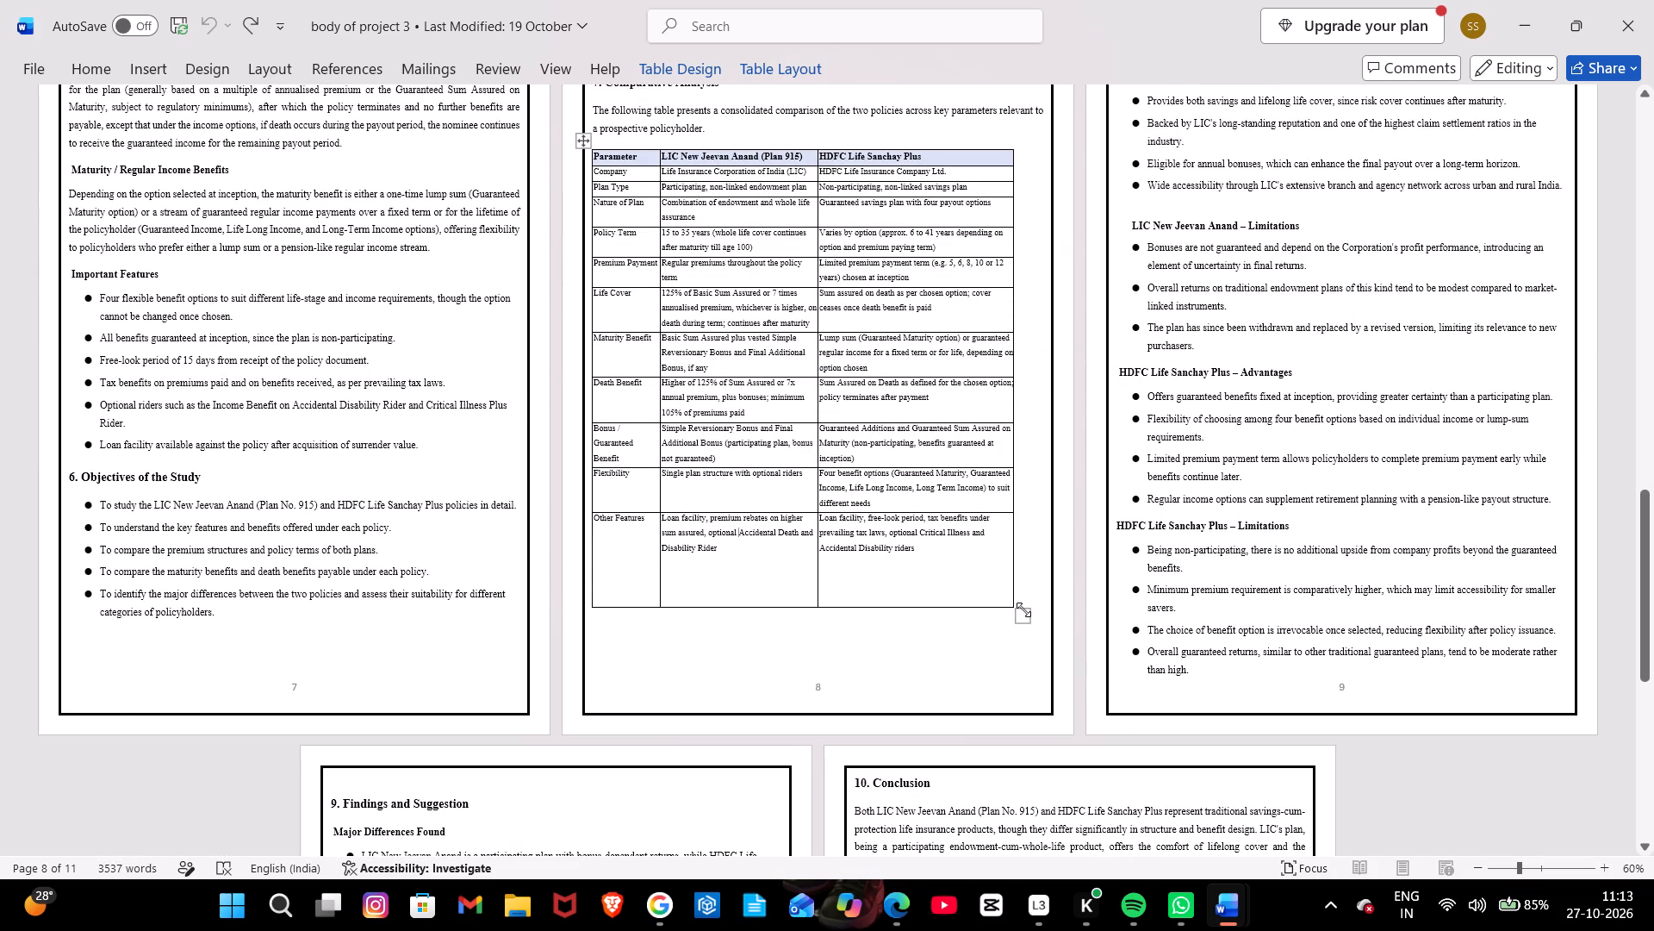
{"action": "left_click_drag", "start_coordinate": [1023, 609], "coordinate": [1037, 654]}
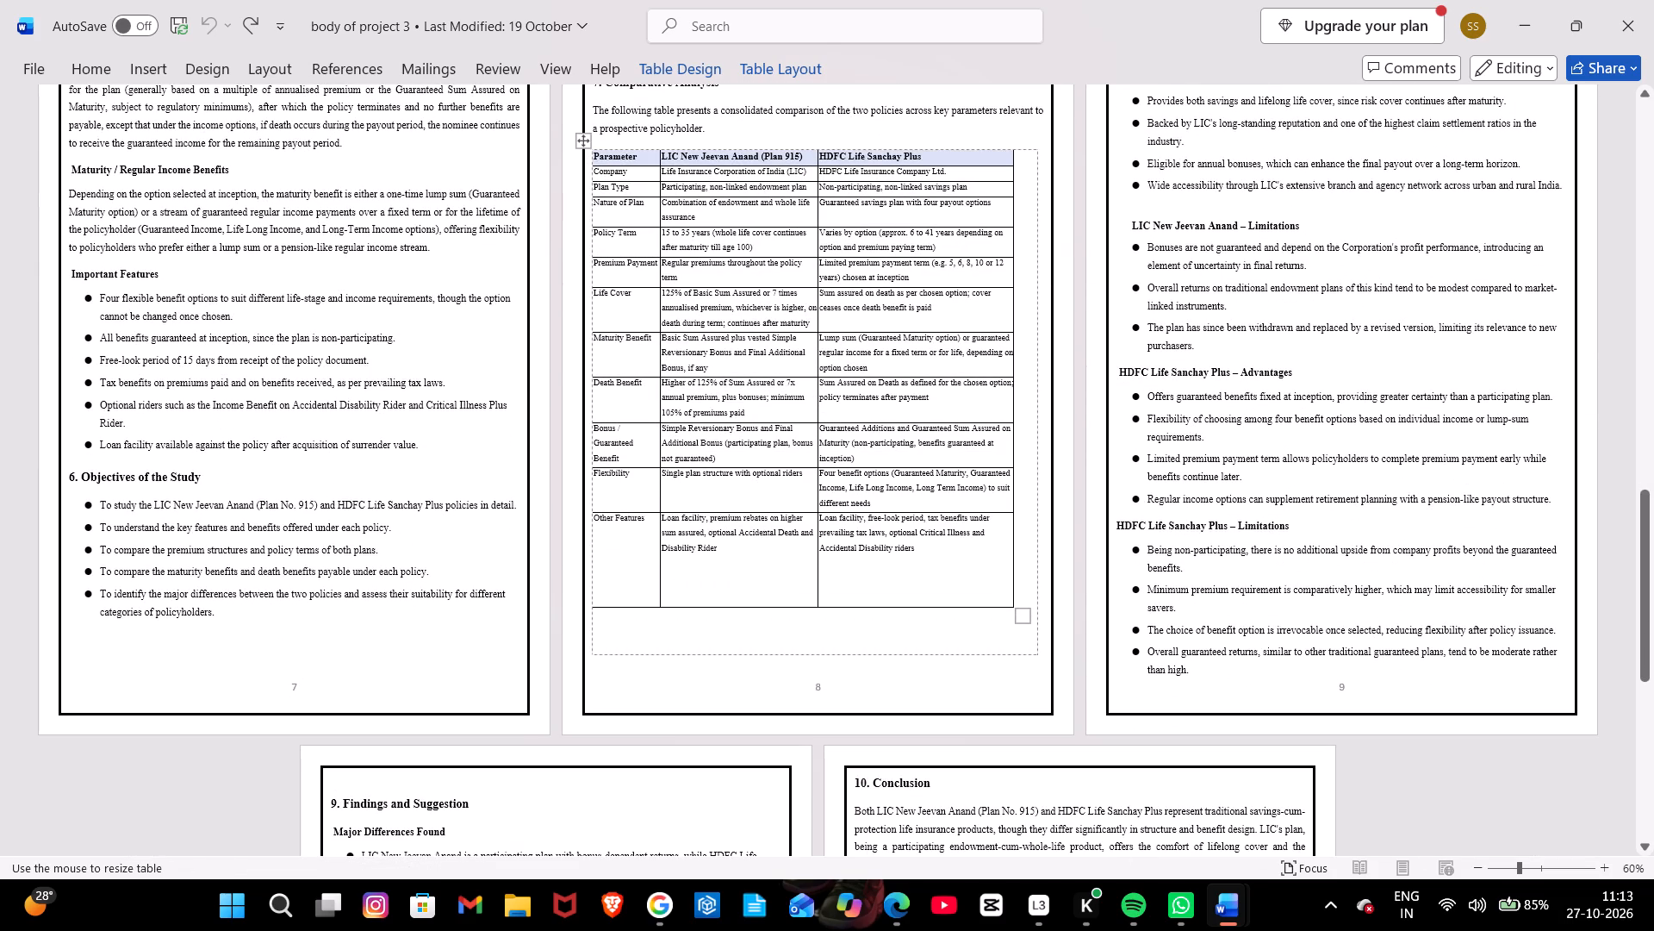
{"action": "left_click_drag", "start_coordinate": [1037, 654], "coordinate": [1041, 670]}
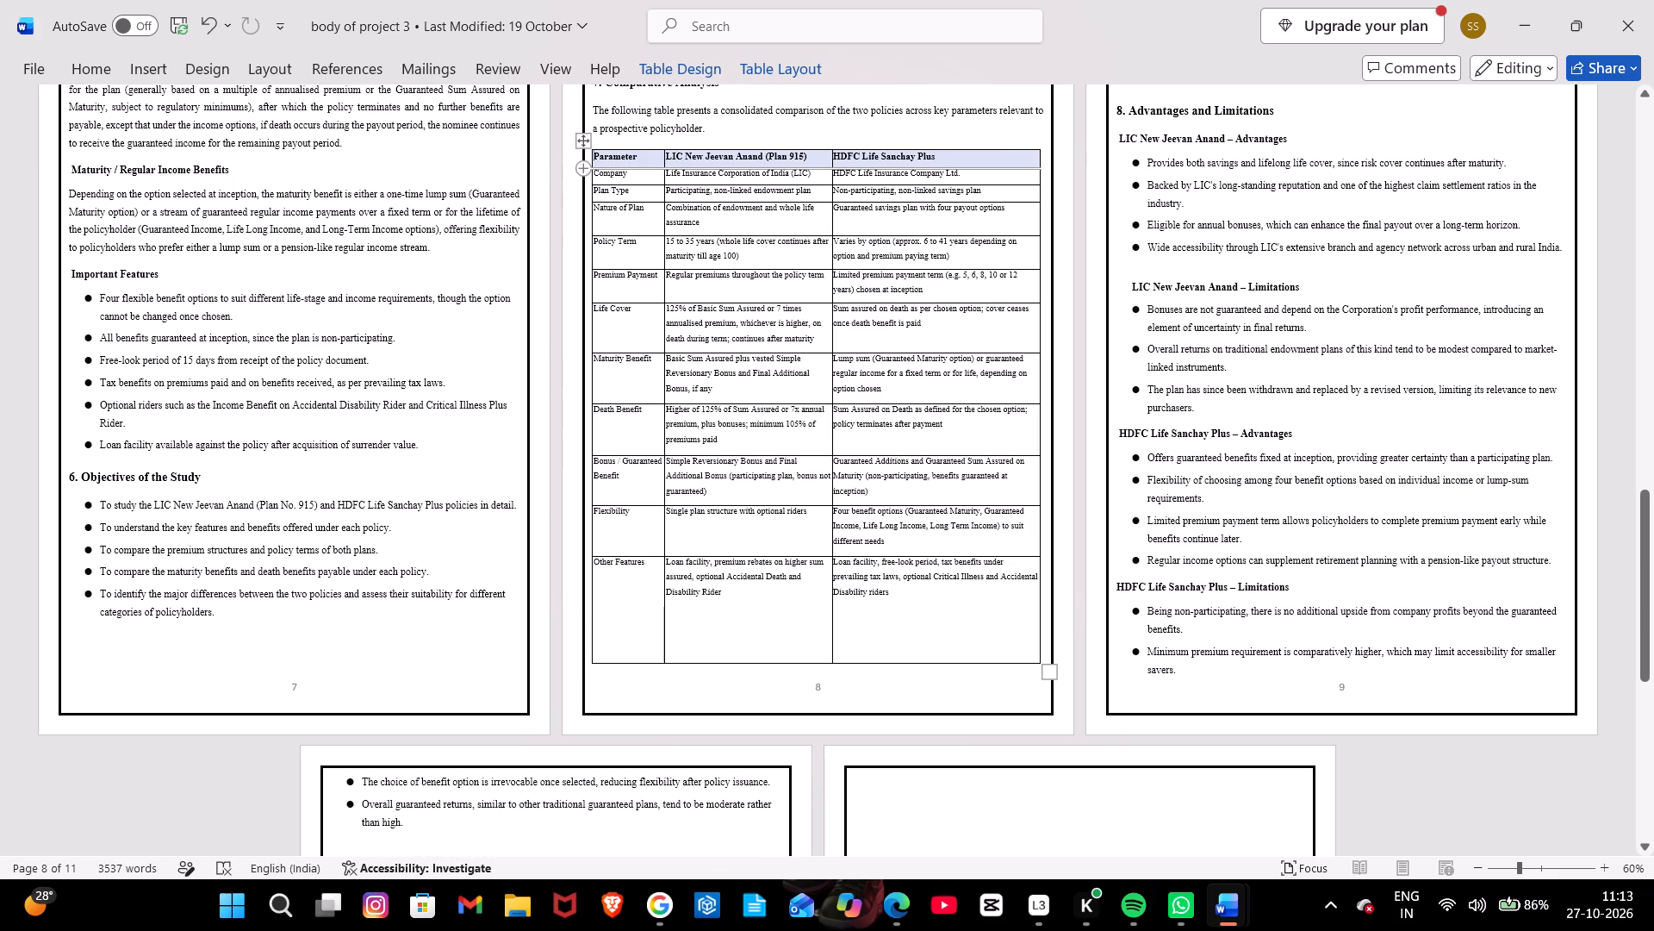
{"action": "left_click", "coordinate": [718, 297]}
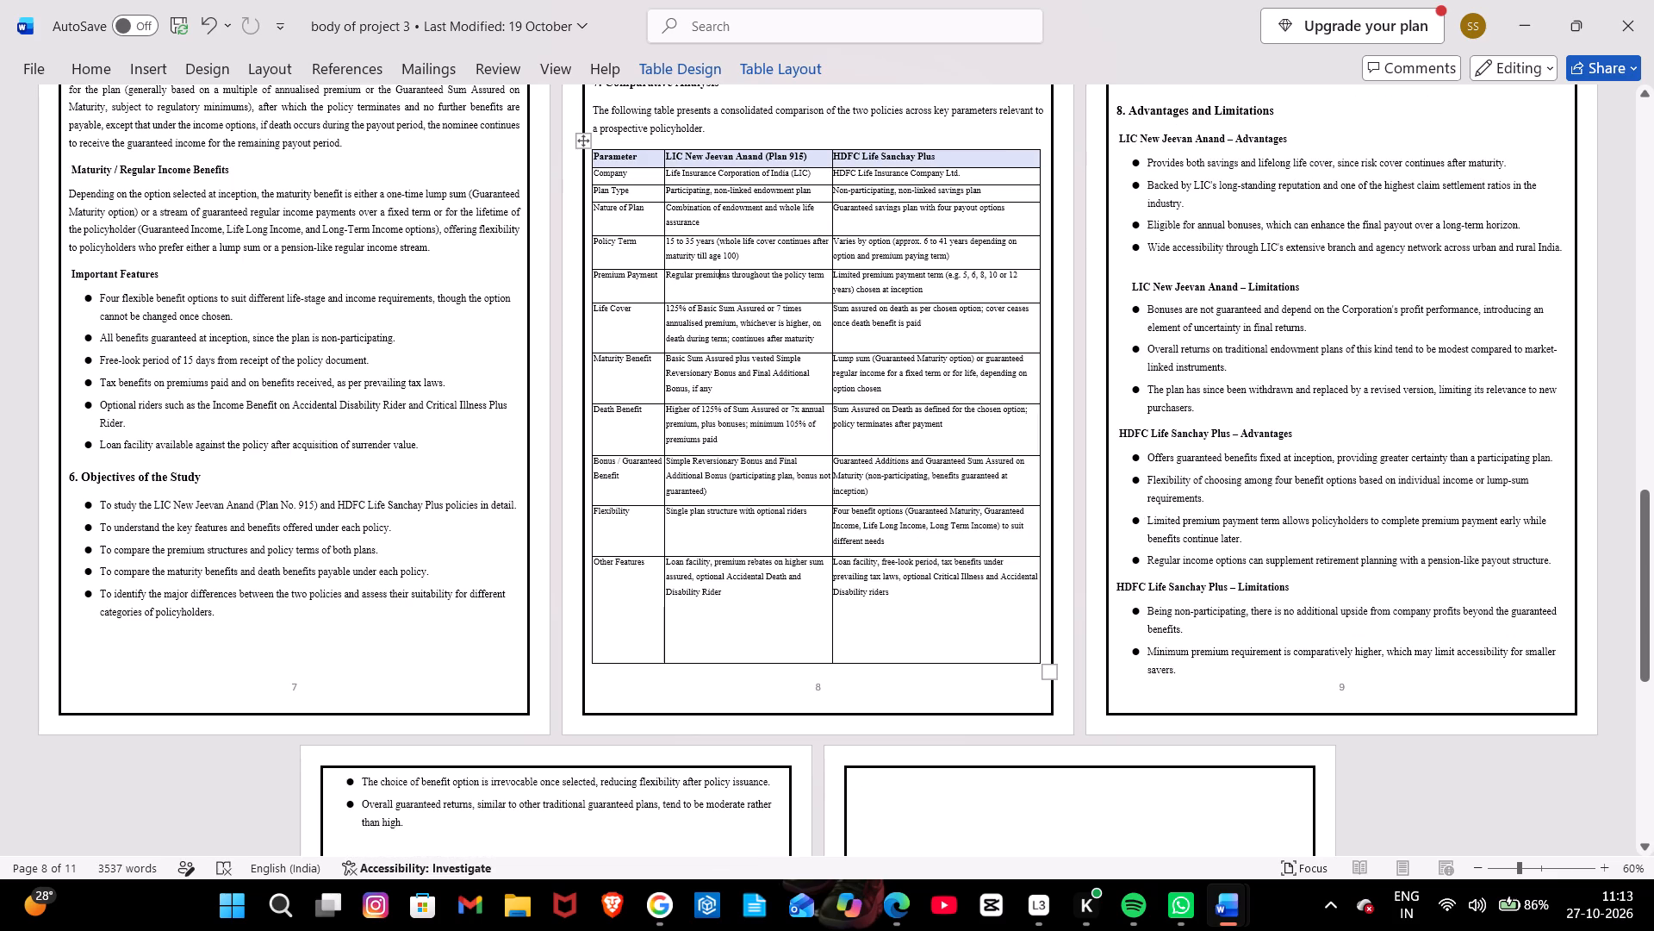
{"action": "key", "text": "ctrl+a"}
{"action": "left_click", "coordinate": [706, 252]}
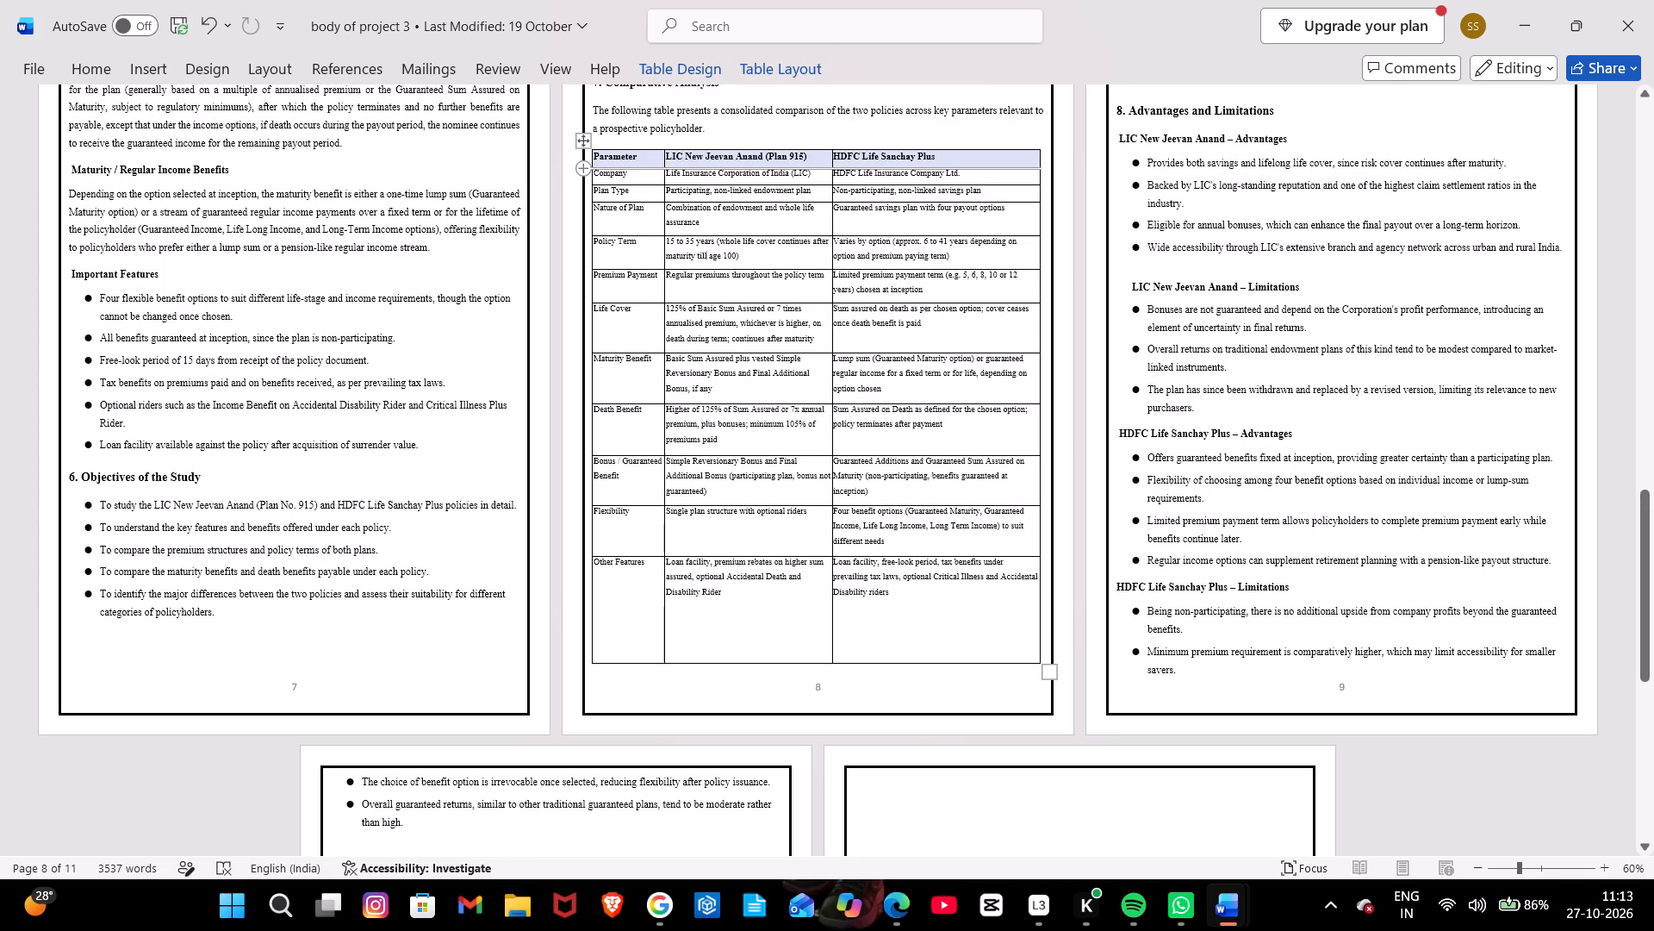
Set the word "Company" in the table's Parameter column to font size 12.
{"action": "left_click_drag", "start_coordinate": [593, 172], "coordinate": [629, 177]}
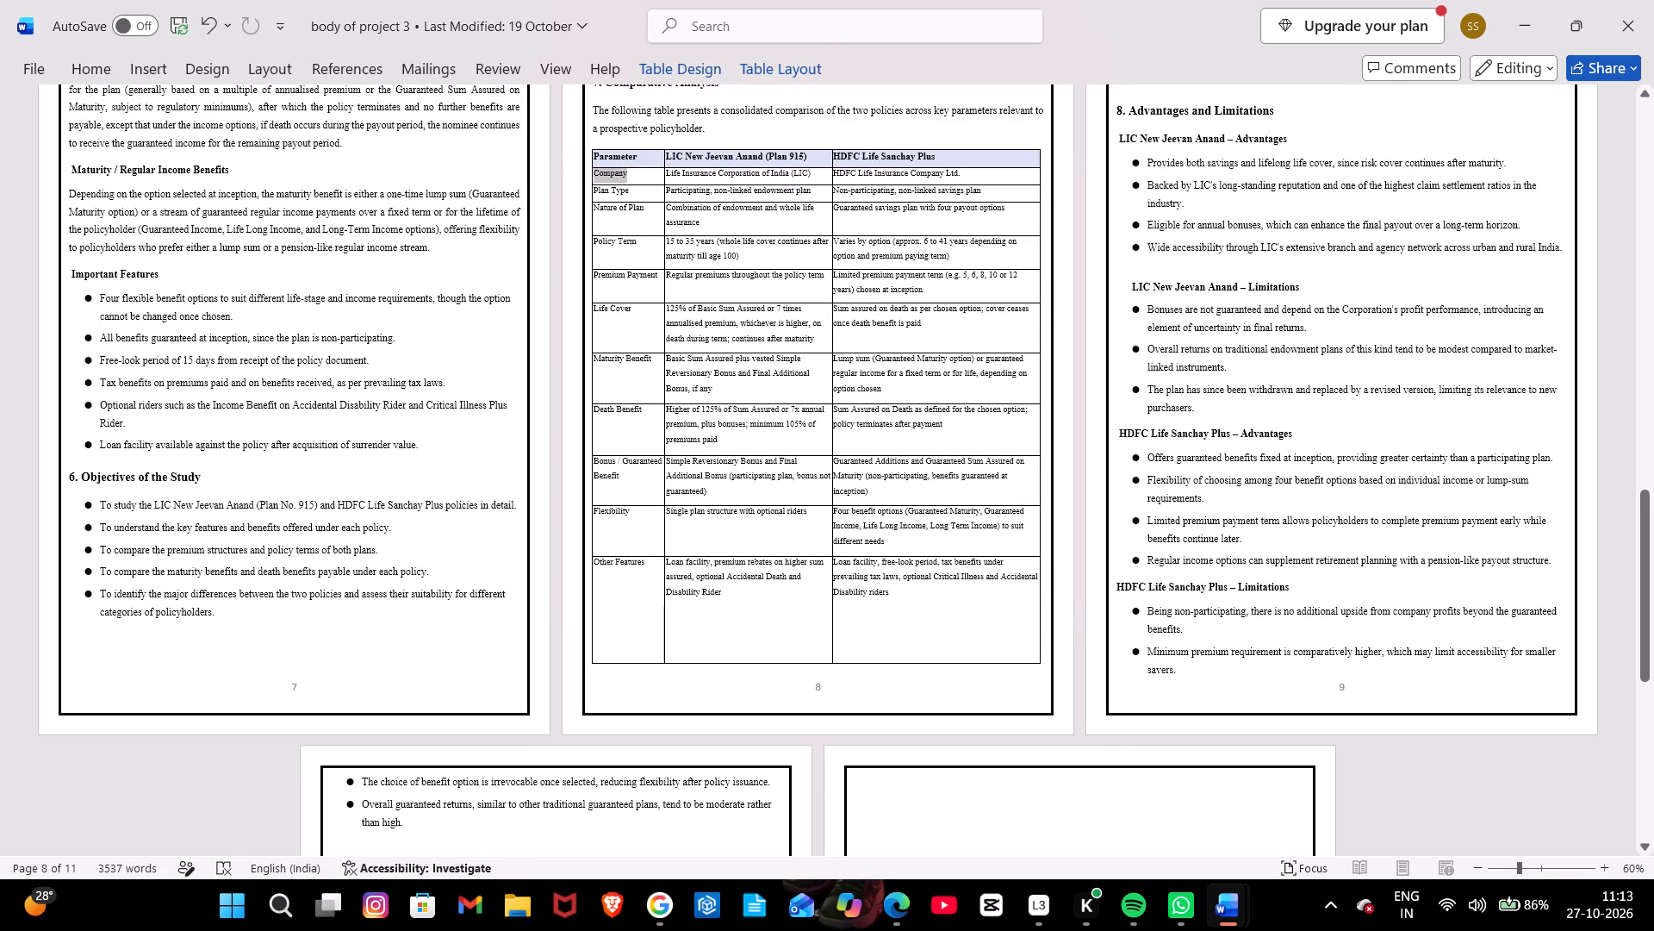
{"action": "left_click_drag", "start_coordinate": [629, 177], "coordinate": [630, 177]}
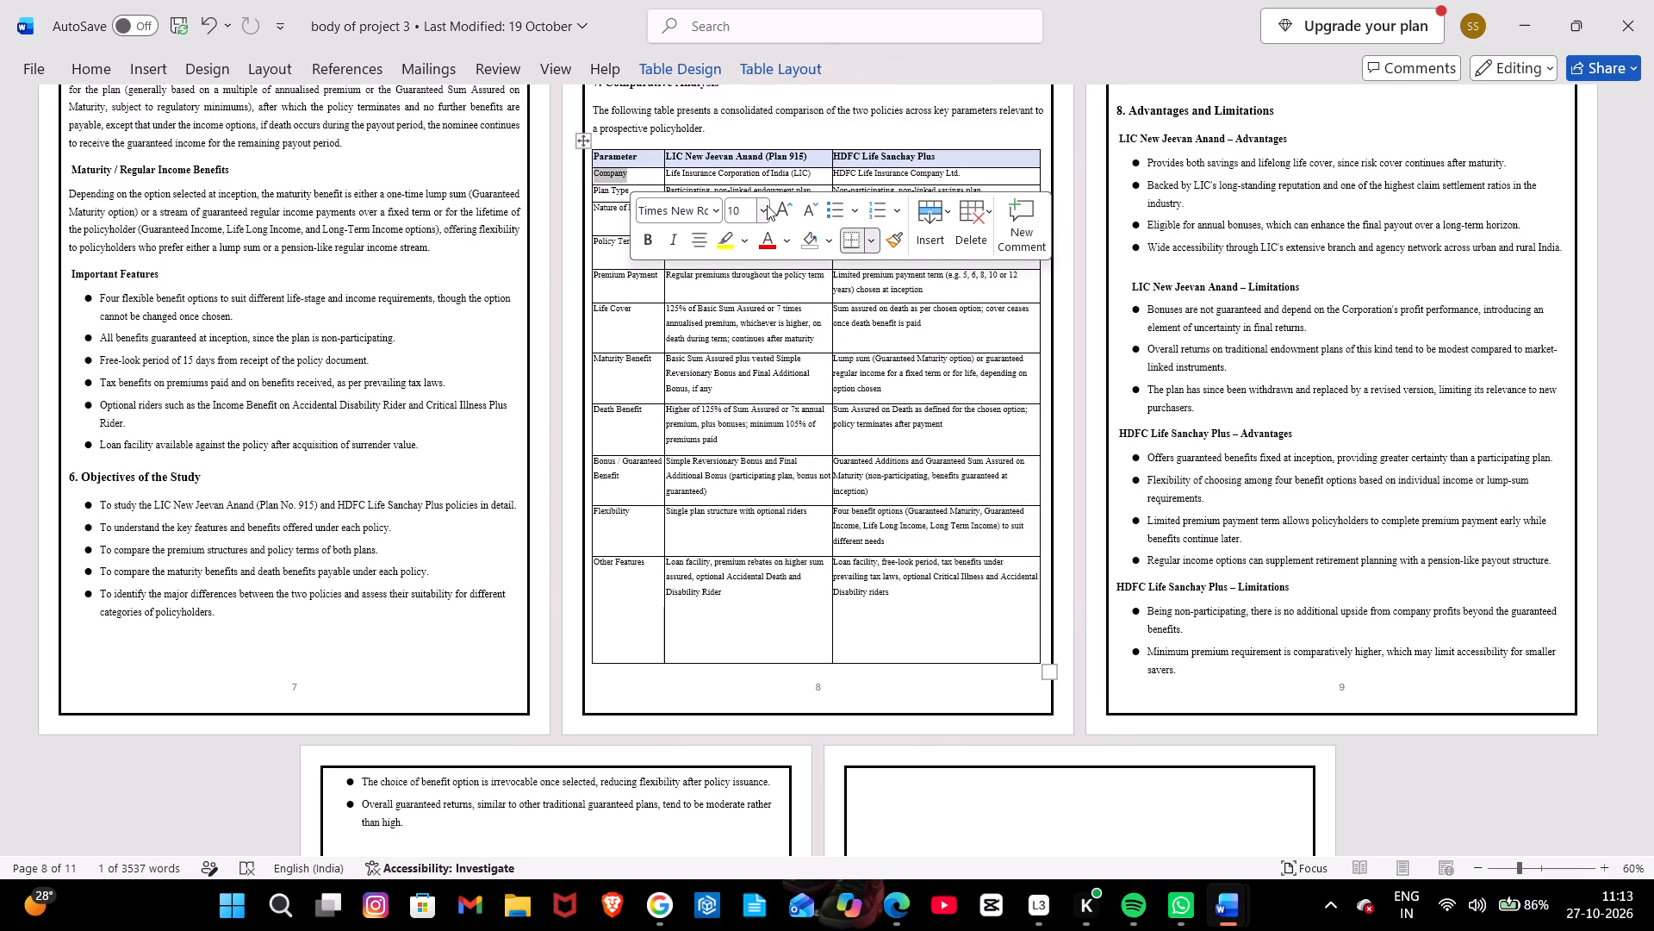
{"action": "left_click", "coordinate": [767, 205]}
{"action": "left_click", "coordinate": [747, 334]}
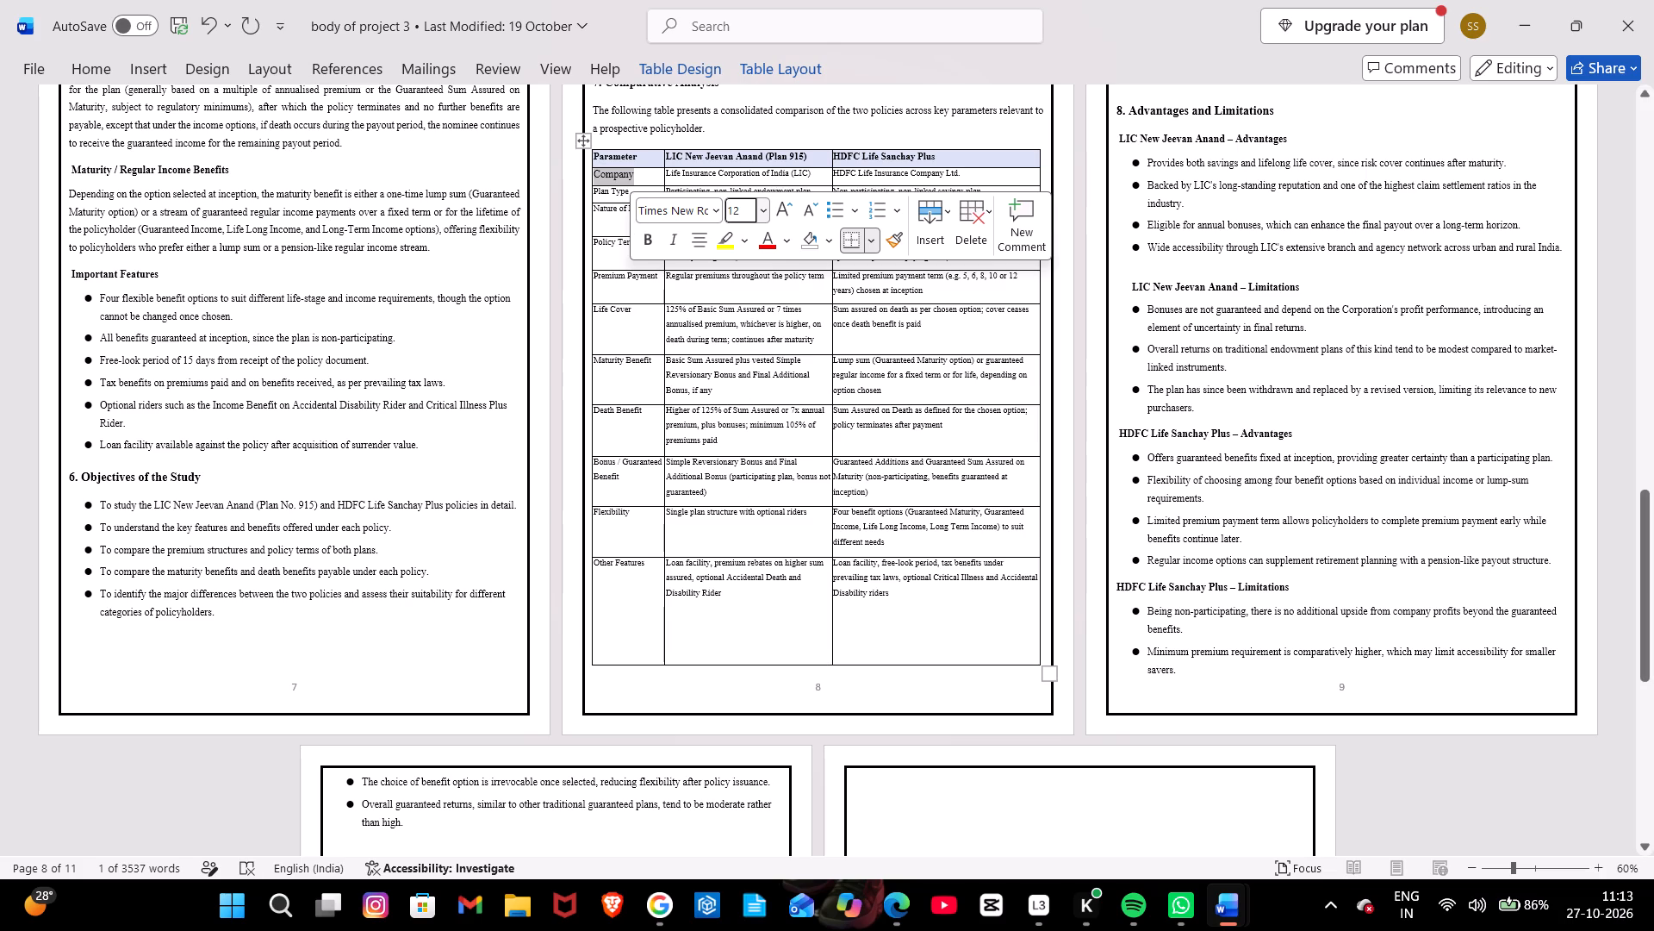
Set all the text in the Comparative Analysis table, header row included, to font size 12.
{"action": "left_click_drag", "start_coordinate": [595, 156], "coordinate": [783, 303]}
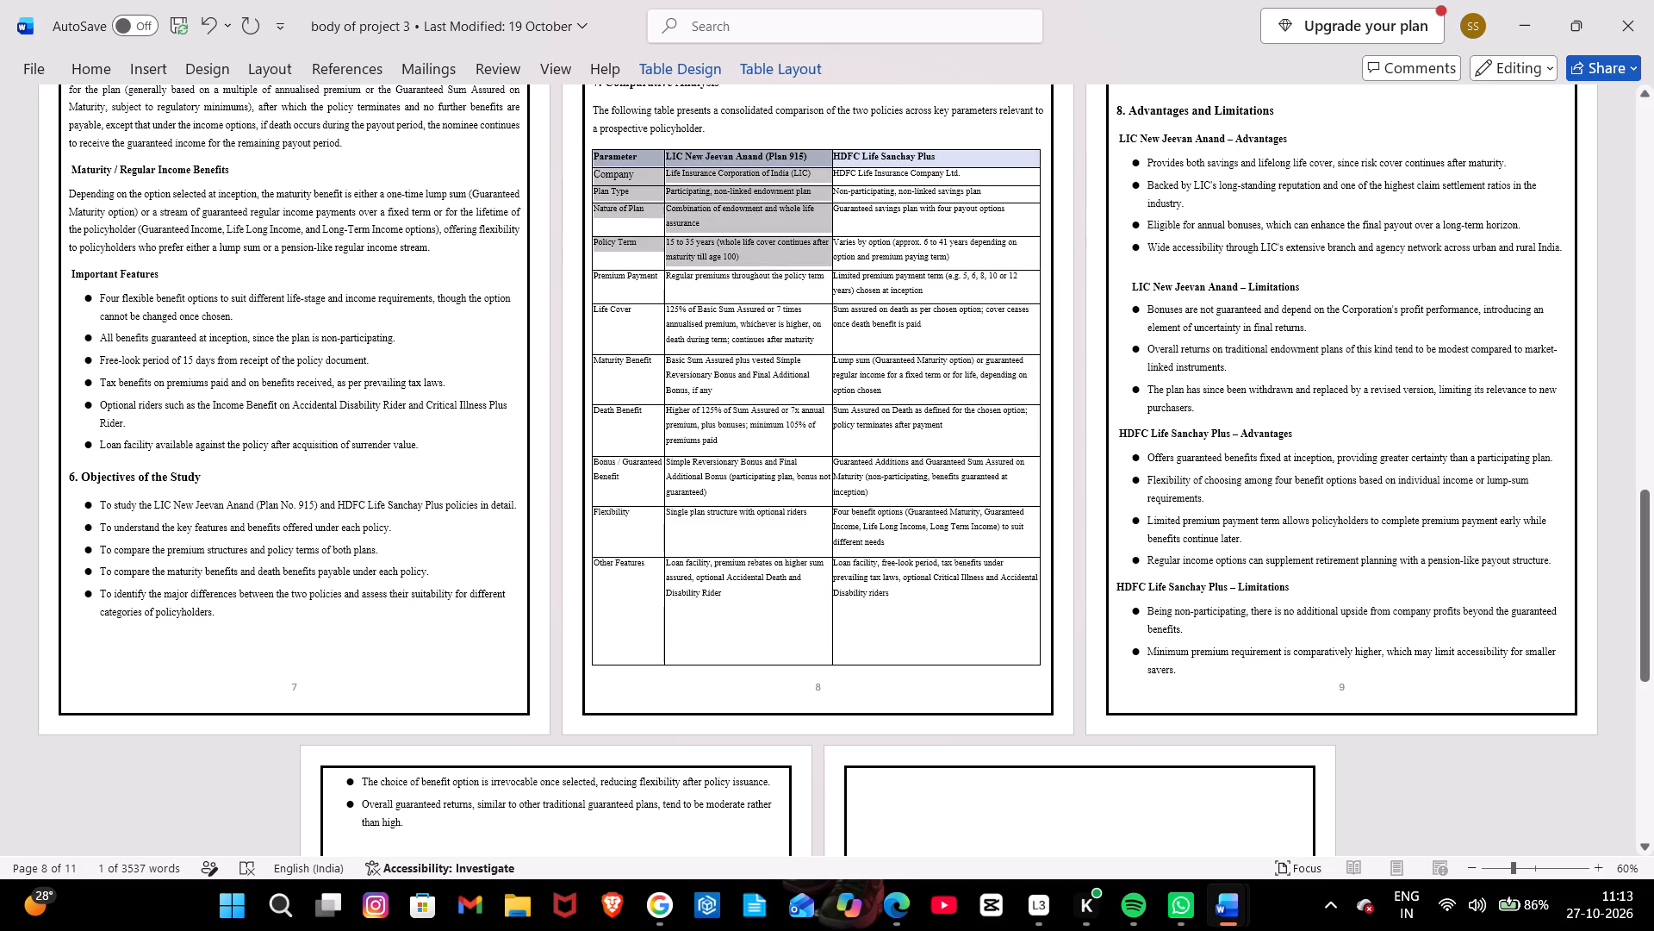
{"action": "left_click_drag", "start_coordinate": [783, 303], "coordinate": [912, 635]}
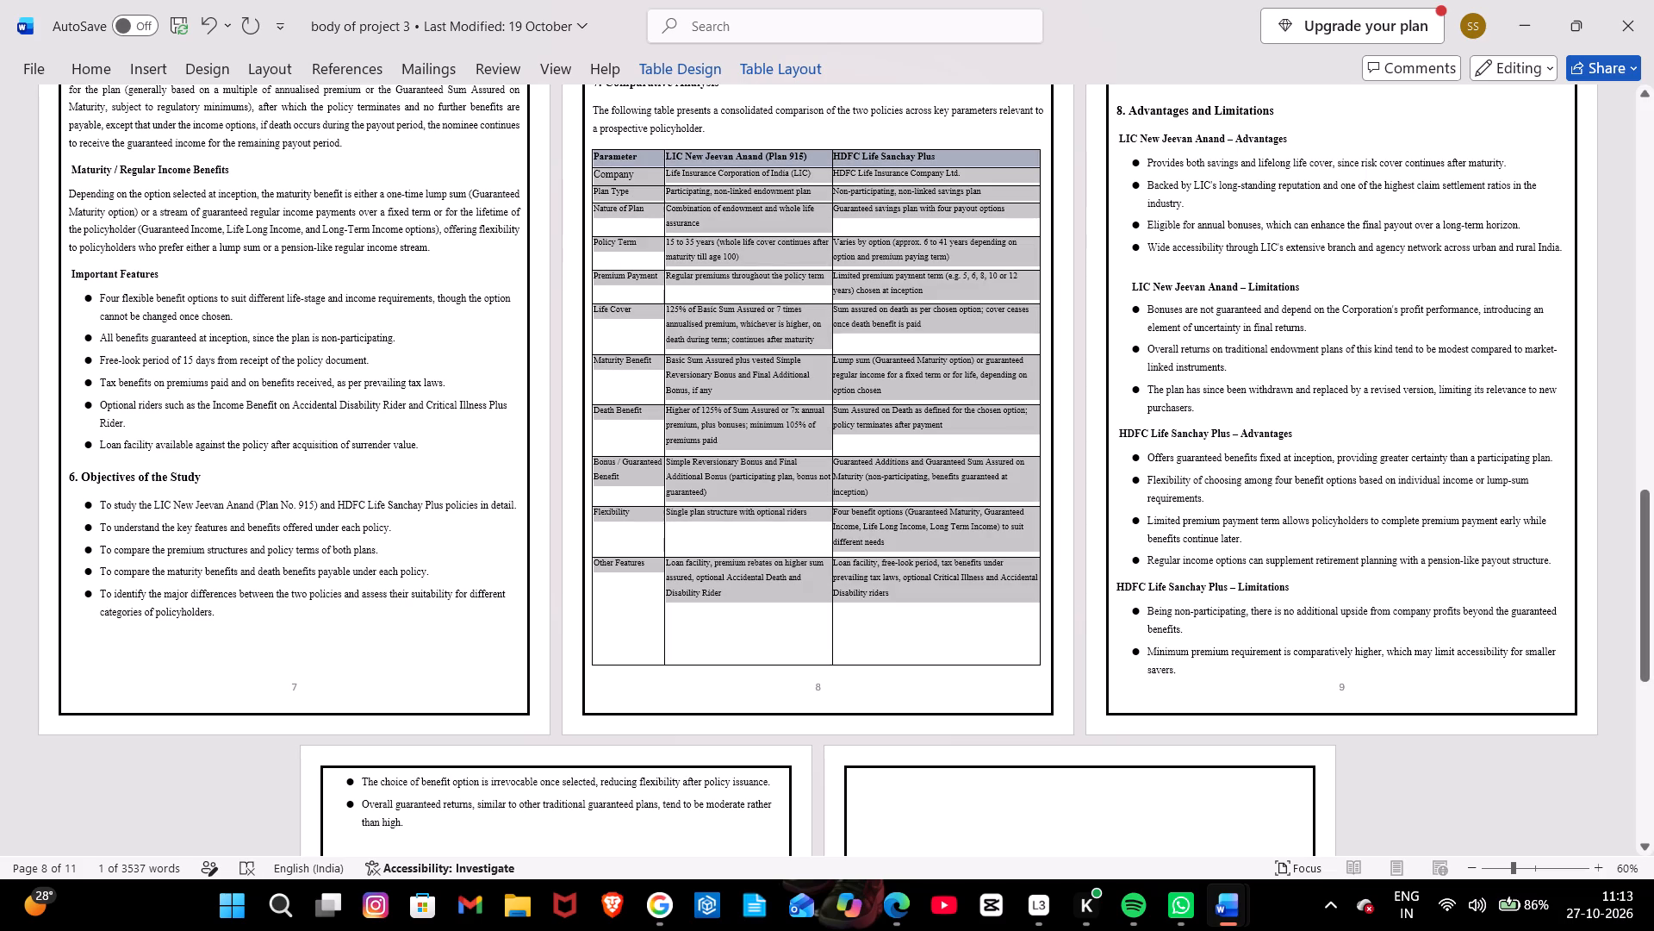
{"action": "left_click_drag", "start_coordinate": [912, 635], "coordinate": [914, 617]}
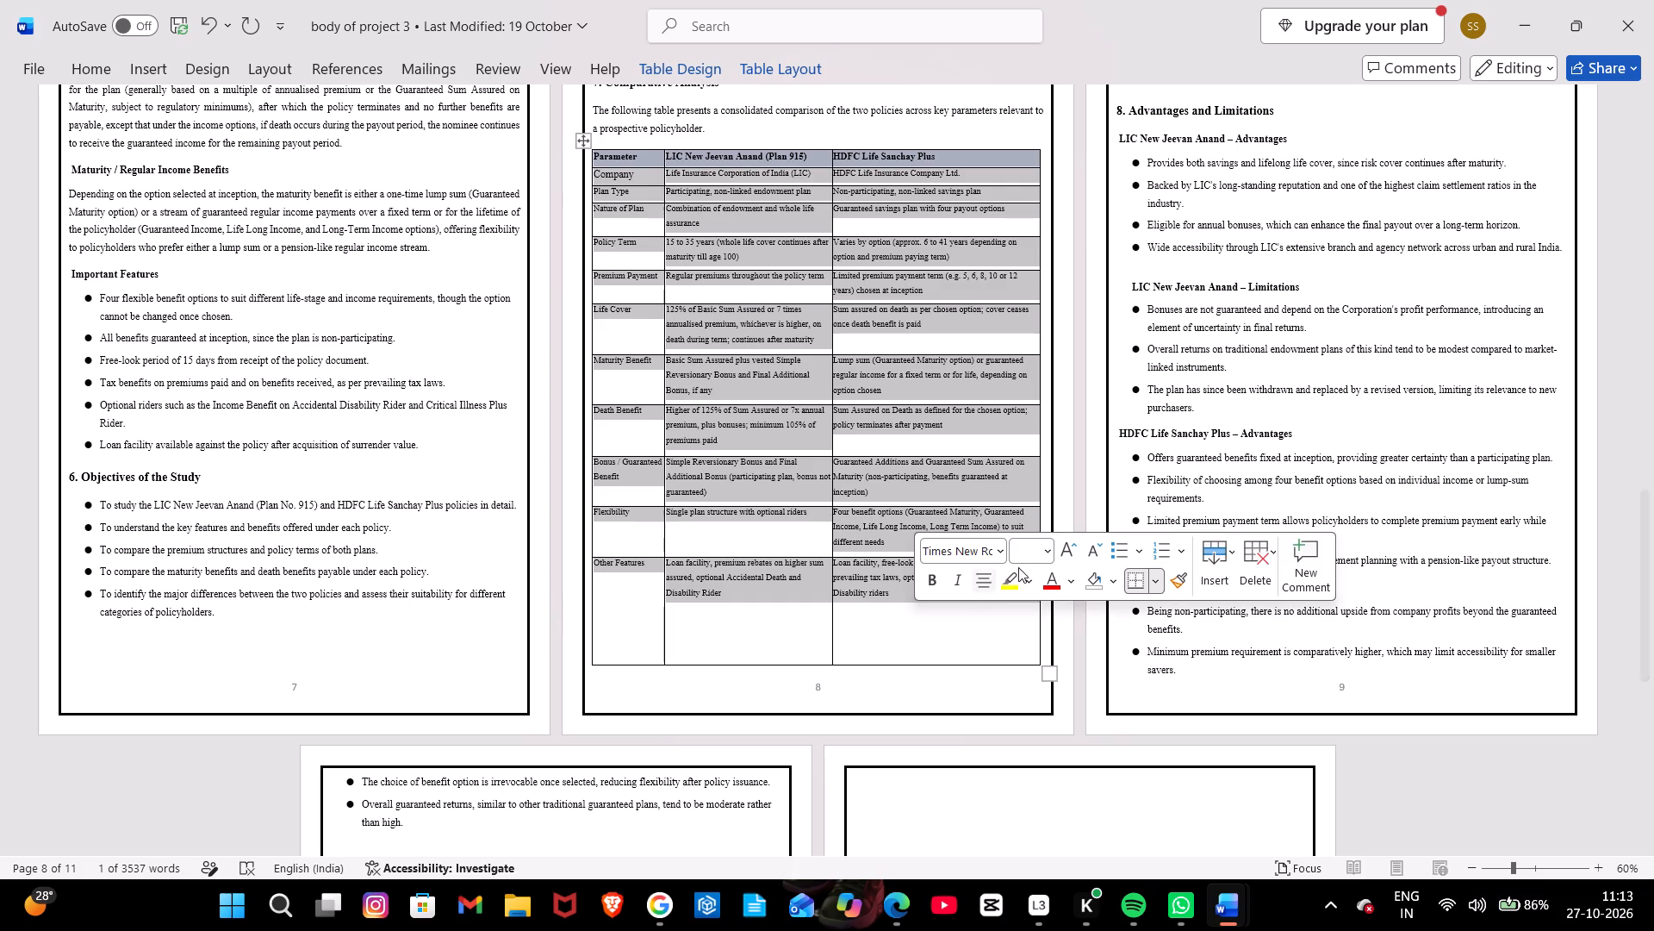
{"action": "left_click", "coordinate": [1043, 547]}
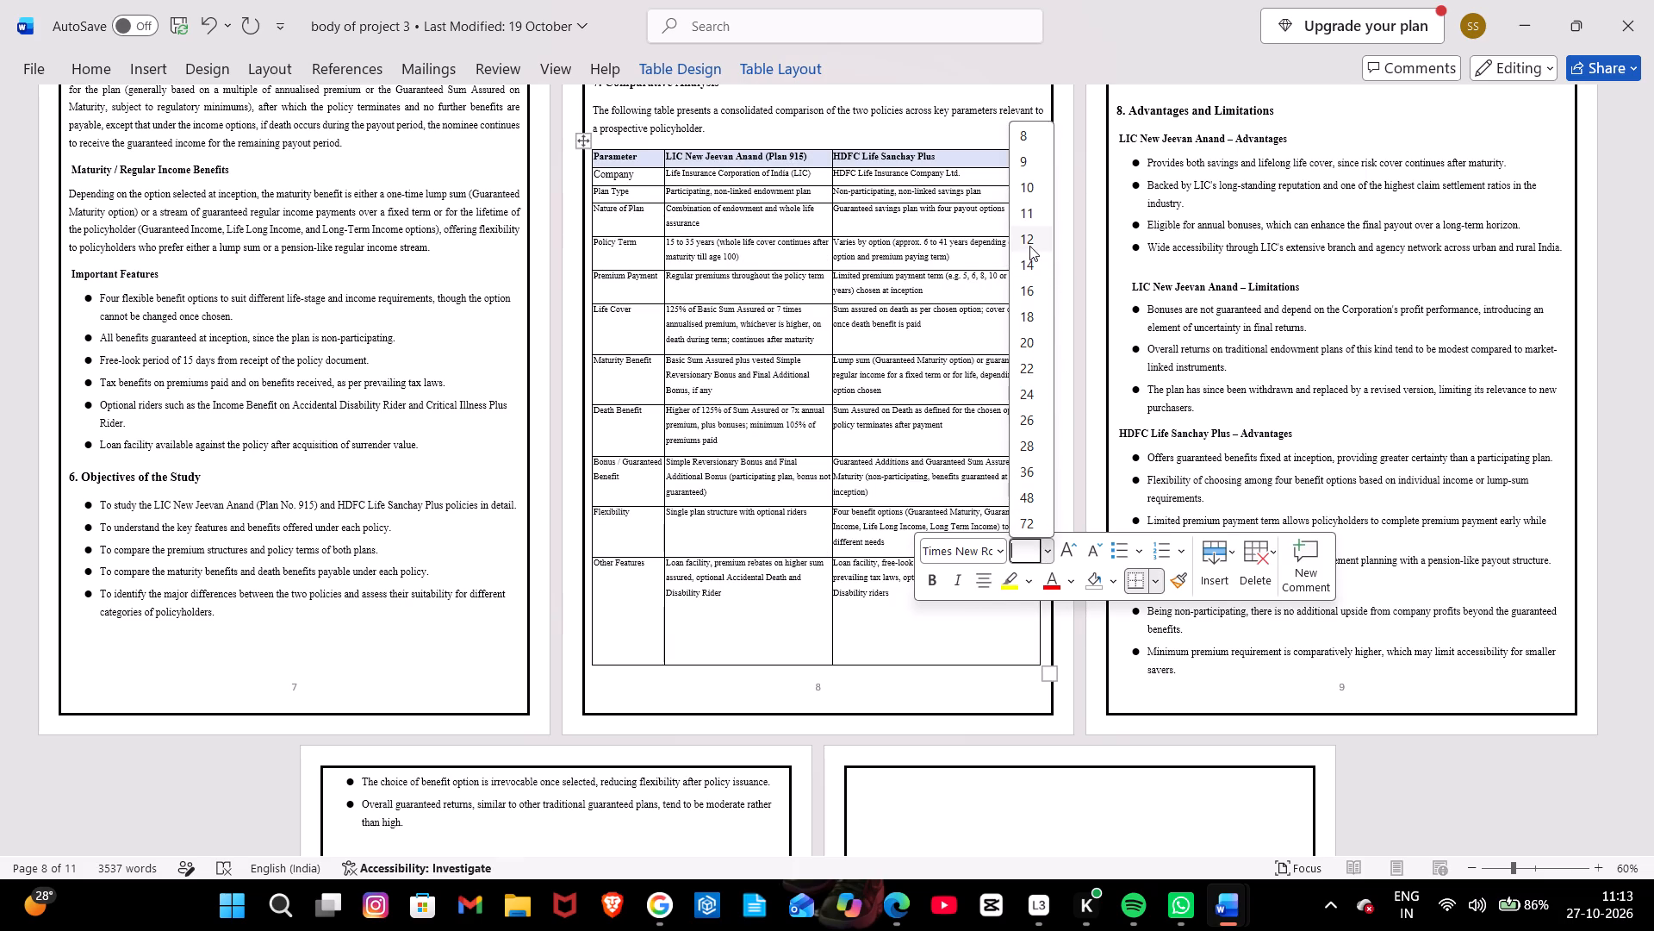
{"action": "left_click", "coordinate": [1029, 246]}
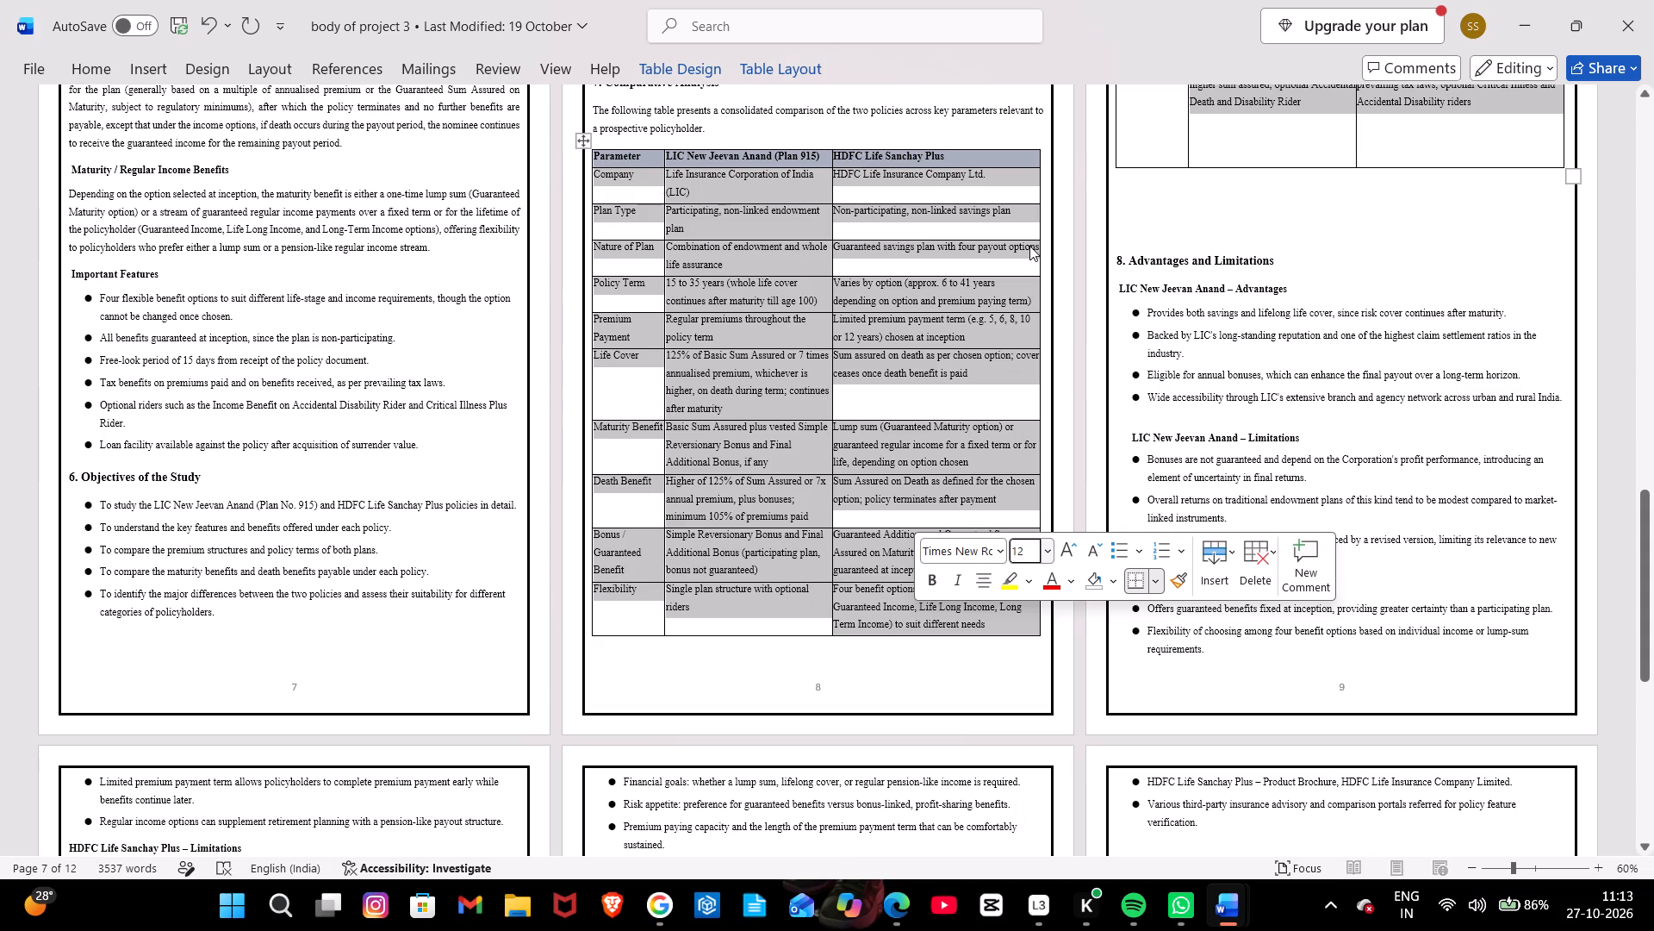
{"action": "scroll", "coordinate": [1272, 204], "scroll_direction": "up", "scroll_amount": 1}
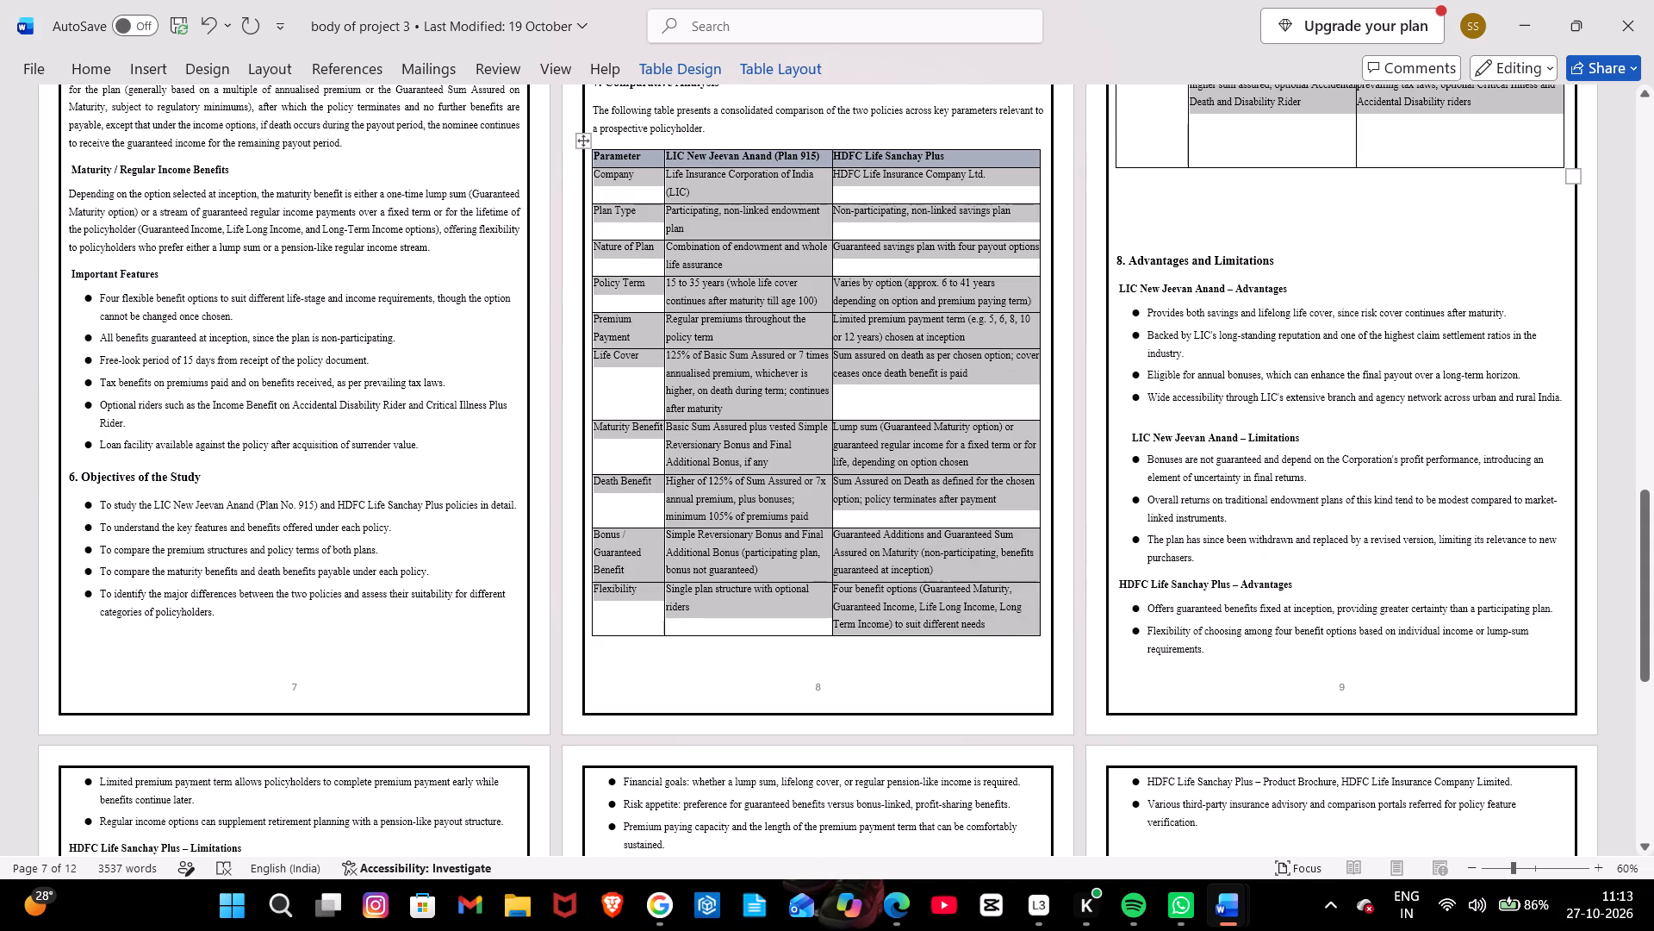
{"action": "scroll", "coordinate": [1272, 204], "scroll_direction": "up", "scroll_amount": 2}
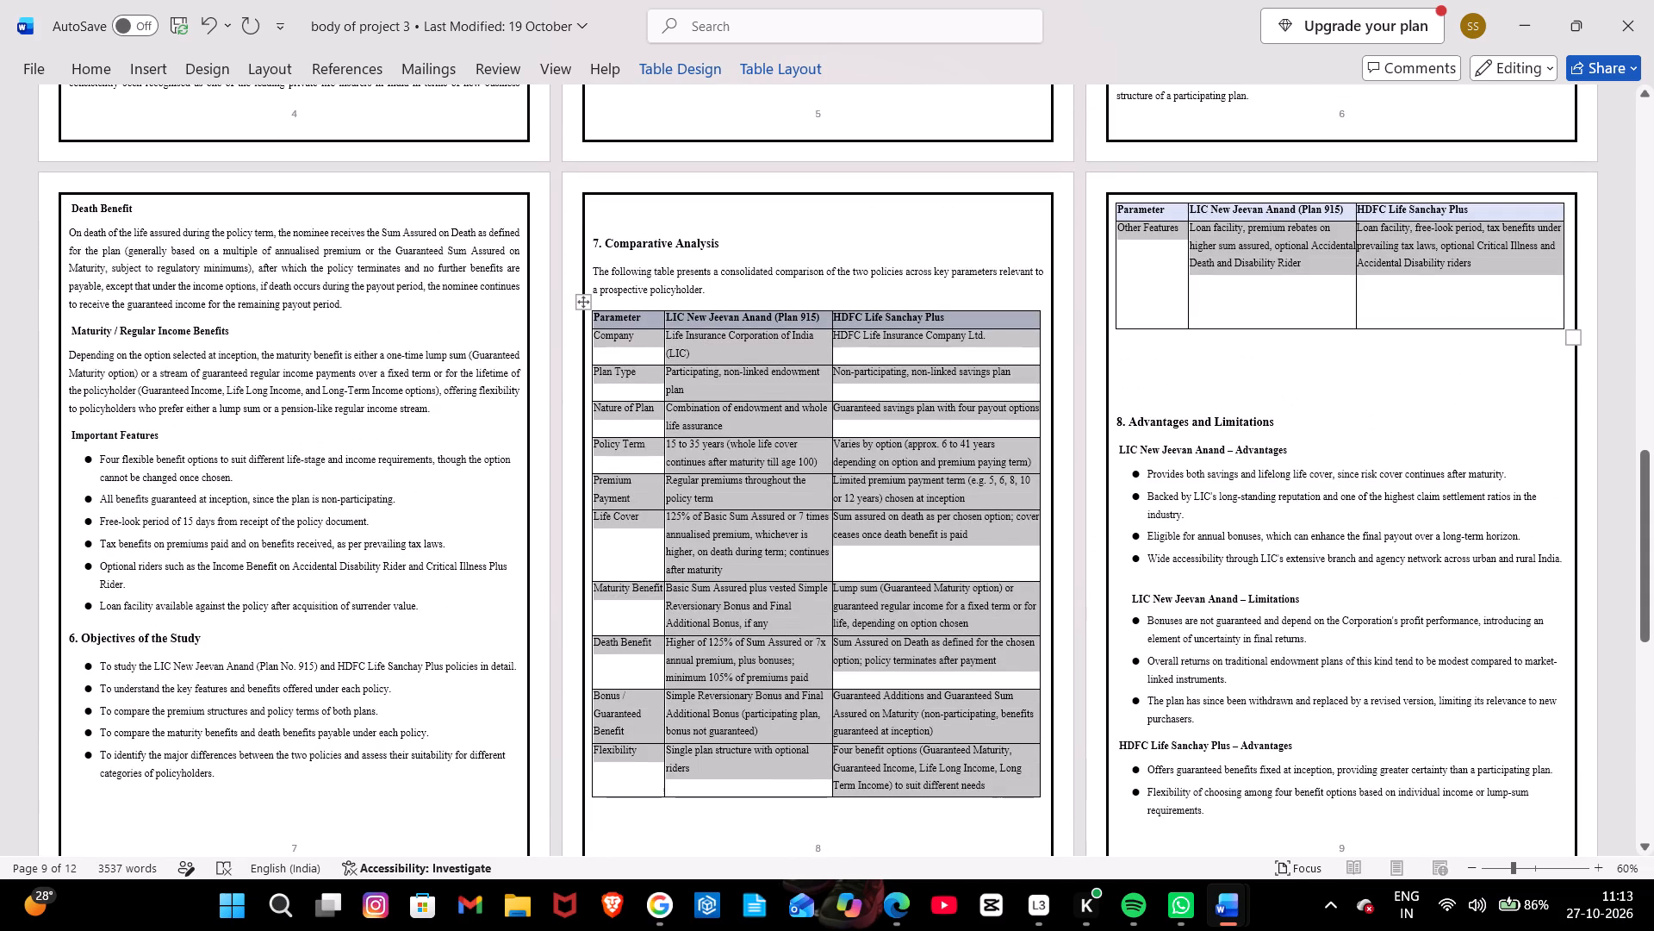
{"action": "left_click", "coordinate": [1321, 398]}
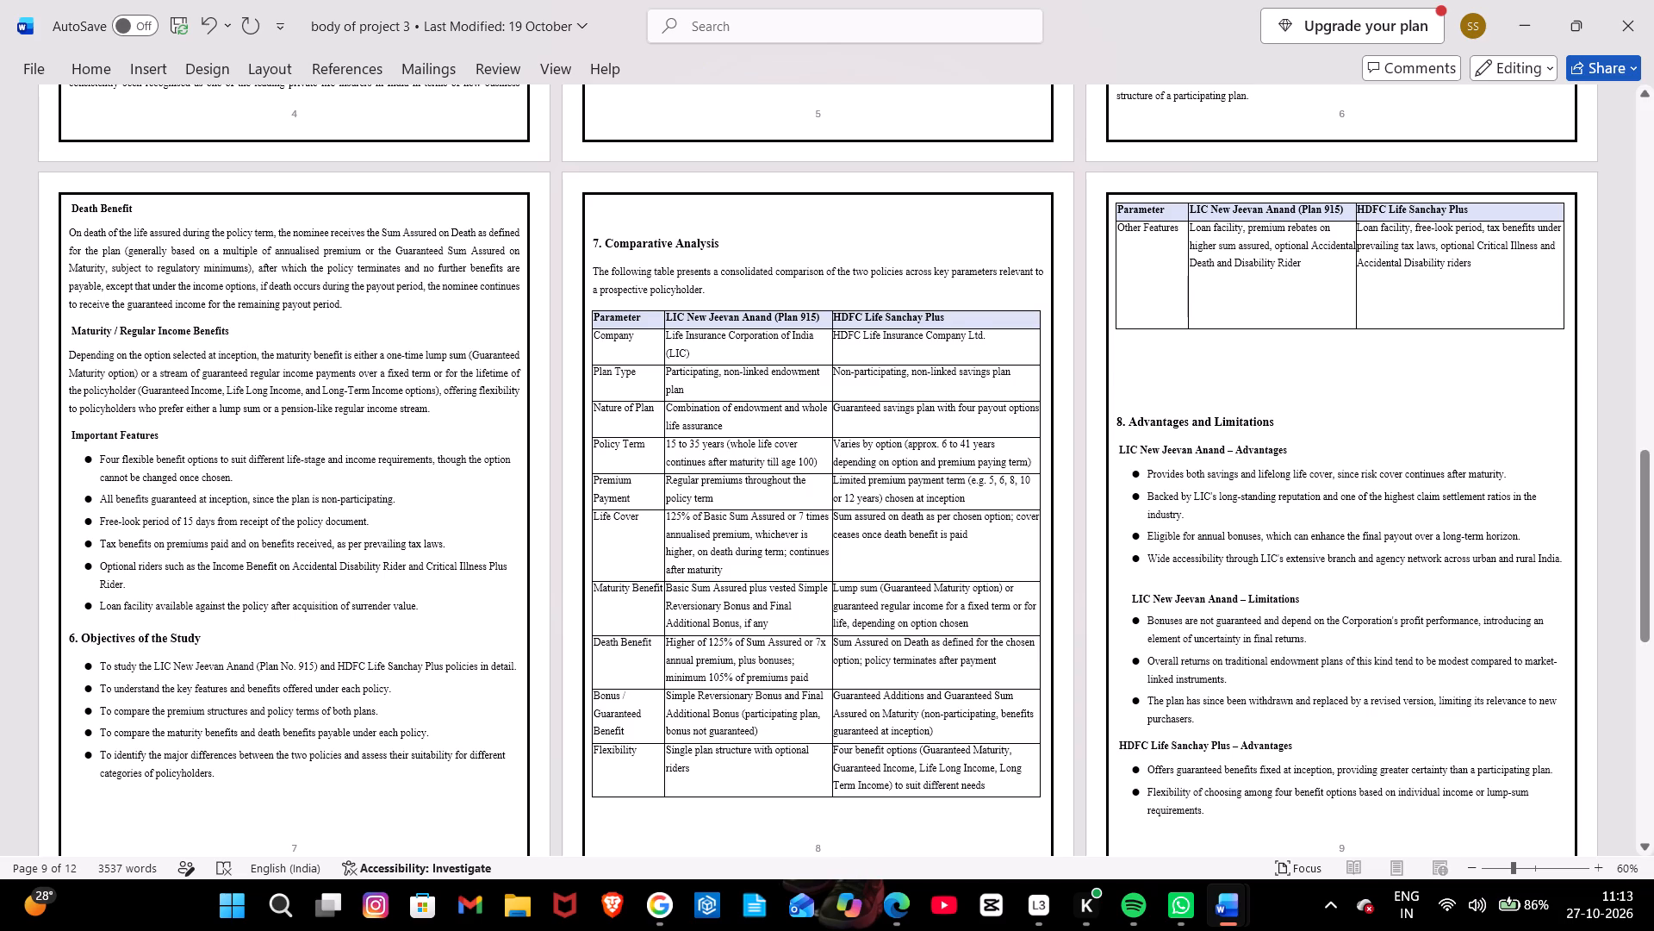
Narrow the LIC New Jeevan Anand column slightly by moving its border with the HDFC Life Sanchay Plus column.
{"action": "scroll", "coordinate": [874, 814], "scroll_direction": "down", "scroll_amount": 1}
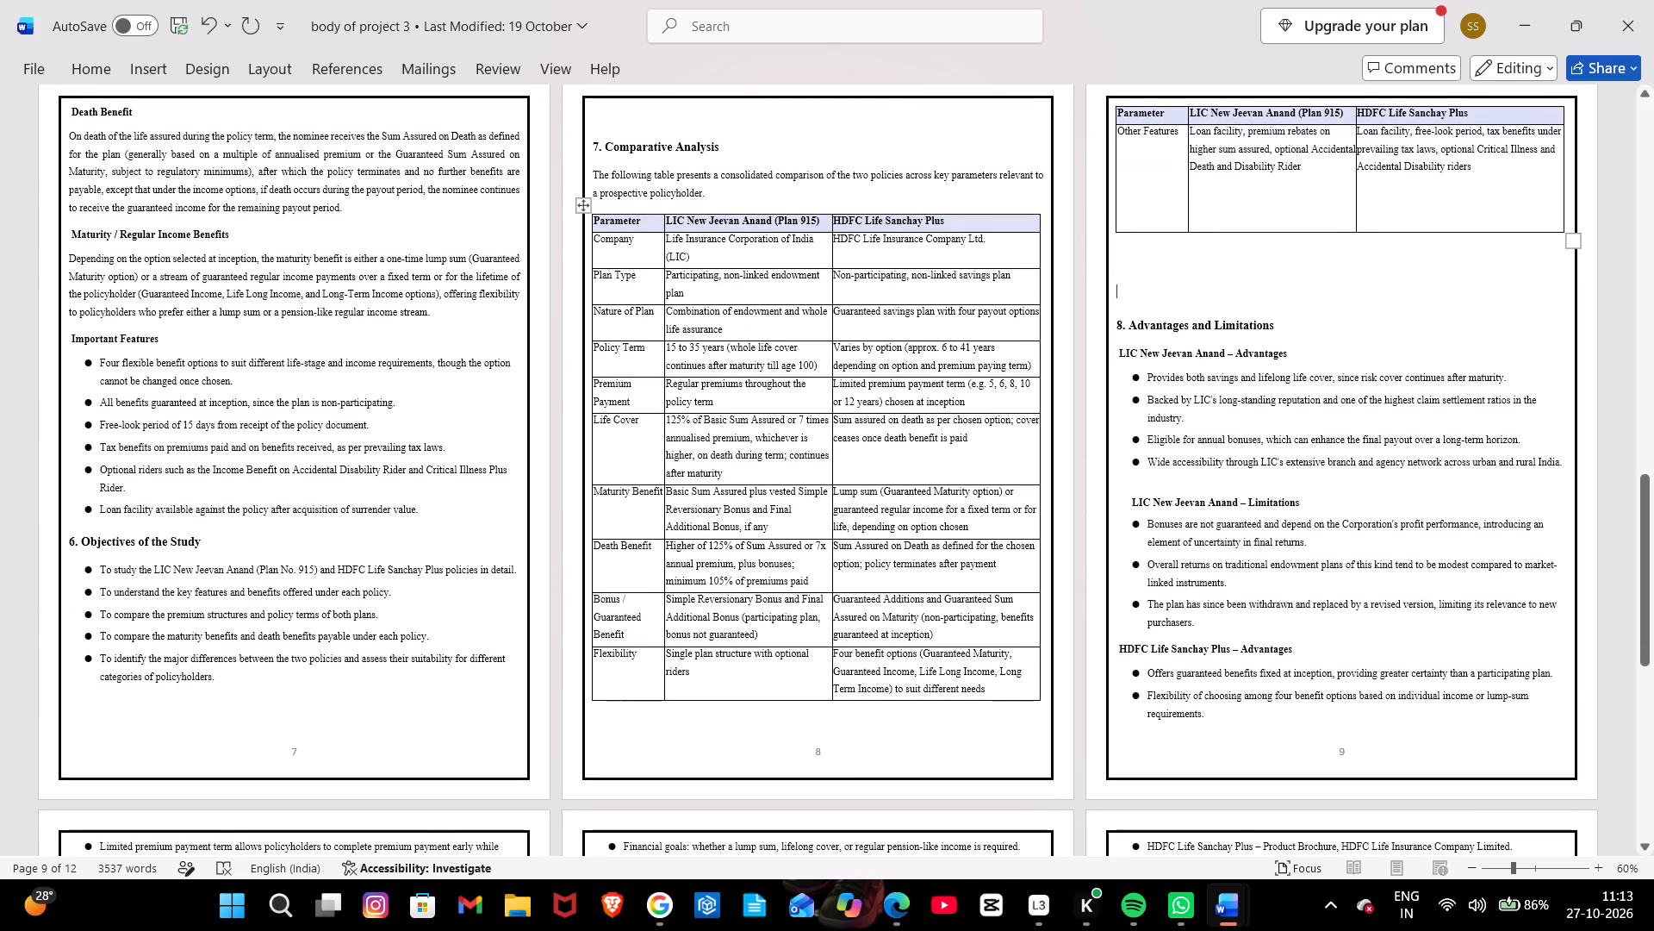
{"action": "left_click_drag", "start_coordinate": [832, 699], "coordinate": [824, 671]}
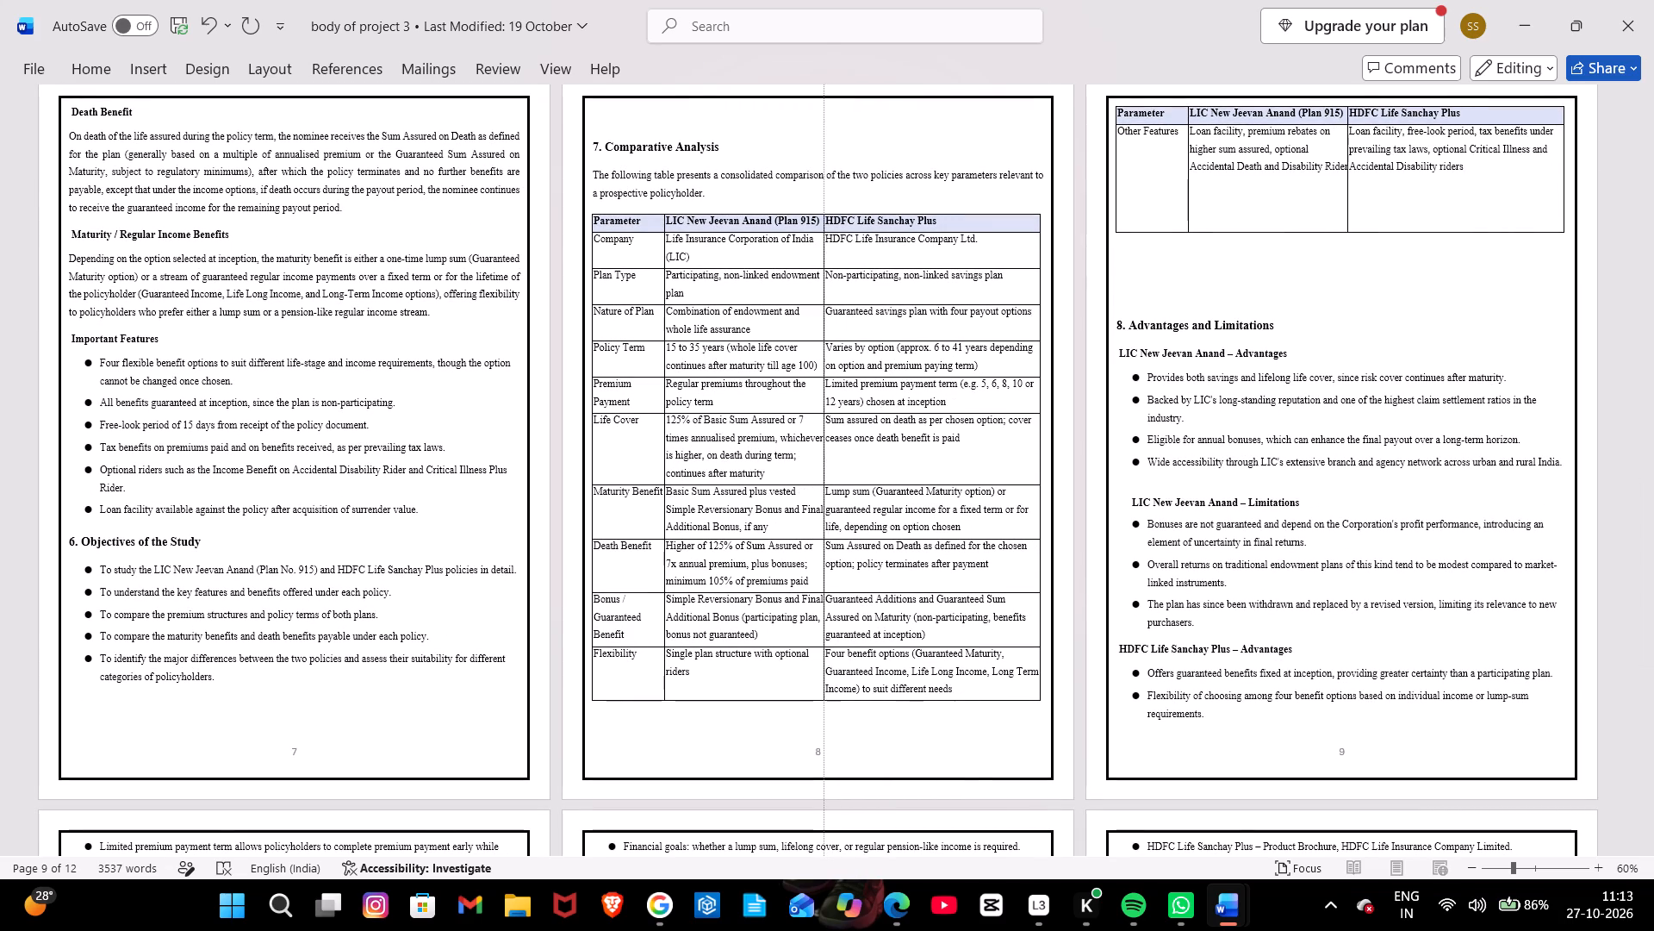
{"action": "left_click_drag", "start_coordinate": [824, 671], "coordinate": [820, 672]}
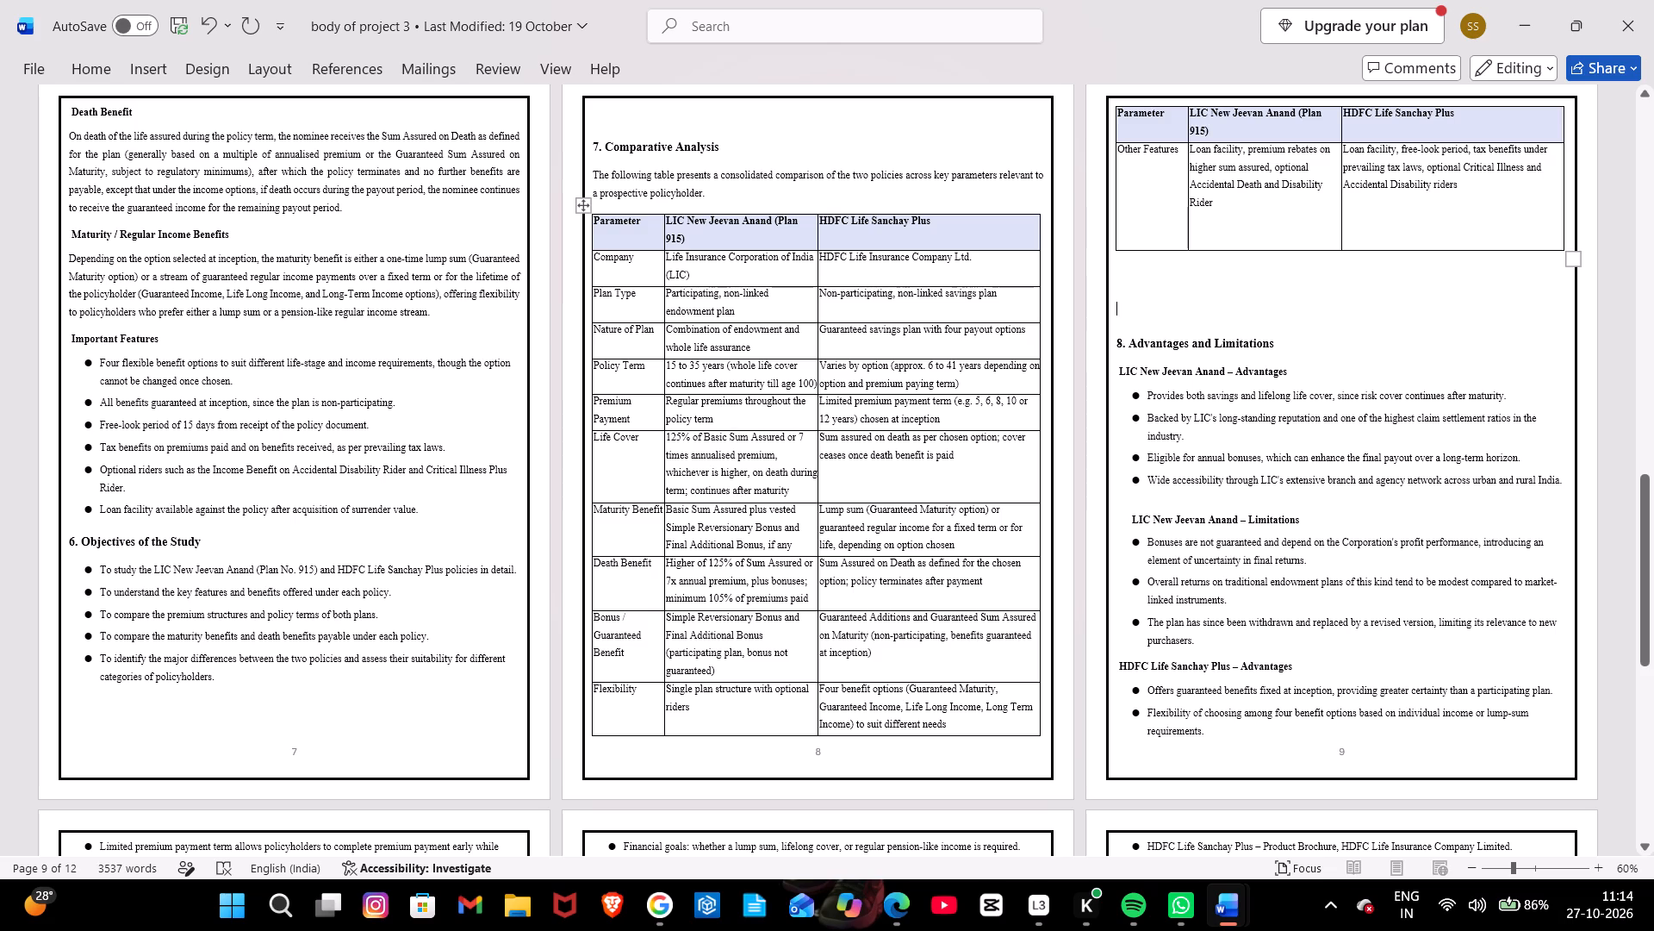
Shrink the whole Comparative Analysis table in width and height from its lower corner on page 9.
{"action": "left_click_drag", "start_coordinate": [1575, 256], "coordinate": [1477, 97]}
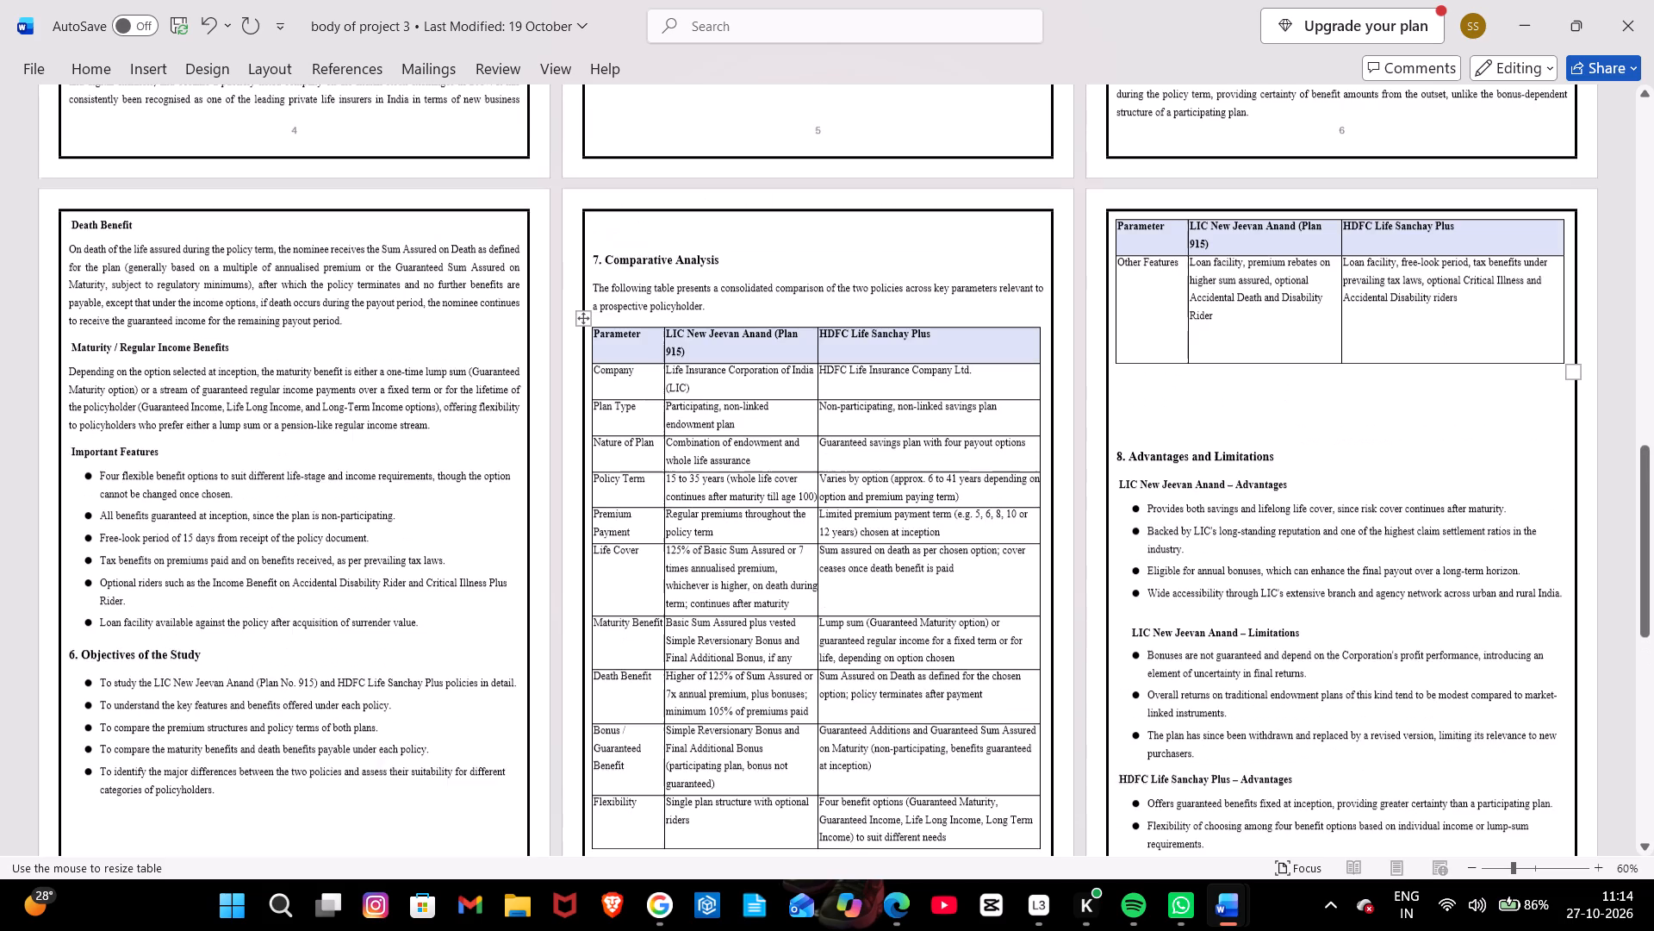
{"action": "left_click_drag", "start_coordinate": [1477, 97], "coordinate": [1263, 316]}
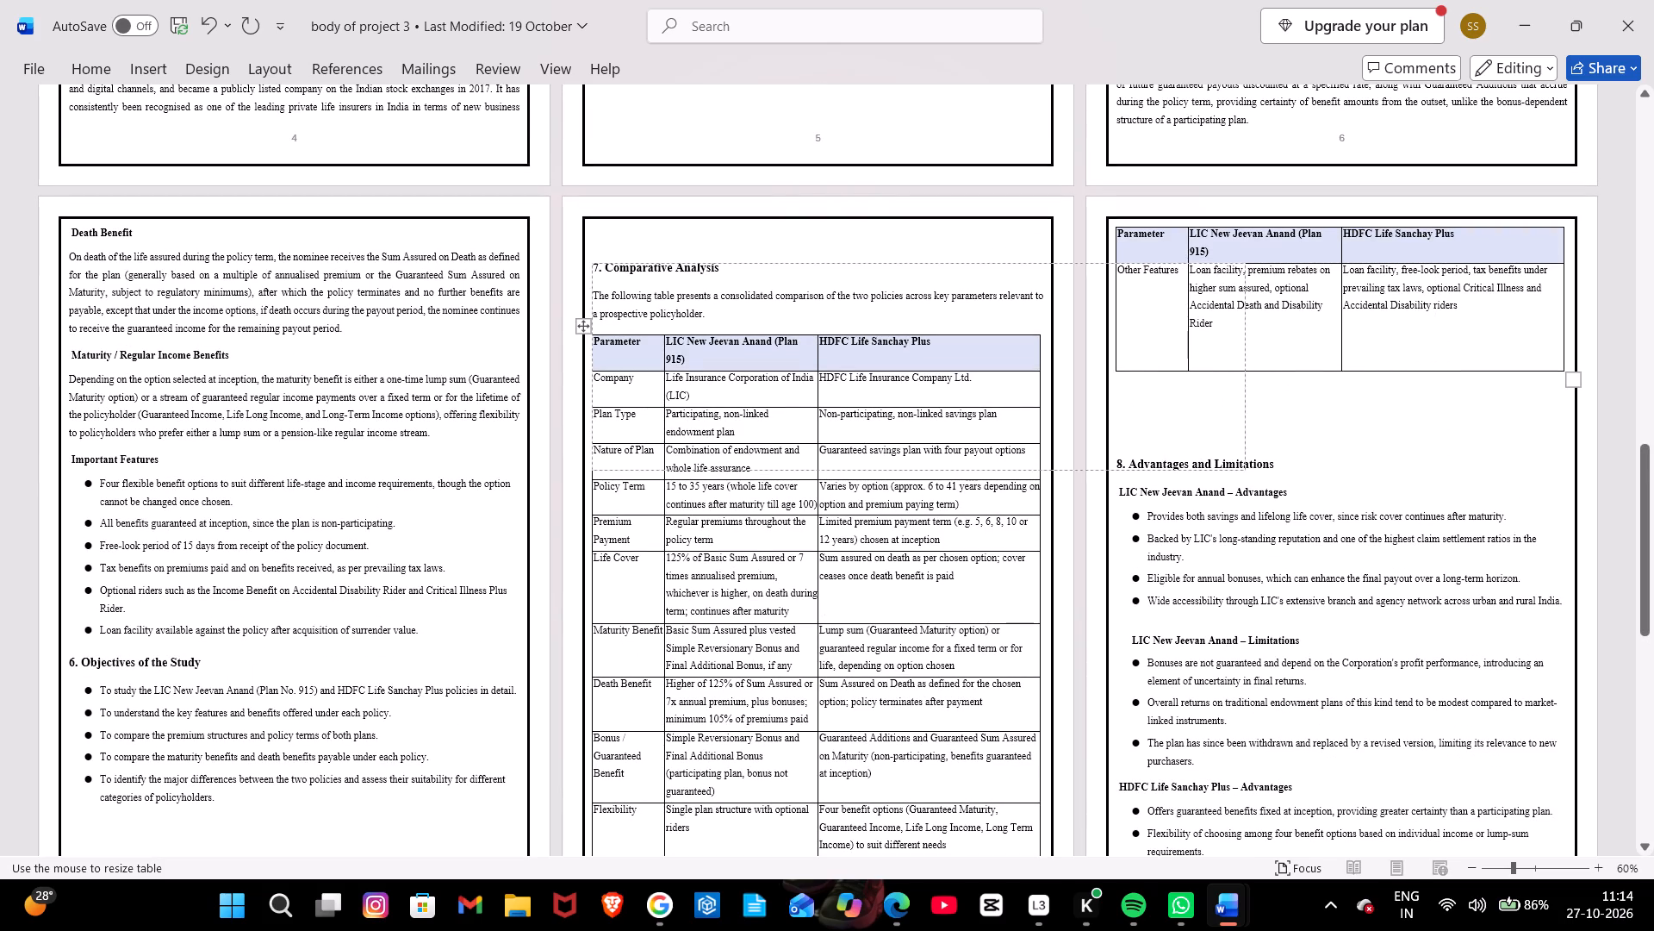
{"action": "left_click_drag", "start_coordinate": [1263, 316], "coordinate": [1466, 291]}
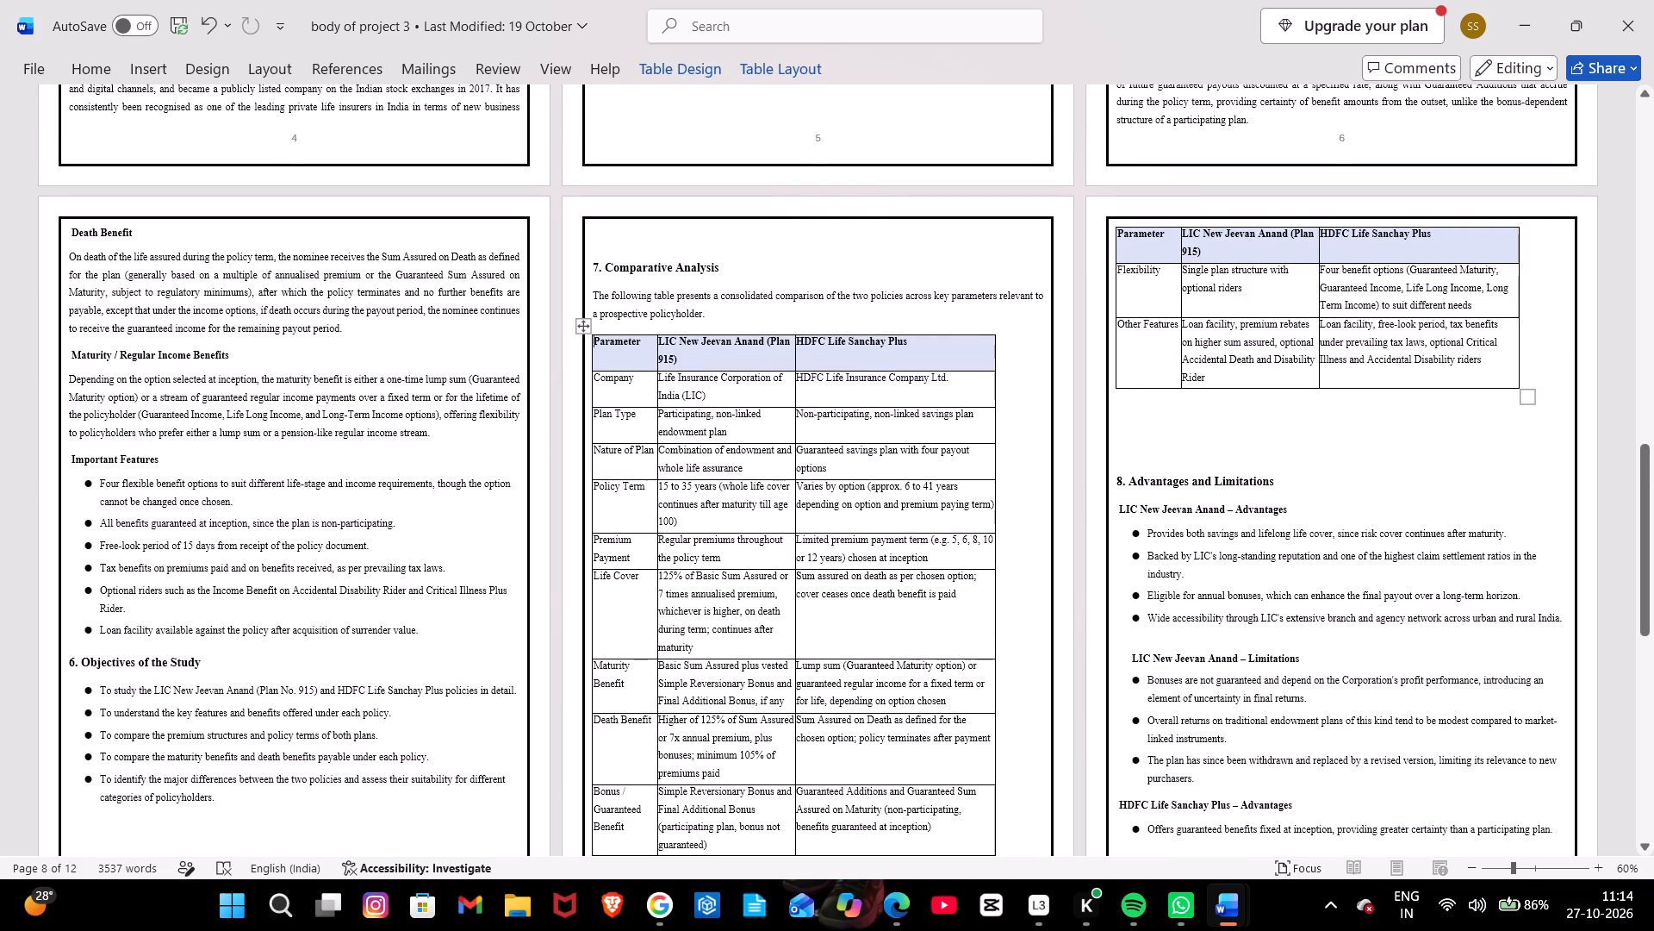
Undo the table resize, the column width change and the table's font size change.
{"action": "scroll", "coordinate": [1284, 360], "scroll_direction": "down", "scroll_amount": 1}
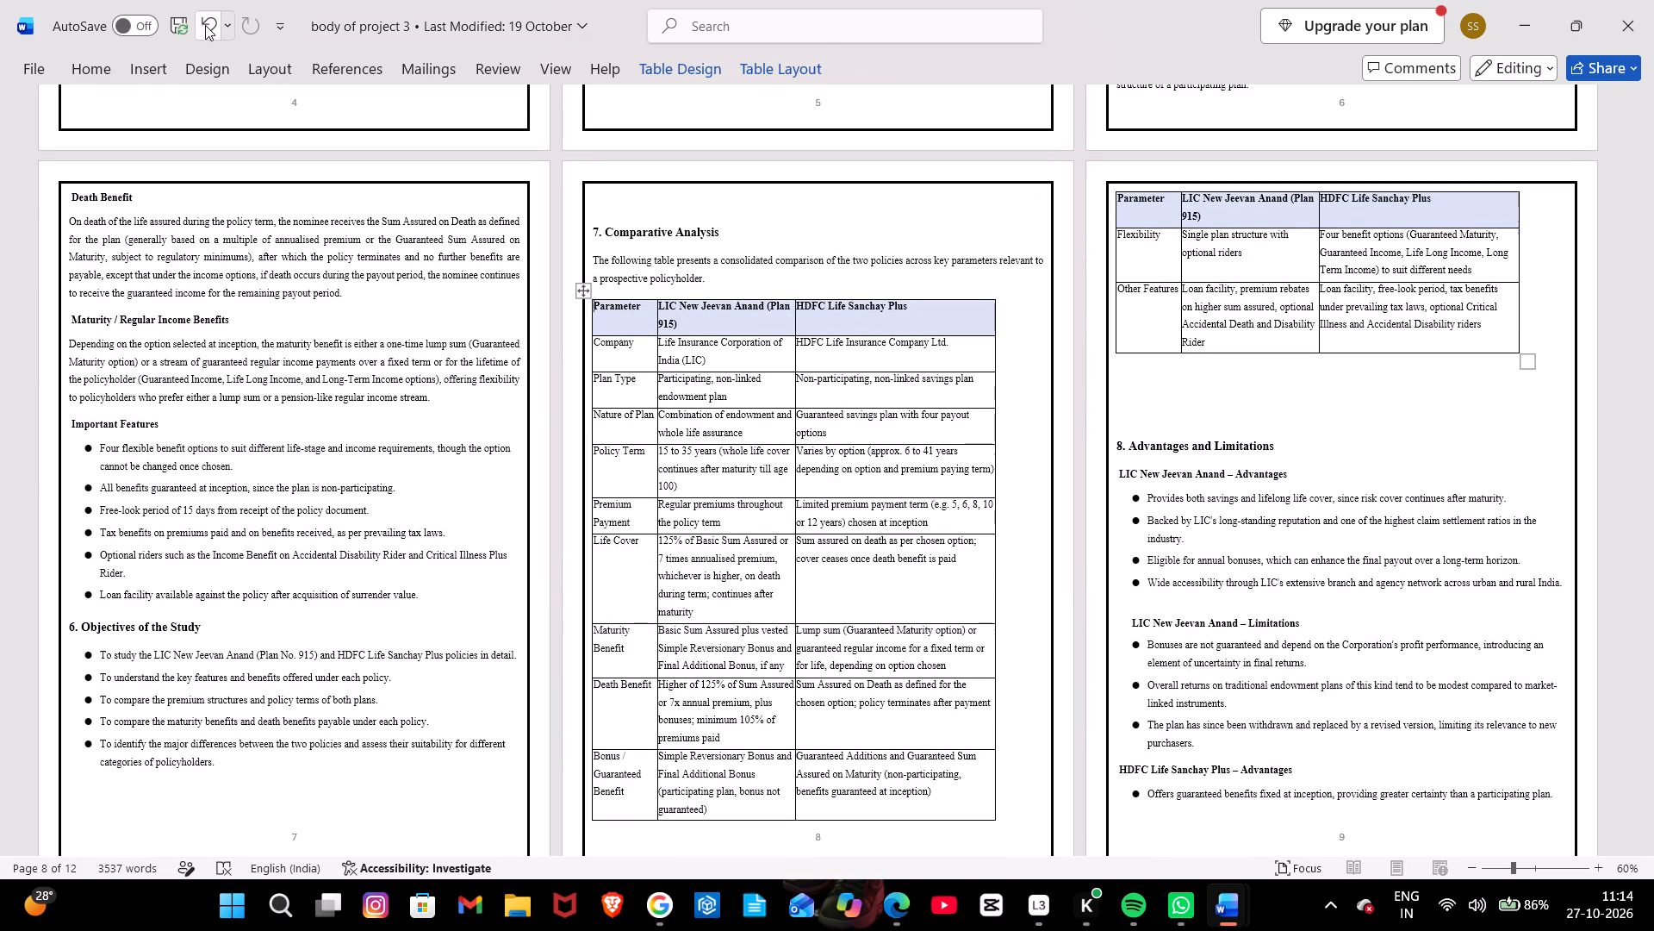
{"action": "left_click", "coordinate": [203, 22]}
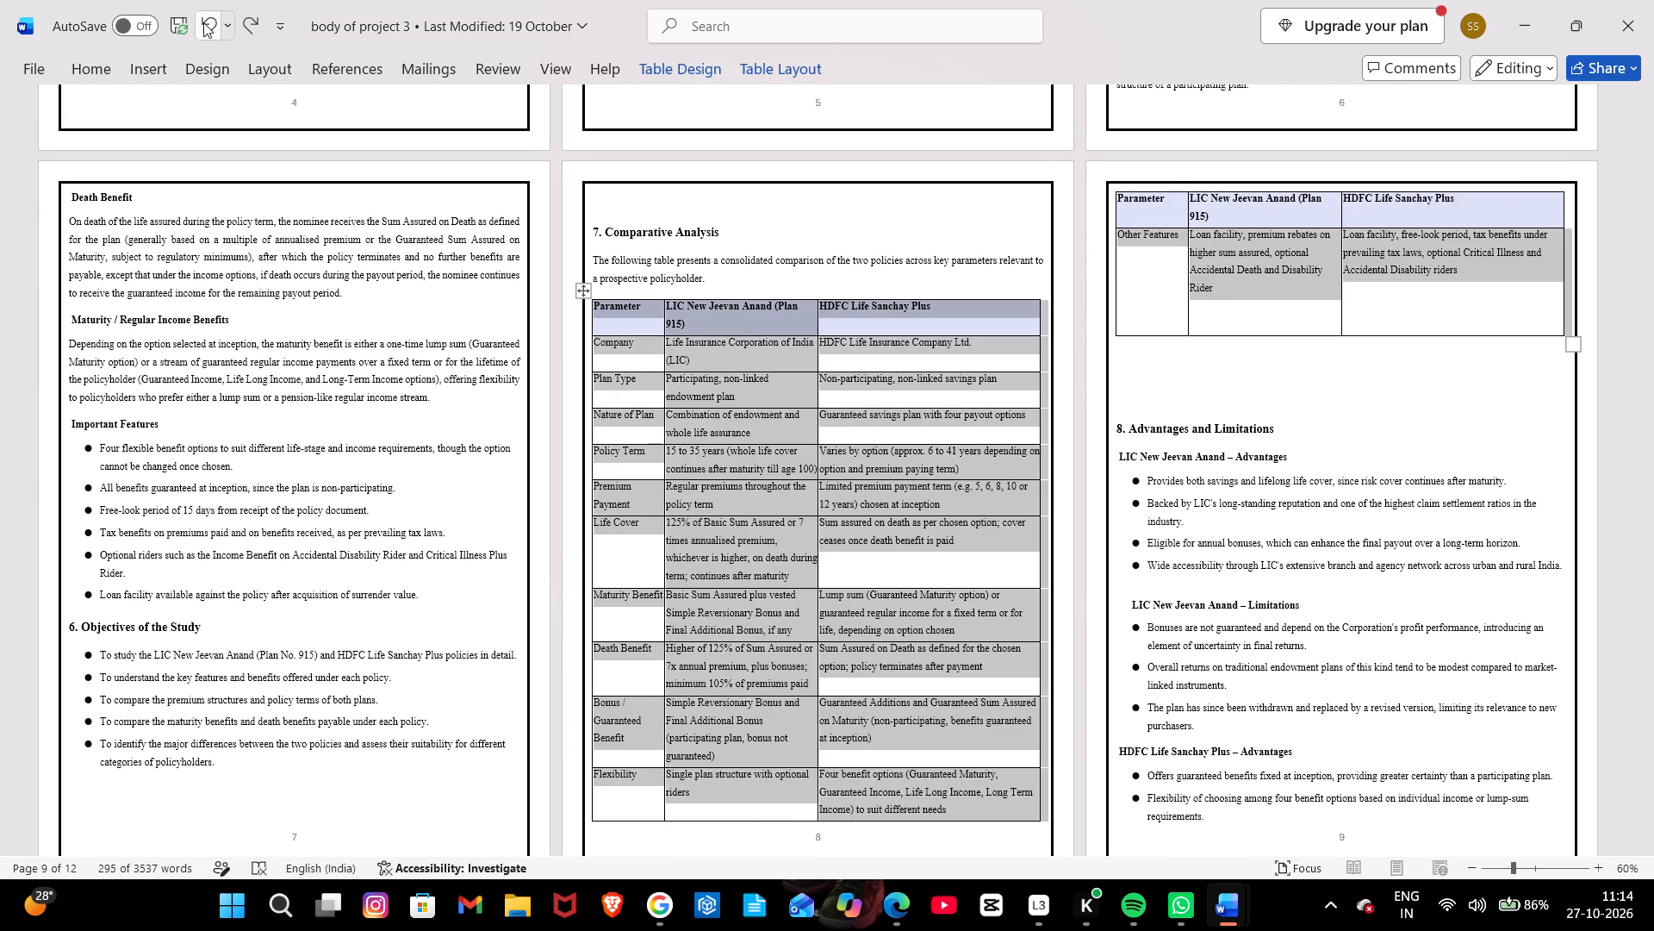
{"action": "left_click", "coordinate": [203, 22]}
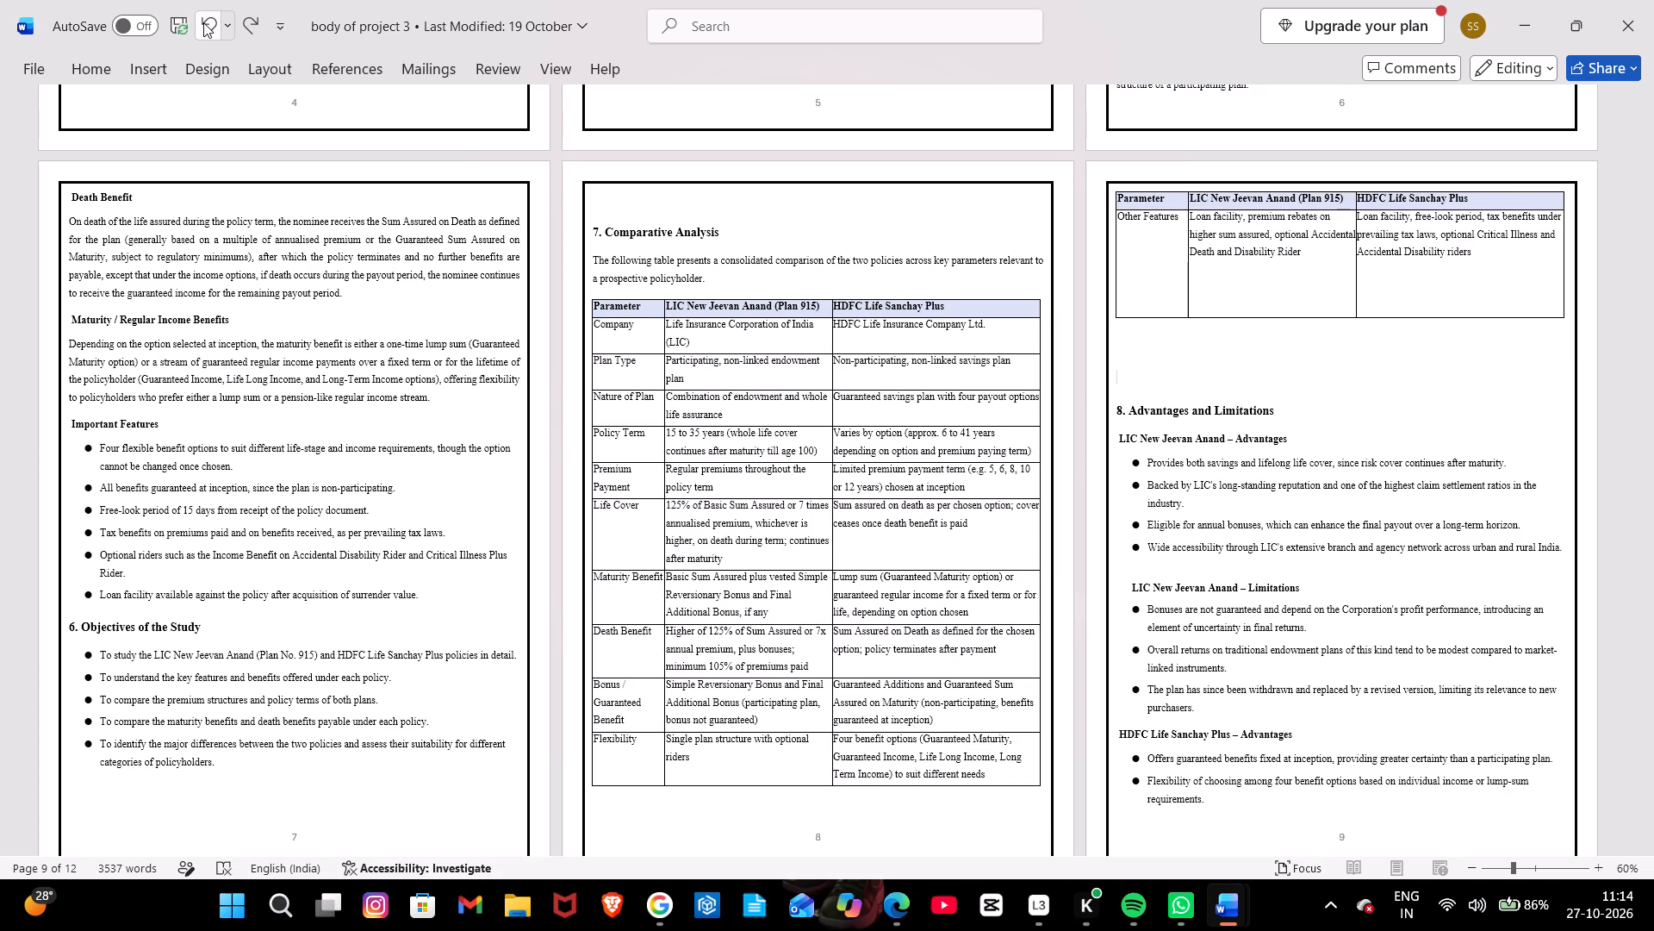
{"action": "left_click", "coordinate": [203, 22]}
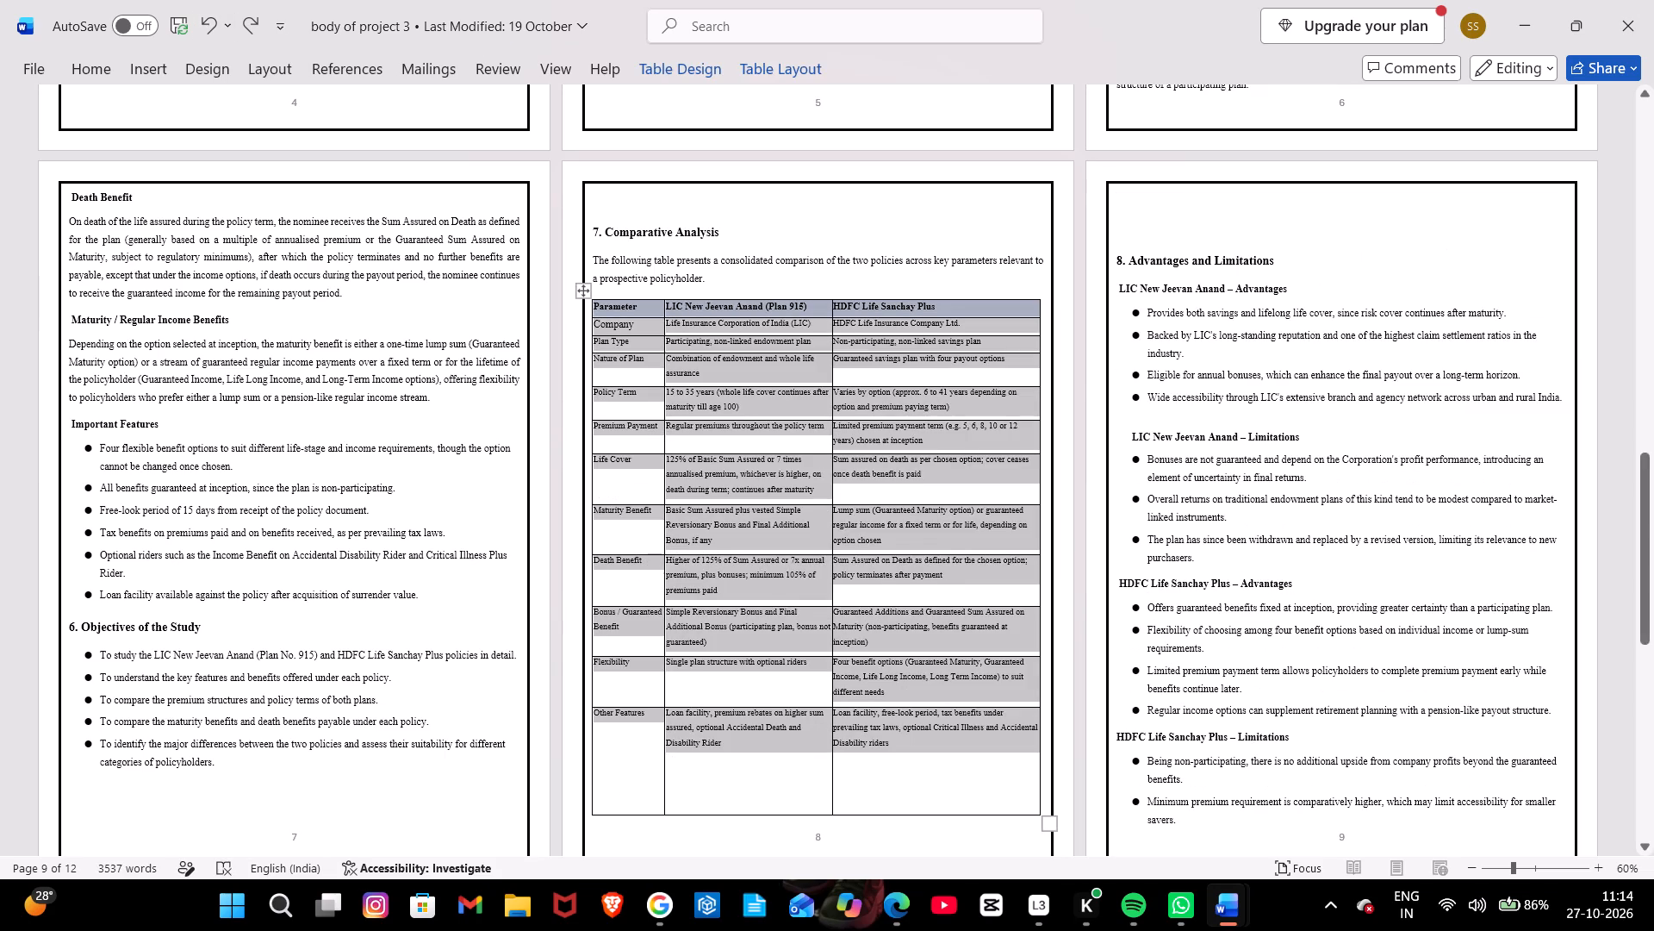
Shrink the whole Comparative Analysis table slightly in width and reduce its height to remove spare space in the rows.
{"action": "scroll", "coordinate": [482, 589], "scroll_direction": "down", "scroll_amount": 1}
{"action": "left_click_drag", "start_coordinate": [1047, 746], "coordinate": [1033, 591]}
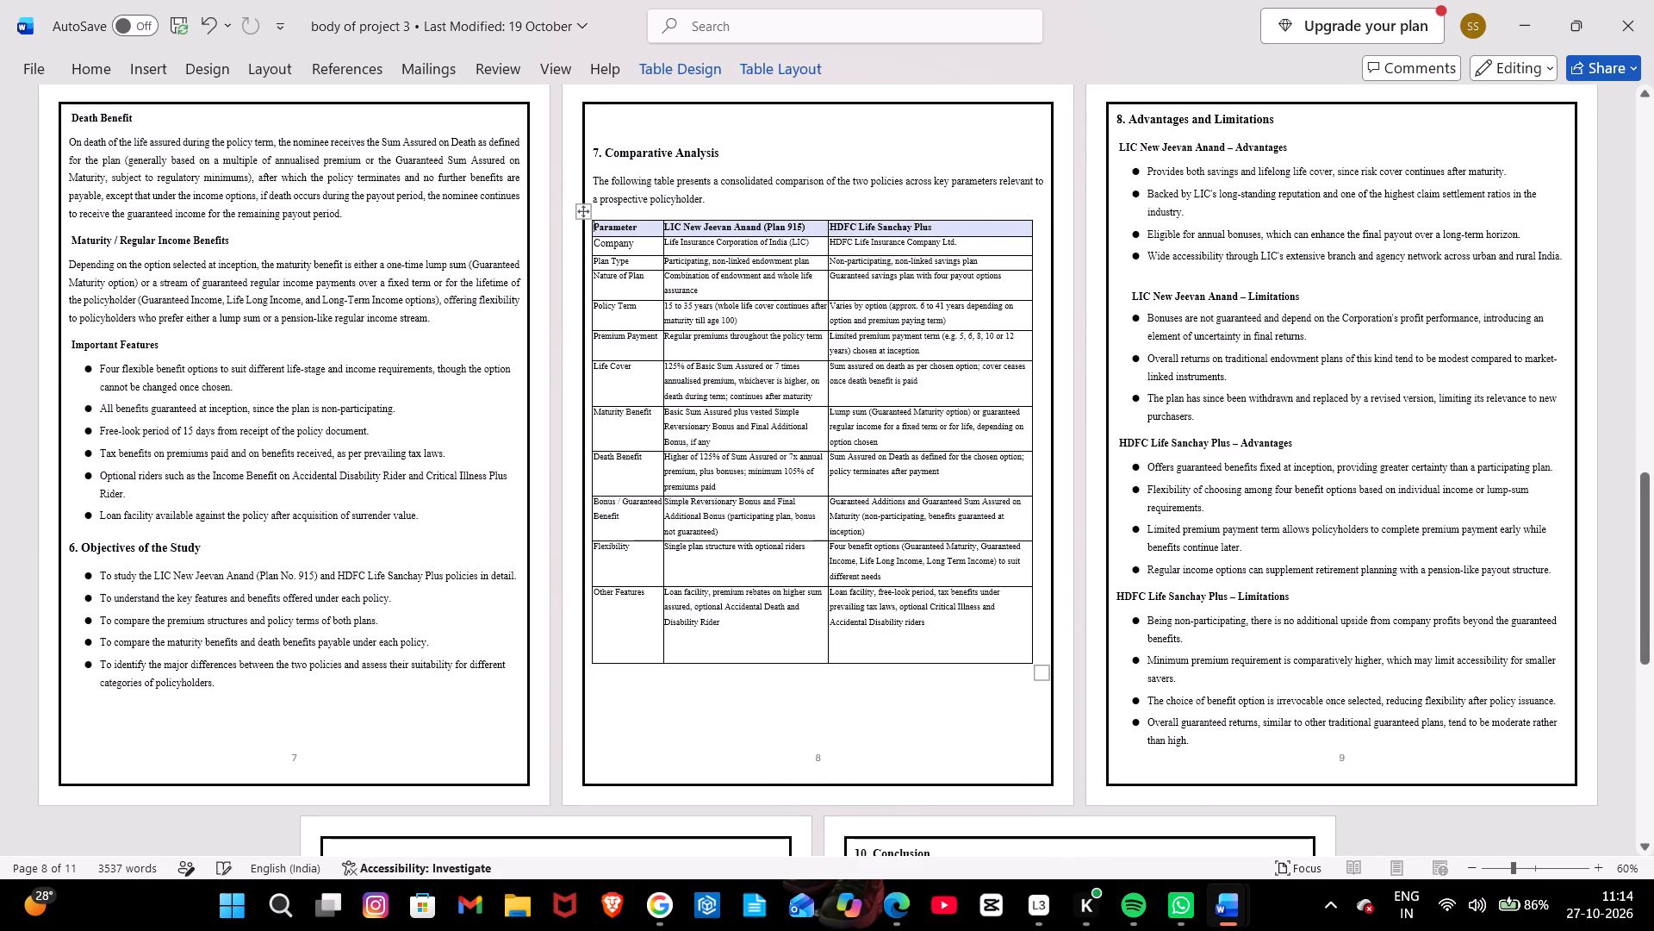
{"action": "left_click_drag", "start_coordinate": [1044, 675], "coordinate": [1041, 603]}
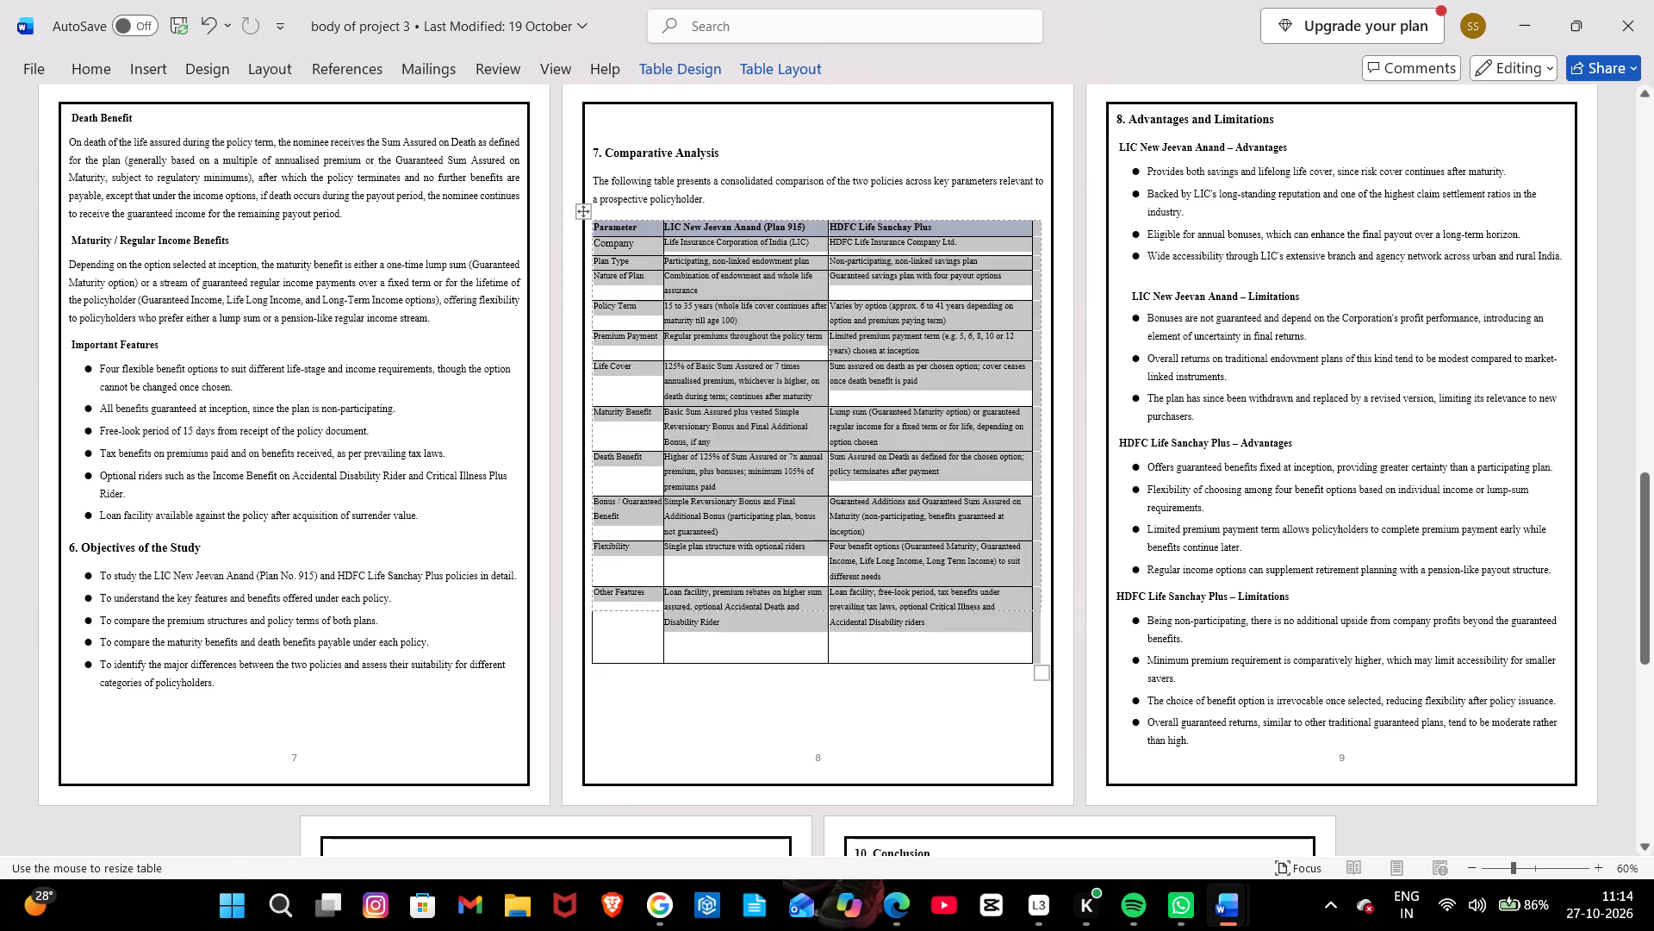
{"action": "left_click_drag", "start_coordinate": [1041, 603], "coordinate": [1027, 532]}
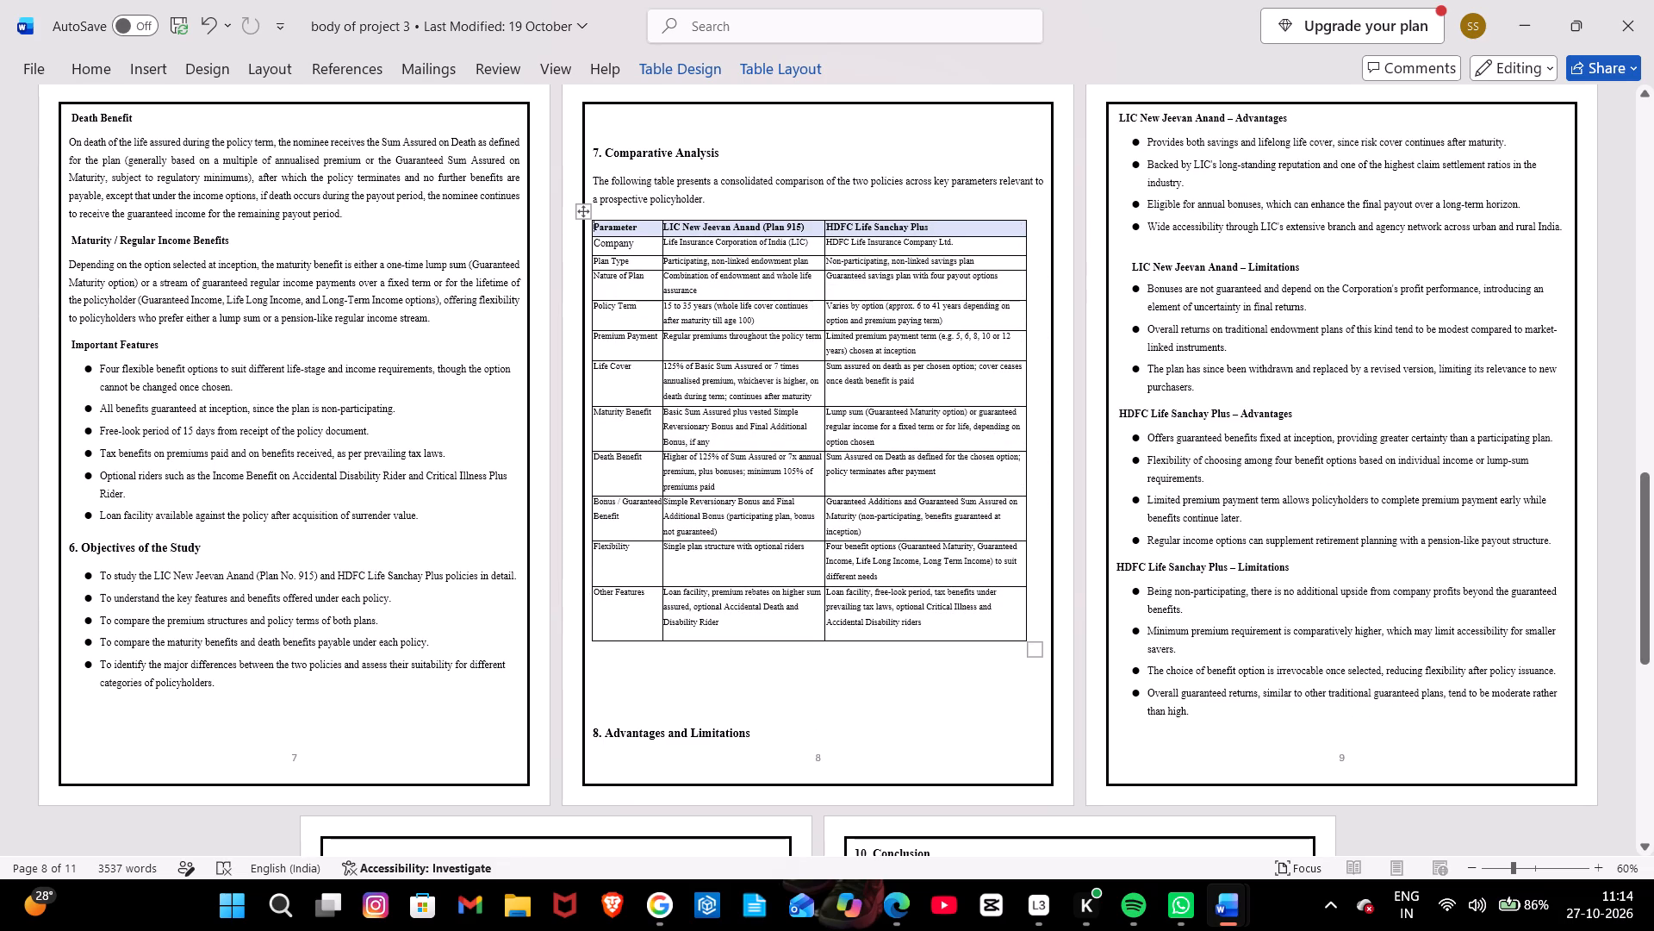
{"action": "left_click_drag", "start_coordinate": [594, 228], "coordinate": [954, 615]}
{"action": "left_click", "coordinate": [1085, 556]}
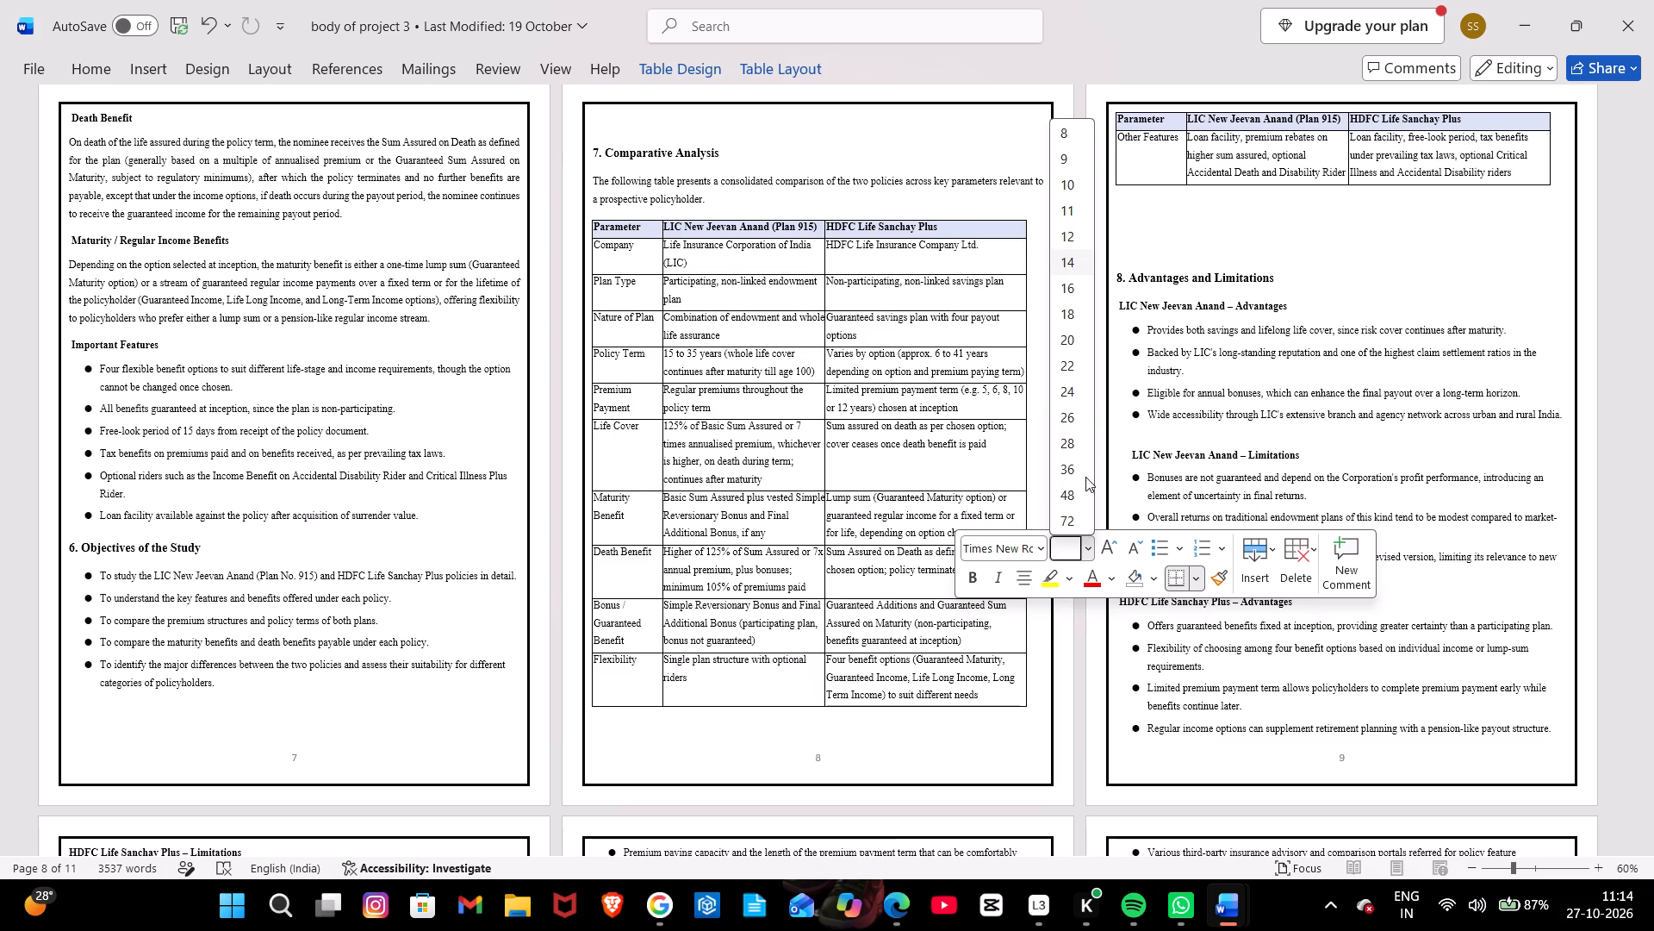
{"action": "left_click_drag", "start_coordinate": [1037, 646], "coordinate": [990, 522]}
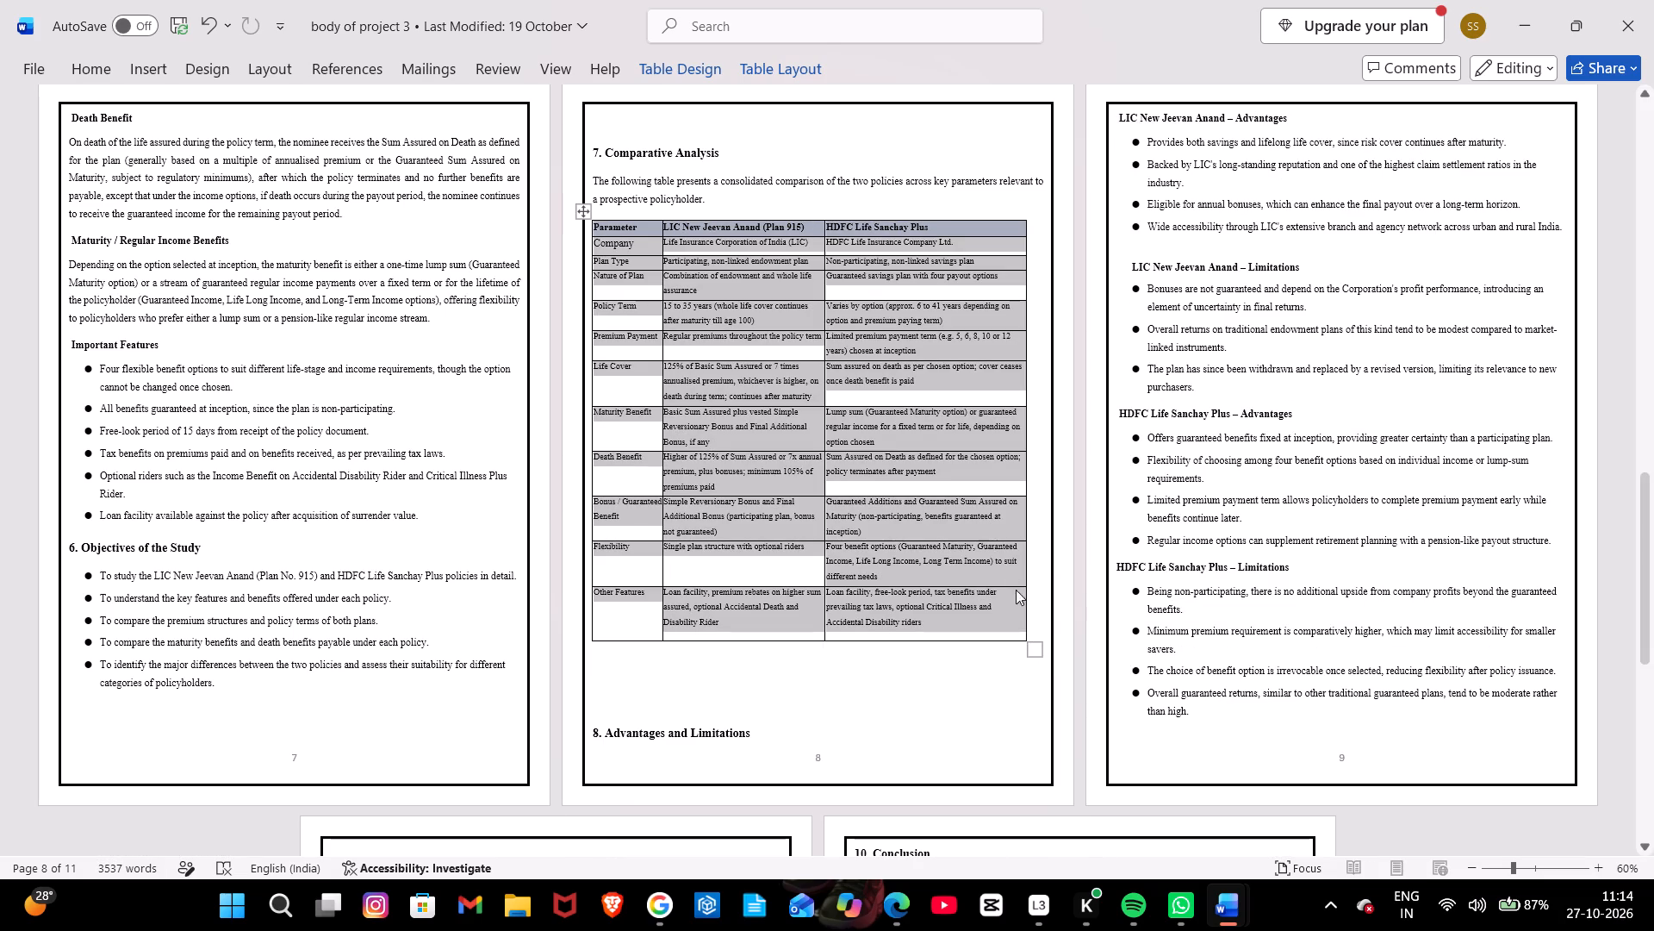
Reduce the Comparative Analysis table further until the Other Features row fits its text closely, also narrowing the table slightly.
{"action": "left_click_drag", "start_coordinate": [1029, 651], "coordinate": [1018, 637]}
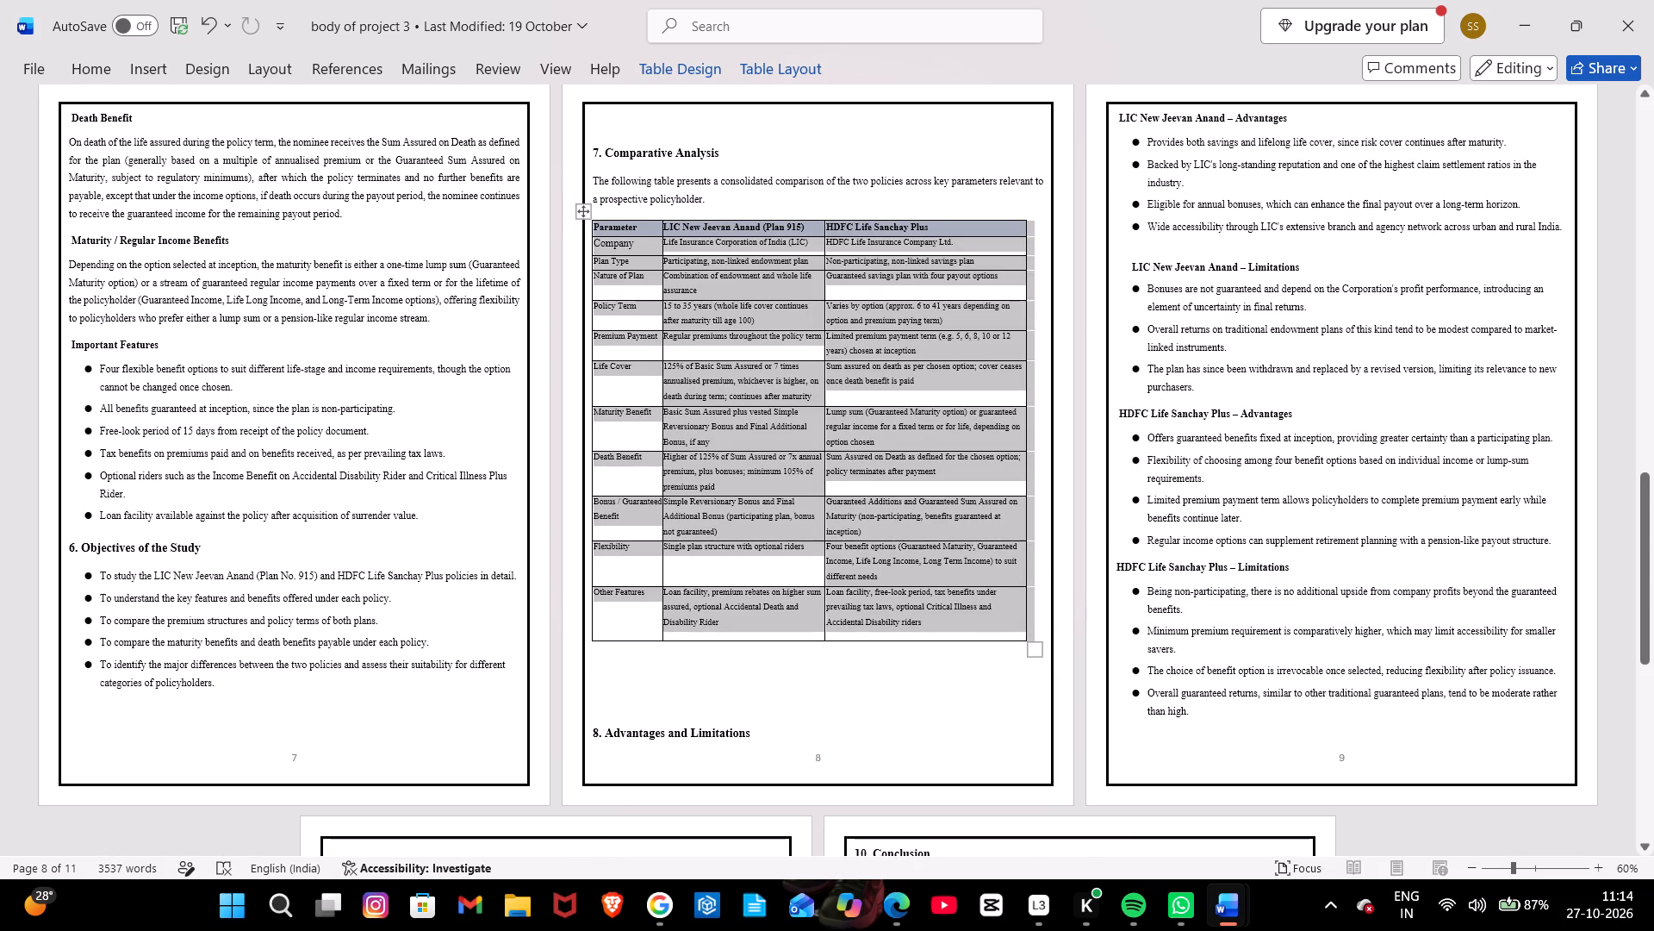
{"action": "left_click_drag", "start_coordinate": [1018, 637], "coordinate": [1026, 520]}
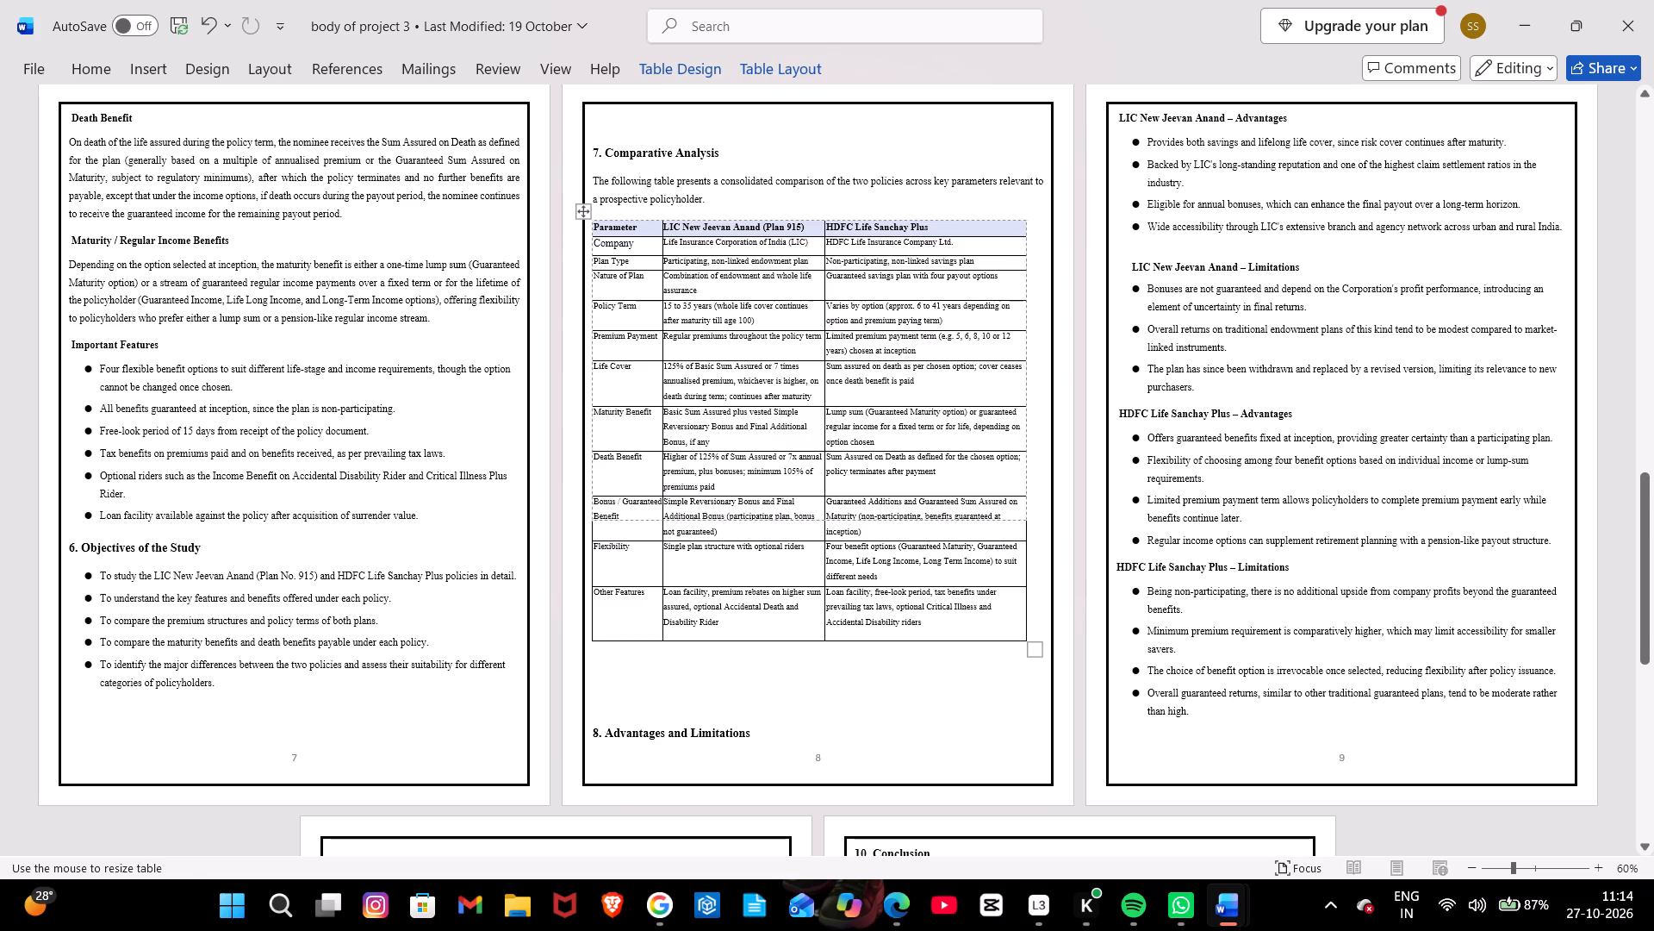
{"action": "left_click_drag", "start_coordinate": [1026, 520], "coordinate": [1026, 519]}
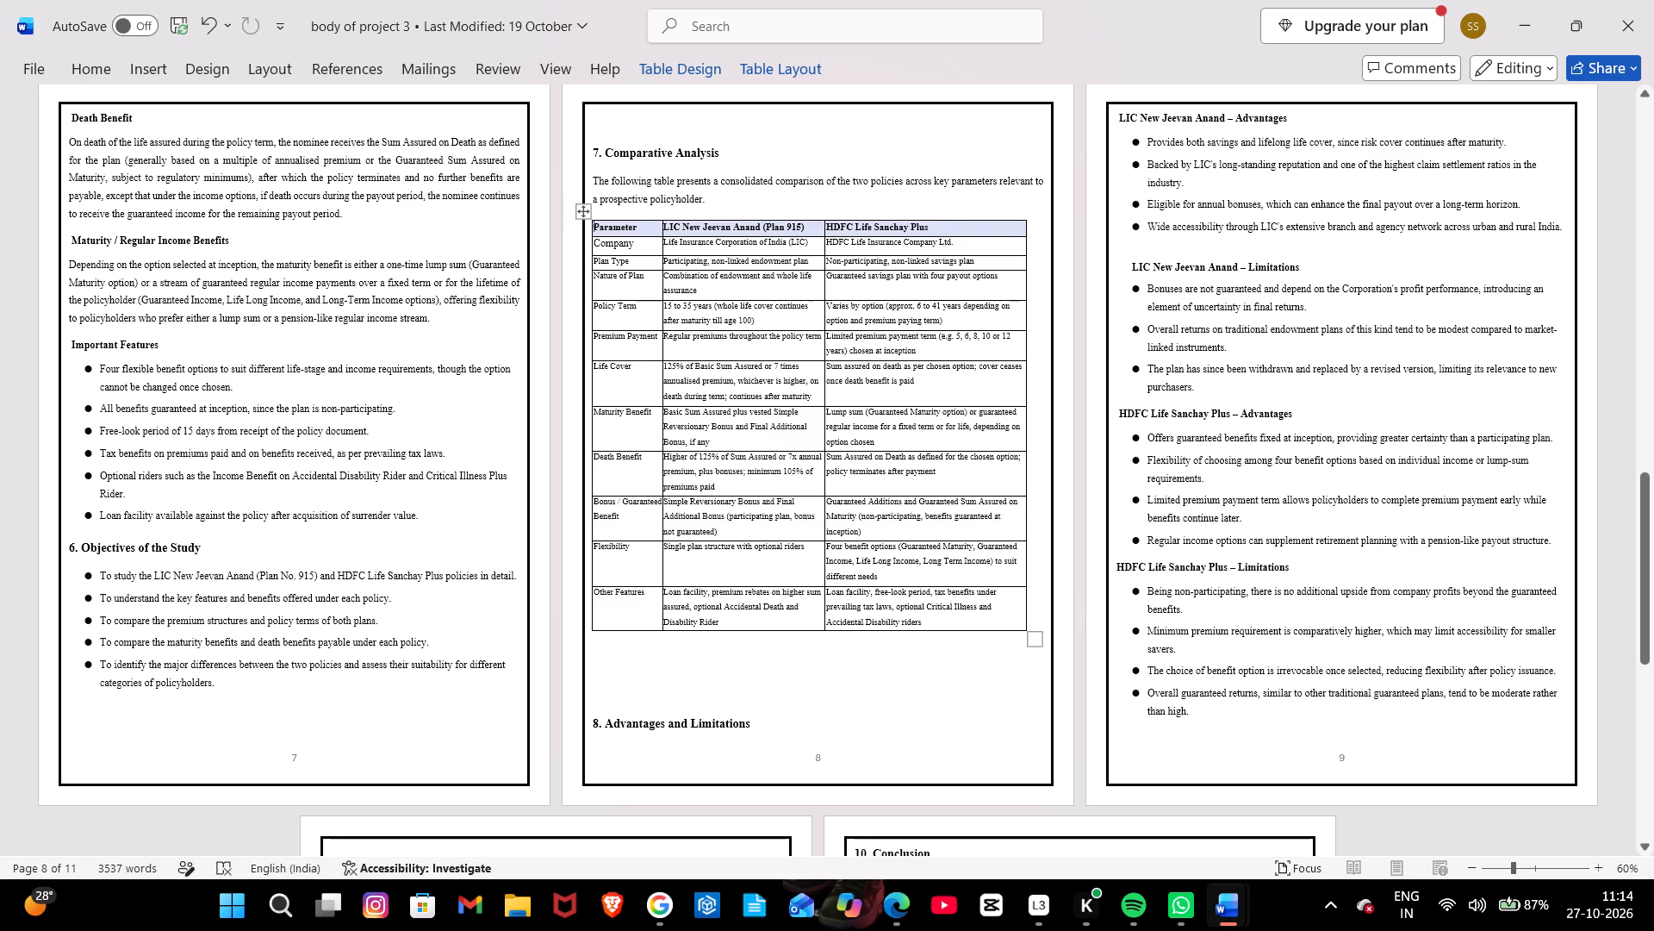
{"action": "left_click_drag", "start_coordinate": [1032, 642], "coordinate": [1030, 629]}
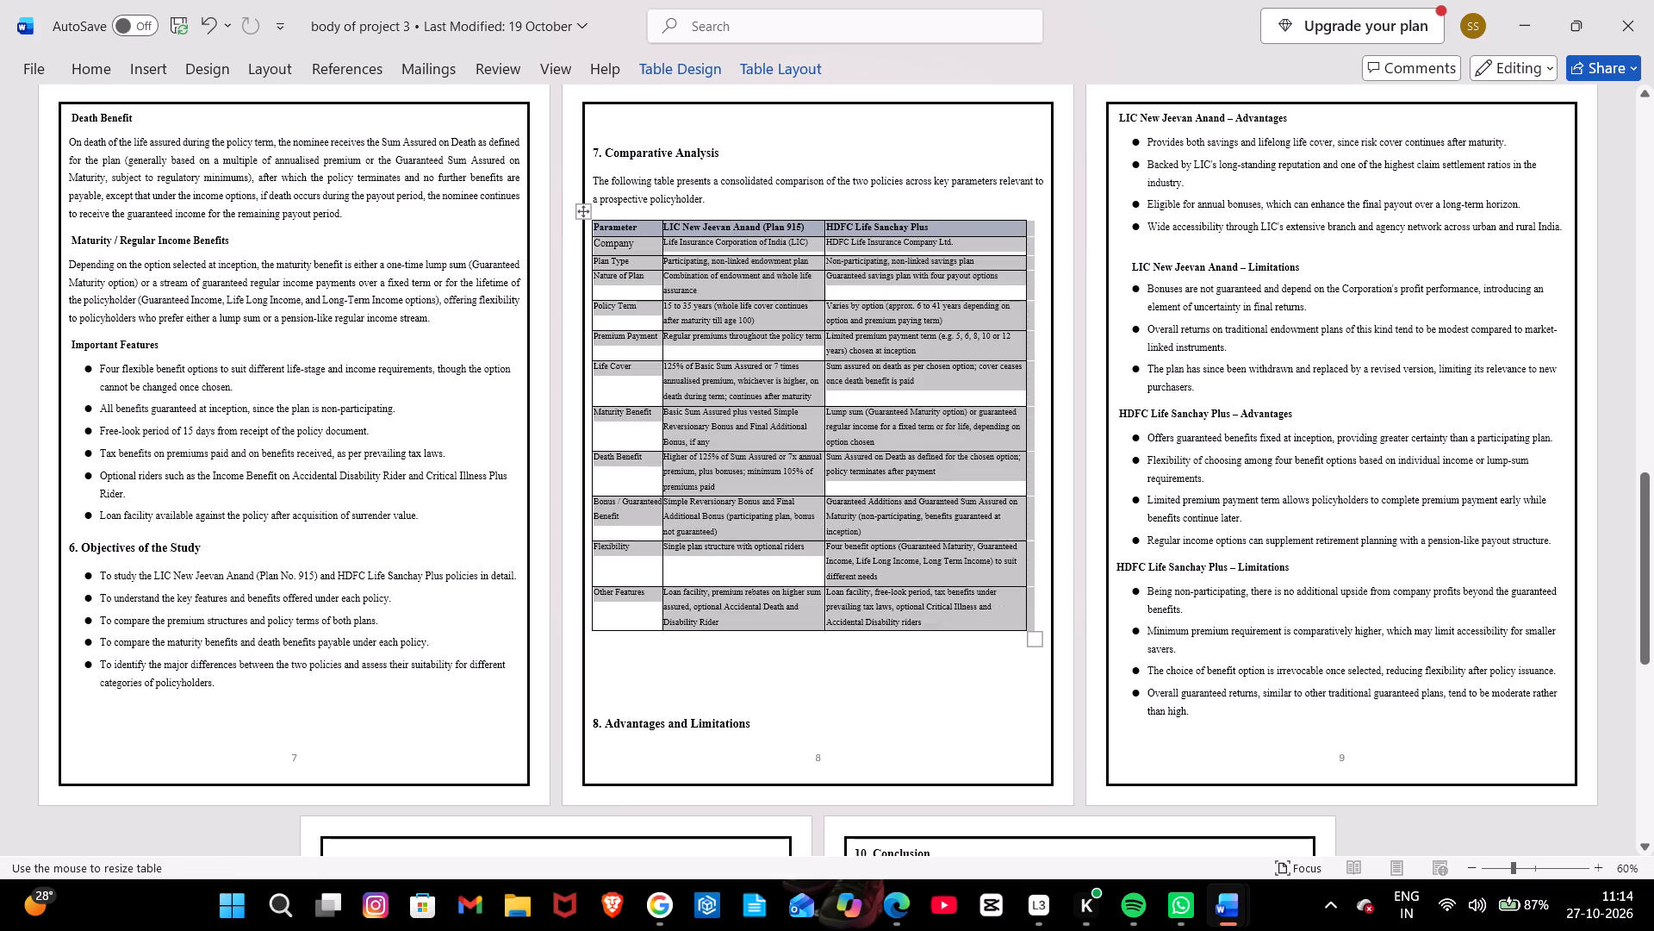
{"action": "left_click_drag", "start_coordinate": [1030, 629], "coordinate": [1021, 596]}
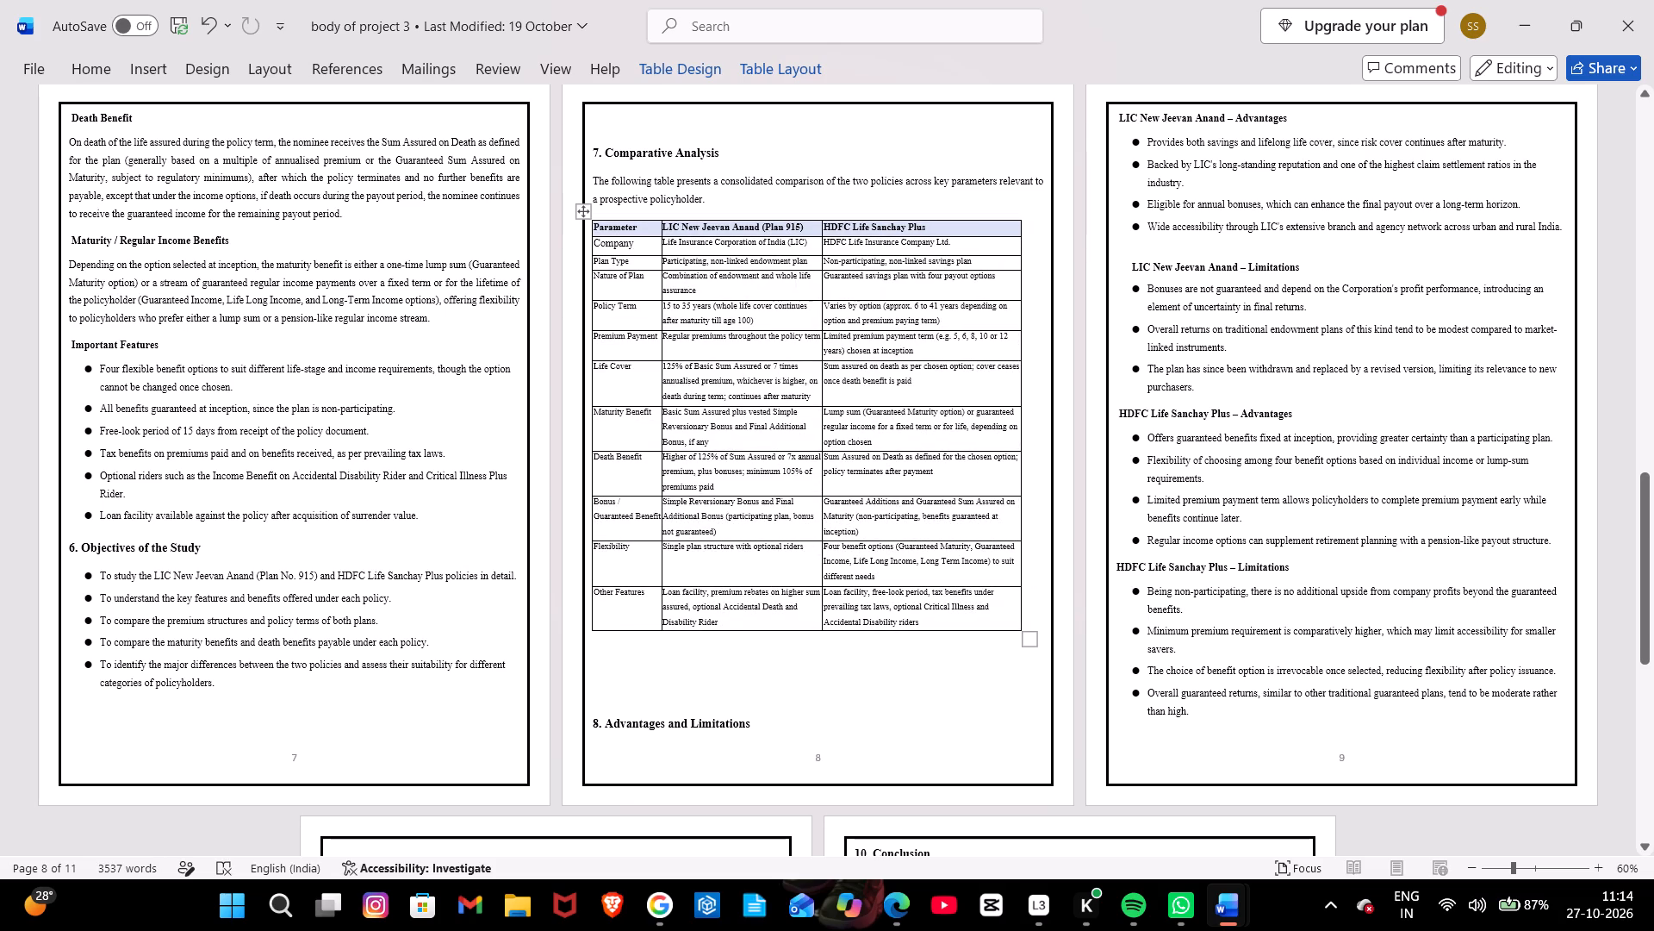
Insert two line breaks before the heading "8. Advantages and Limitations" to move it onto the following page.
{"action": "left_click", "coordinate": [590, 716]}
{"action": "key", "text": "shift+Return"}
{"action": "key", "text": "shift+Return"}
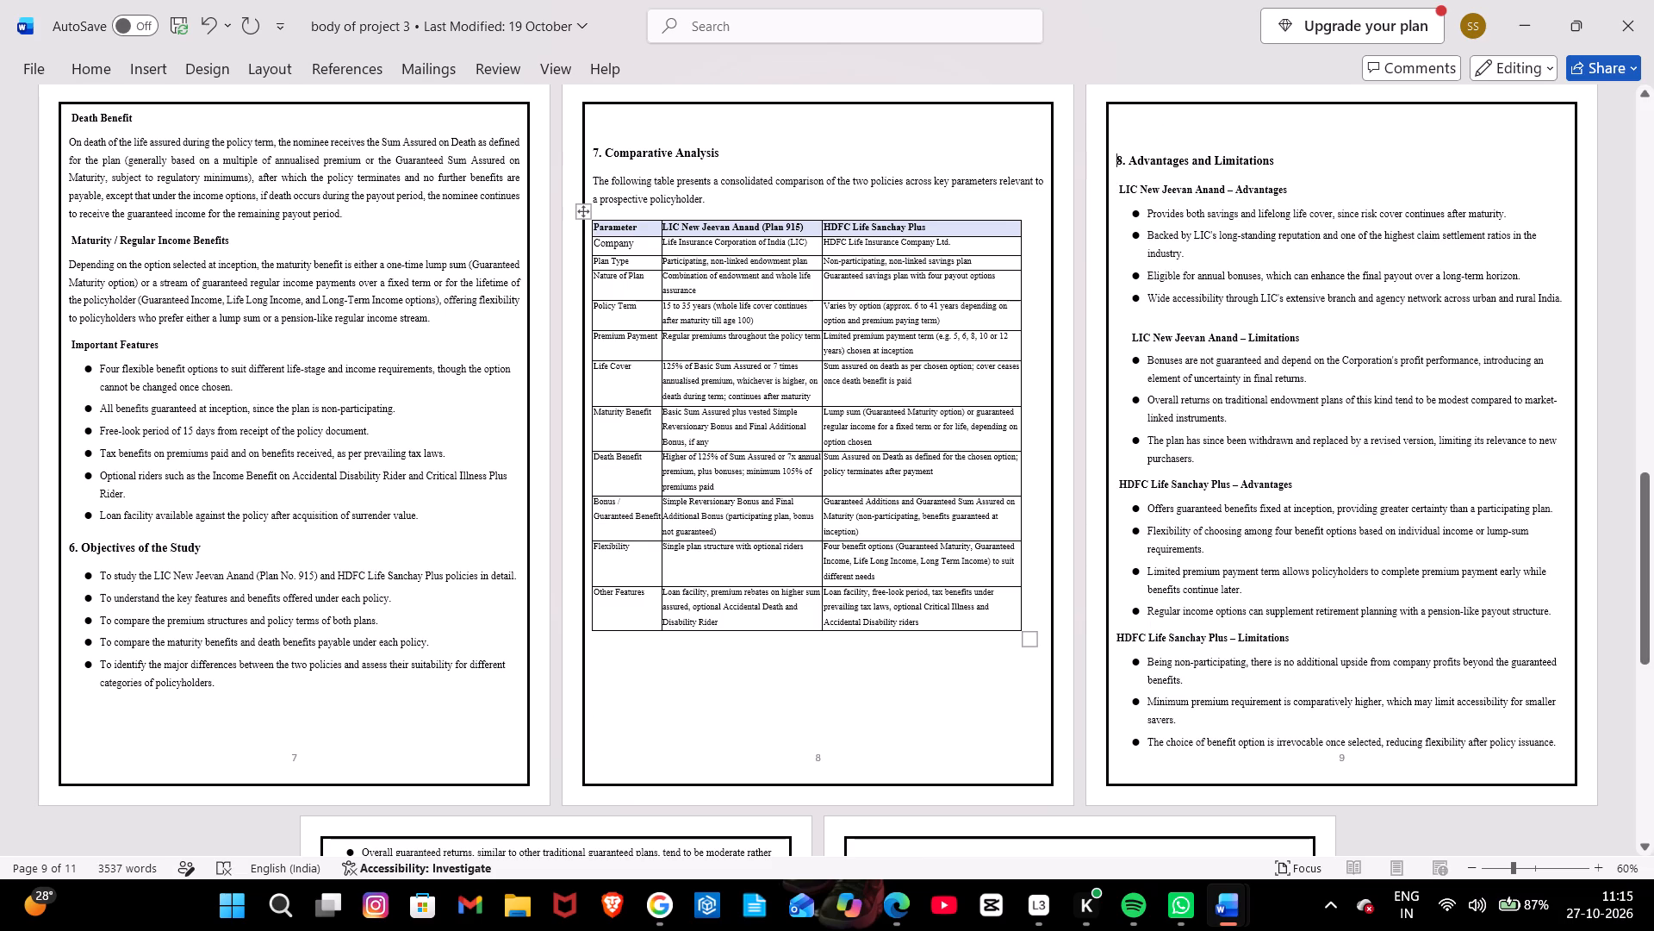
Widen the whole Comparative Analysis table slightly so it nearly reaches the page border, keeping the rows compact.
{"action": "left_click_drag", "start_coordinate": [589, 630], "coordinate": [601, 628]}
{"action": "left_click_drag", "start_coordinate": [601, 628], "coordinate": [607, 626]}
{"action": "left_click_drag", "start_coordinate": [1030, 640], "coordinate": [1036, 560]}
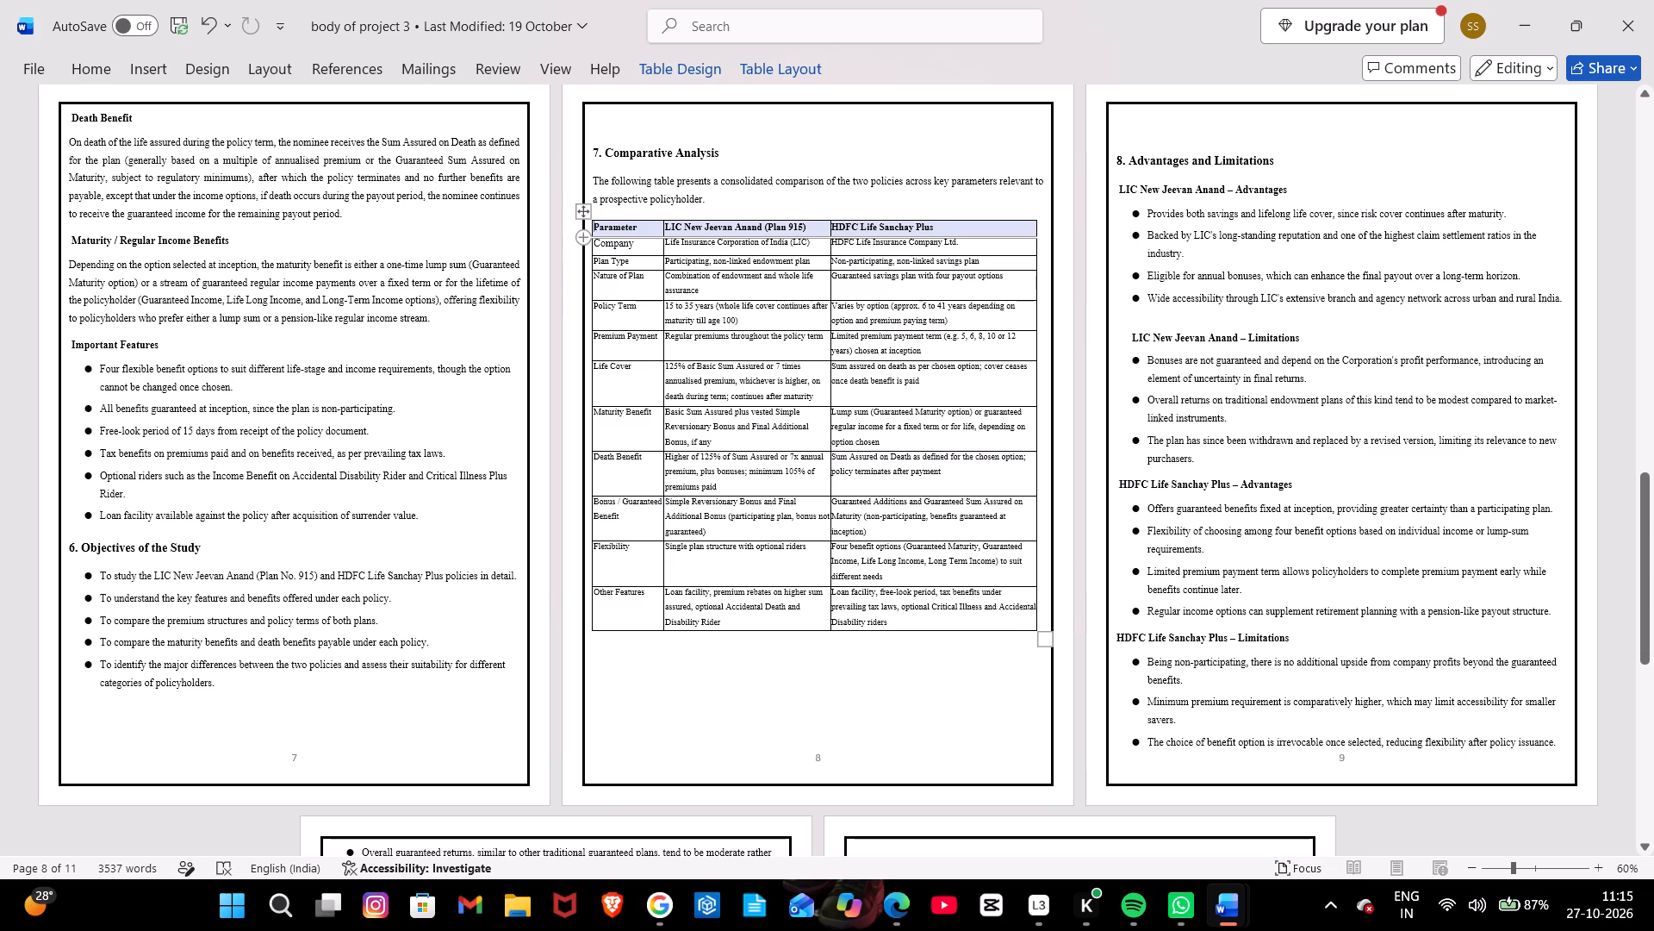
Set the font size of all Comparative Analysis table rows below the header to 12.
{"action": "left_click_drag", "start_coordinate": [594, 243], "coordinate": [779, 503]}
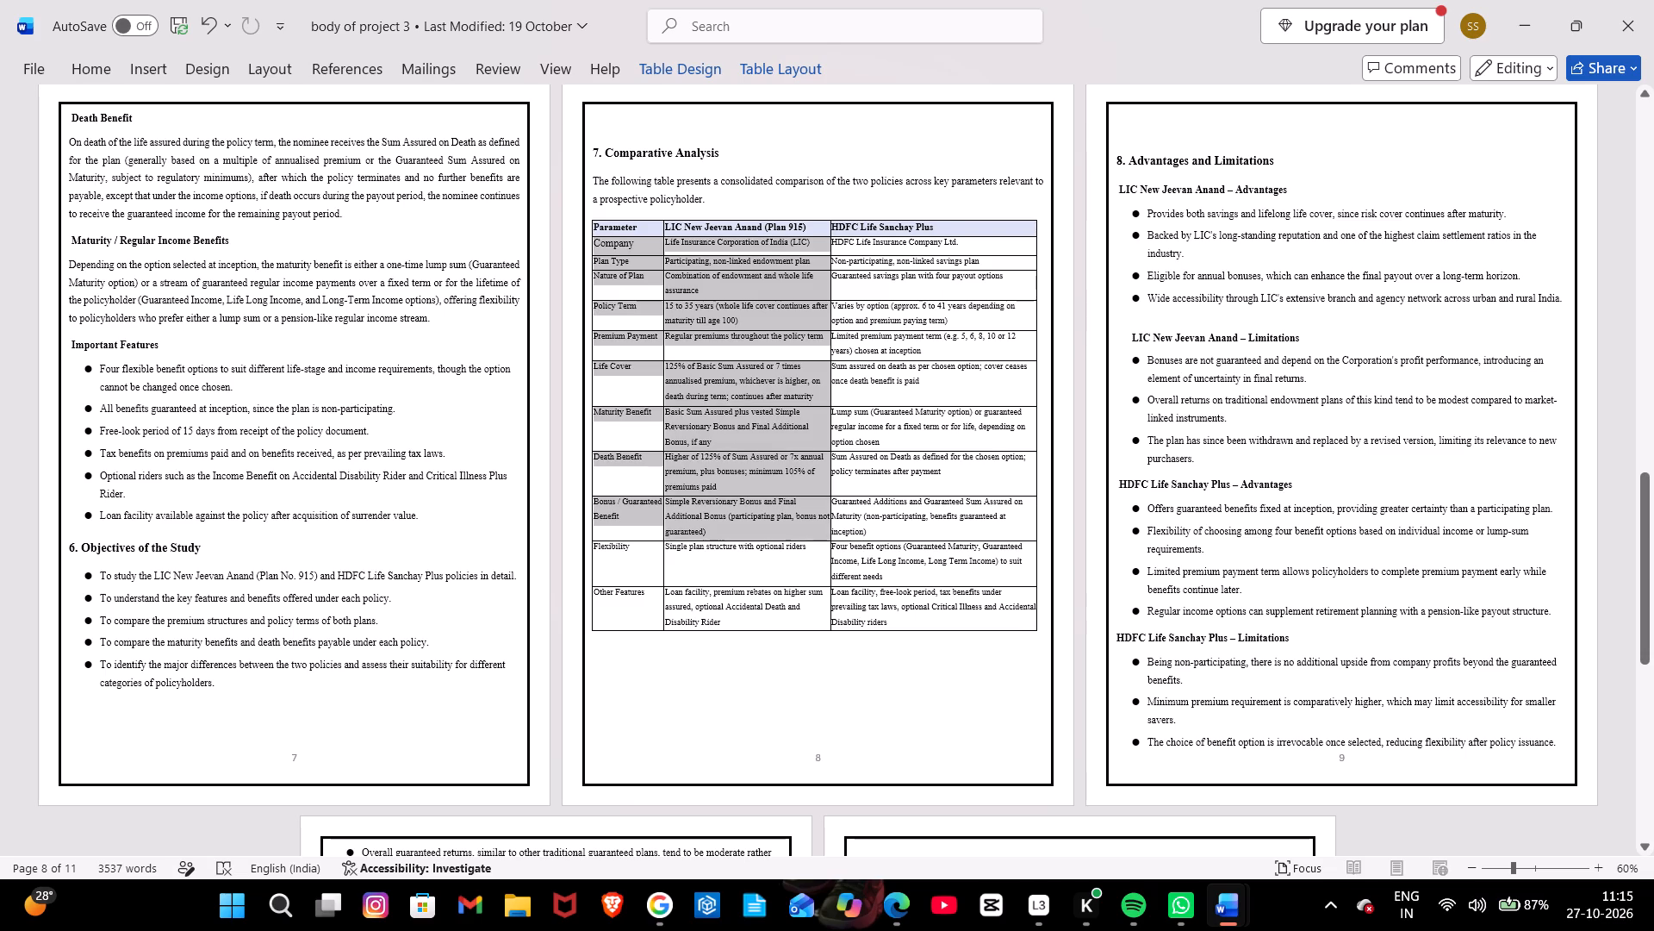
{"action": "left_click_drag", "start_coordinate": [779, 503], "coordinate": [952, 603]}
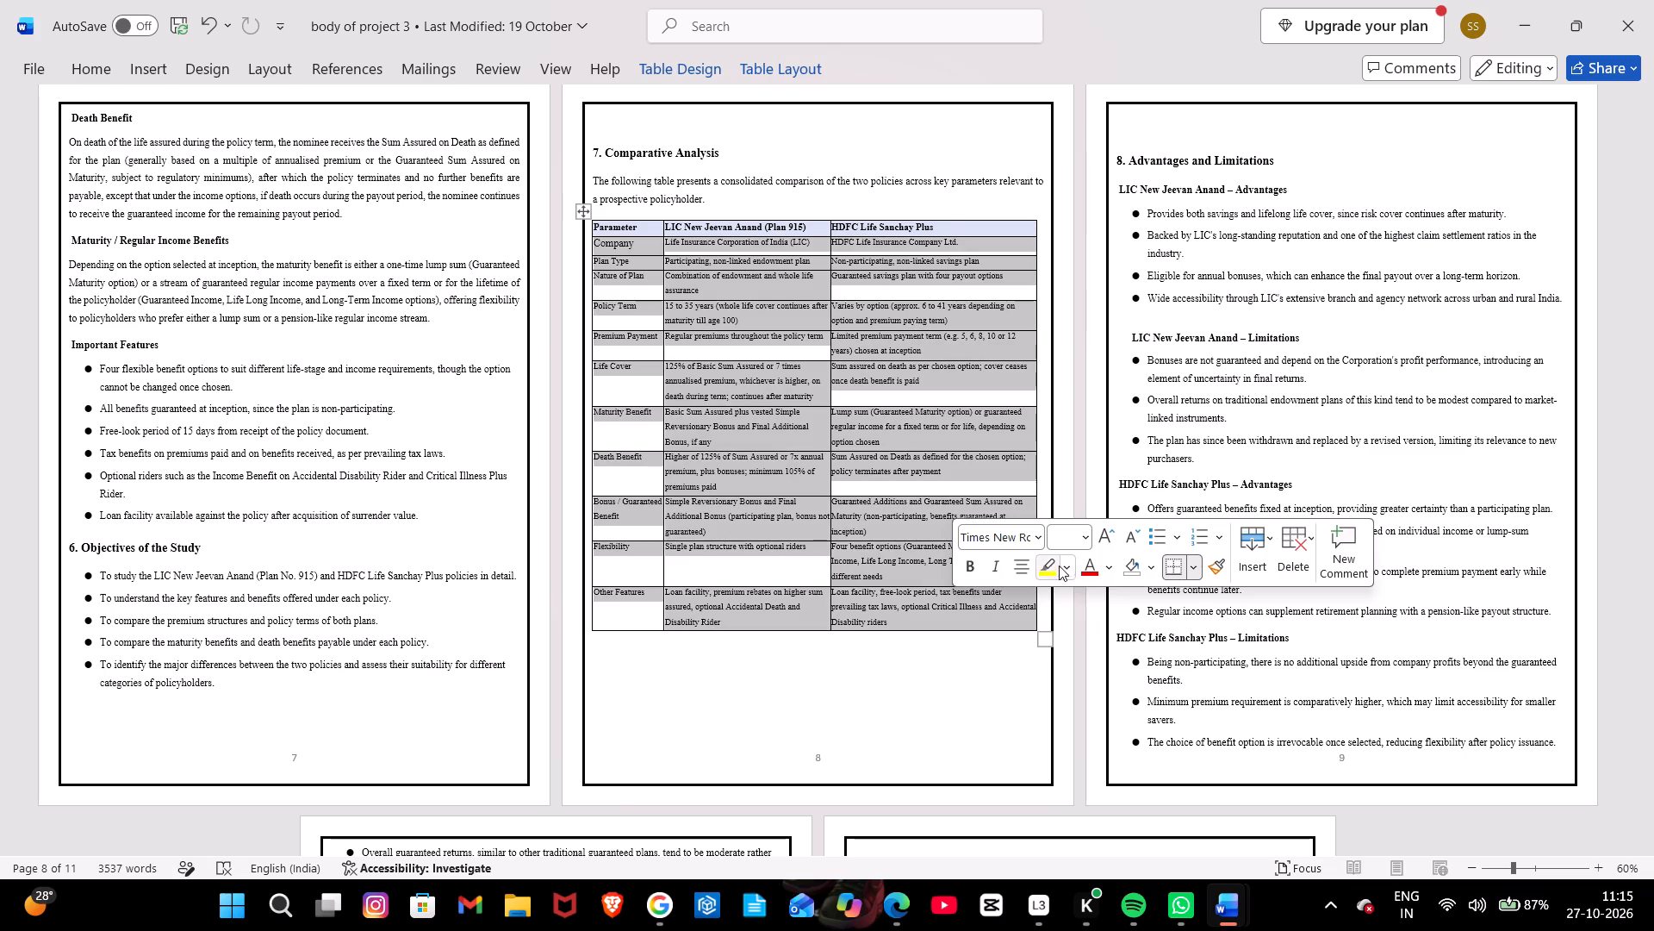
{"action": "left_click", "coordinate": [1079, 536]}
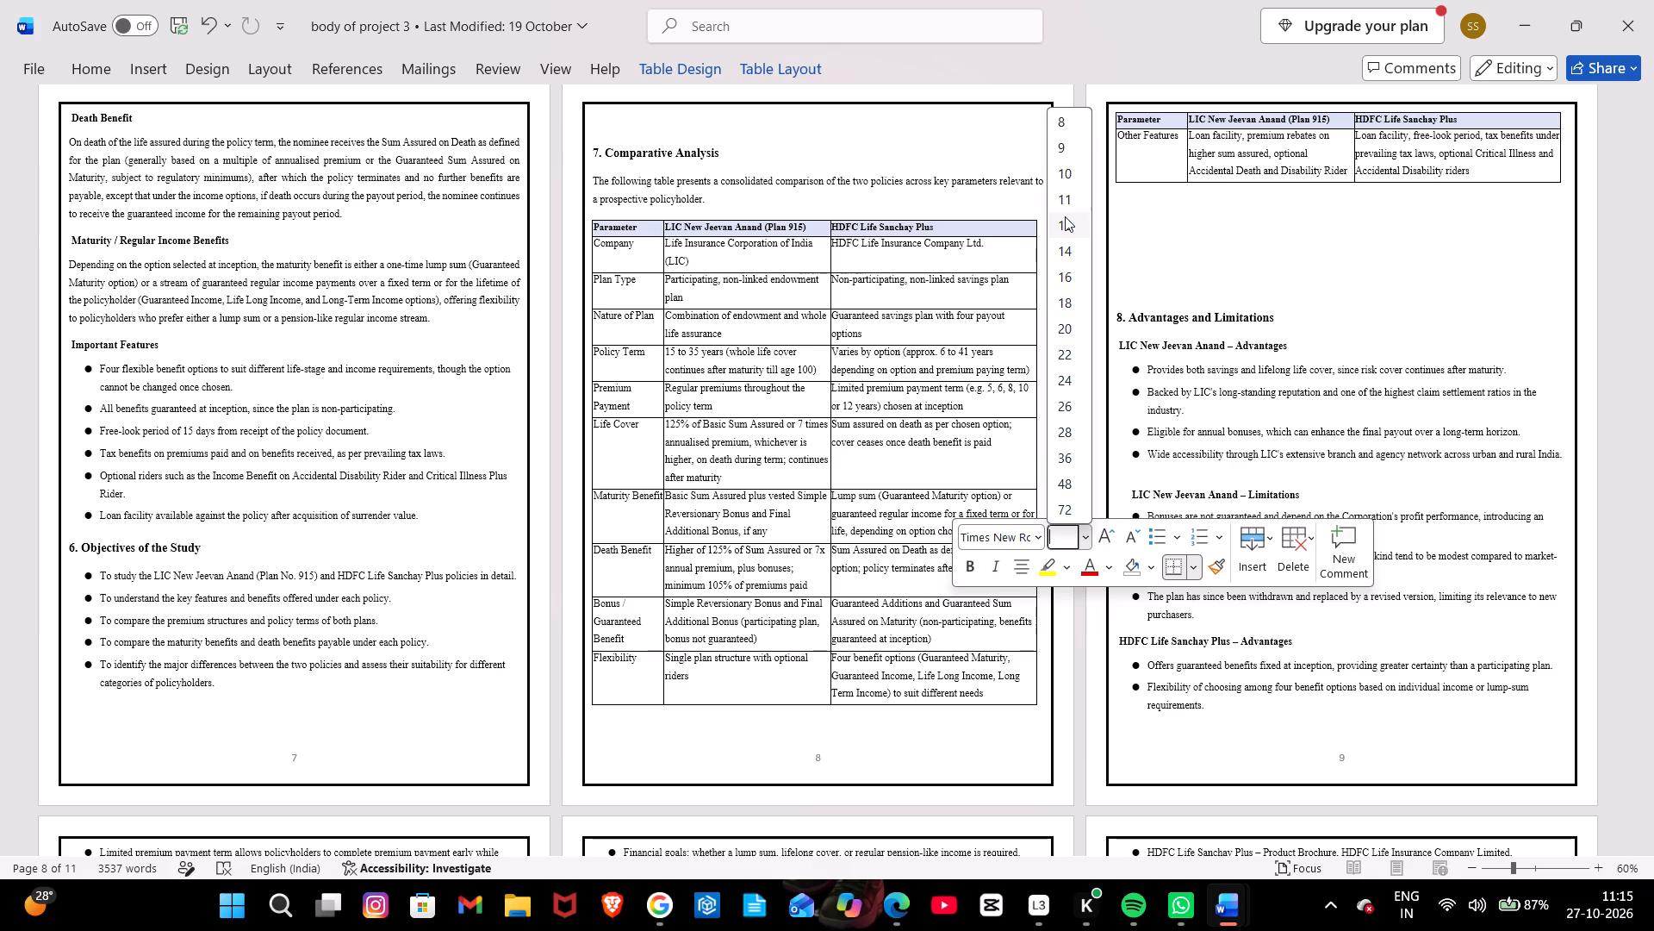
{"action": "left_click", "coordinate": [1065, 216]}
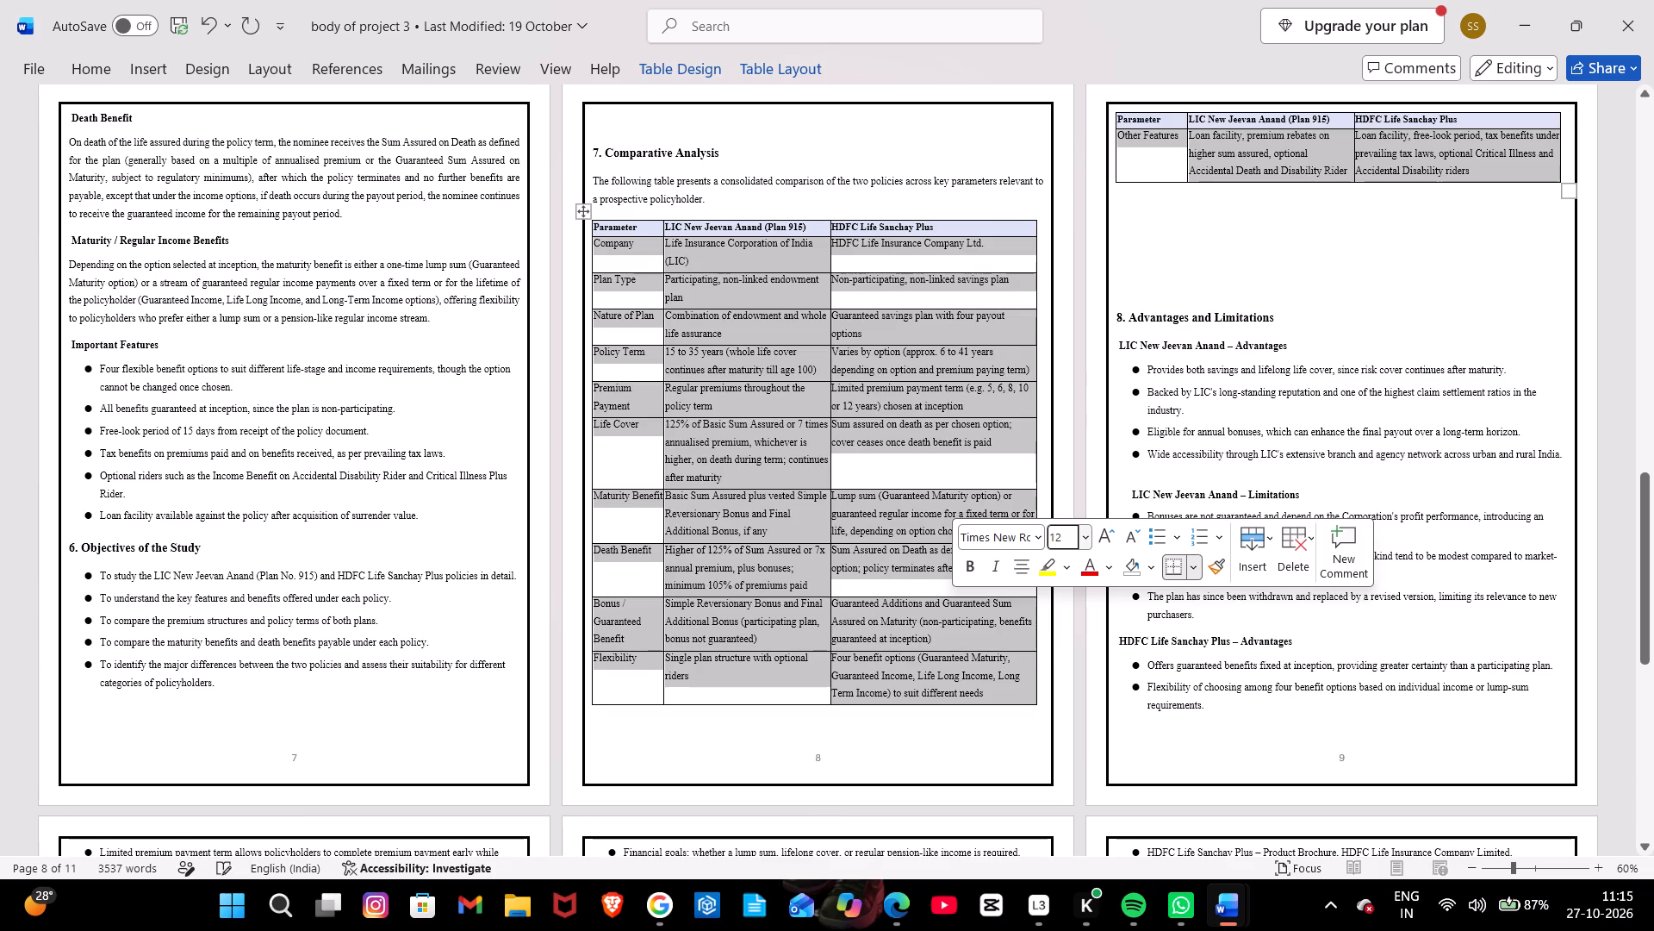
{"action": "left_click", "coordinate": [1313, 211]}
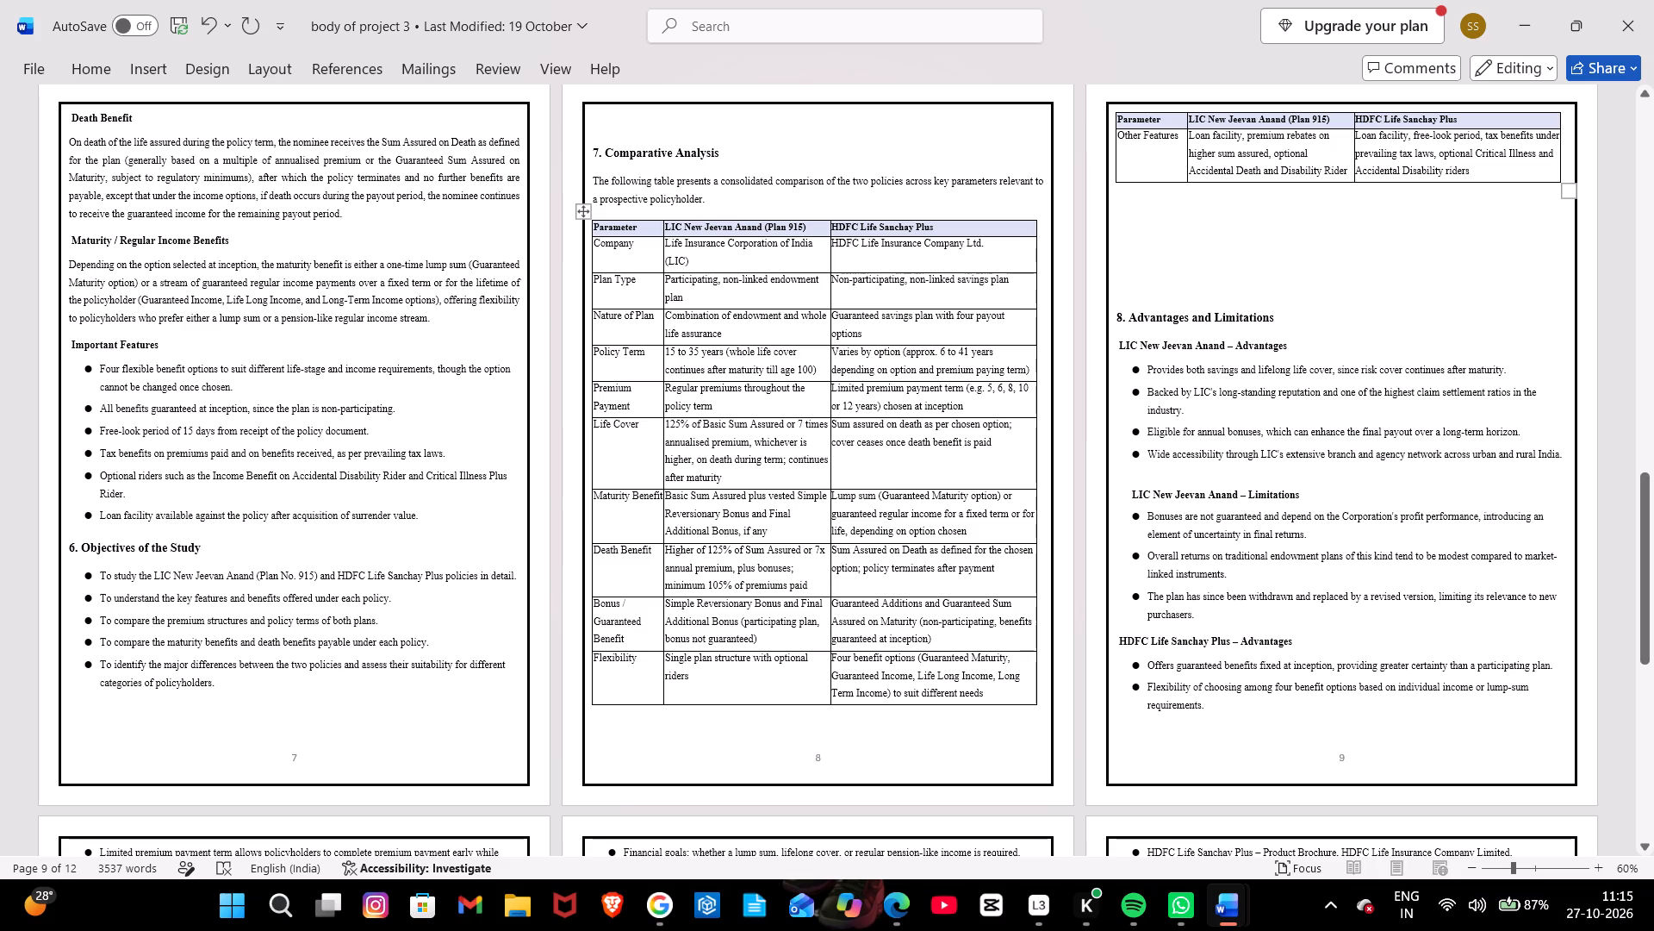
Delete the entire Other Features row of the Comparative Analysis table that spilled onto the following page.
{"action": "left_click_drag", "start_coordinate": [1119, 121], "coordinate": [1504, 211]}
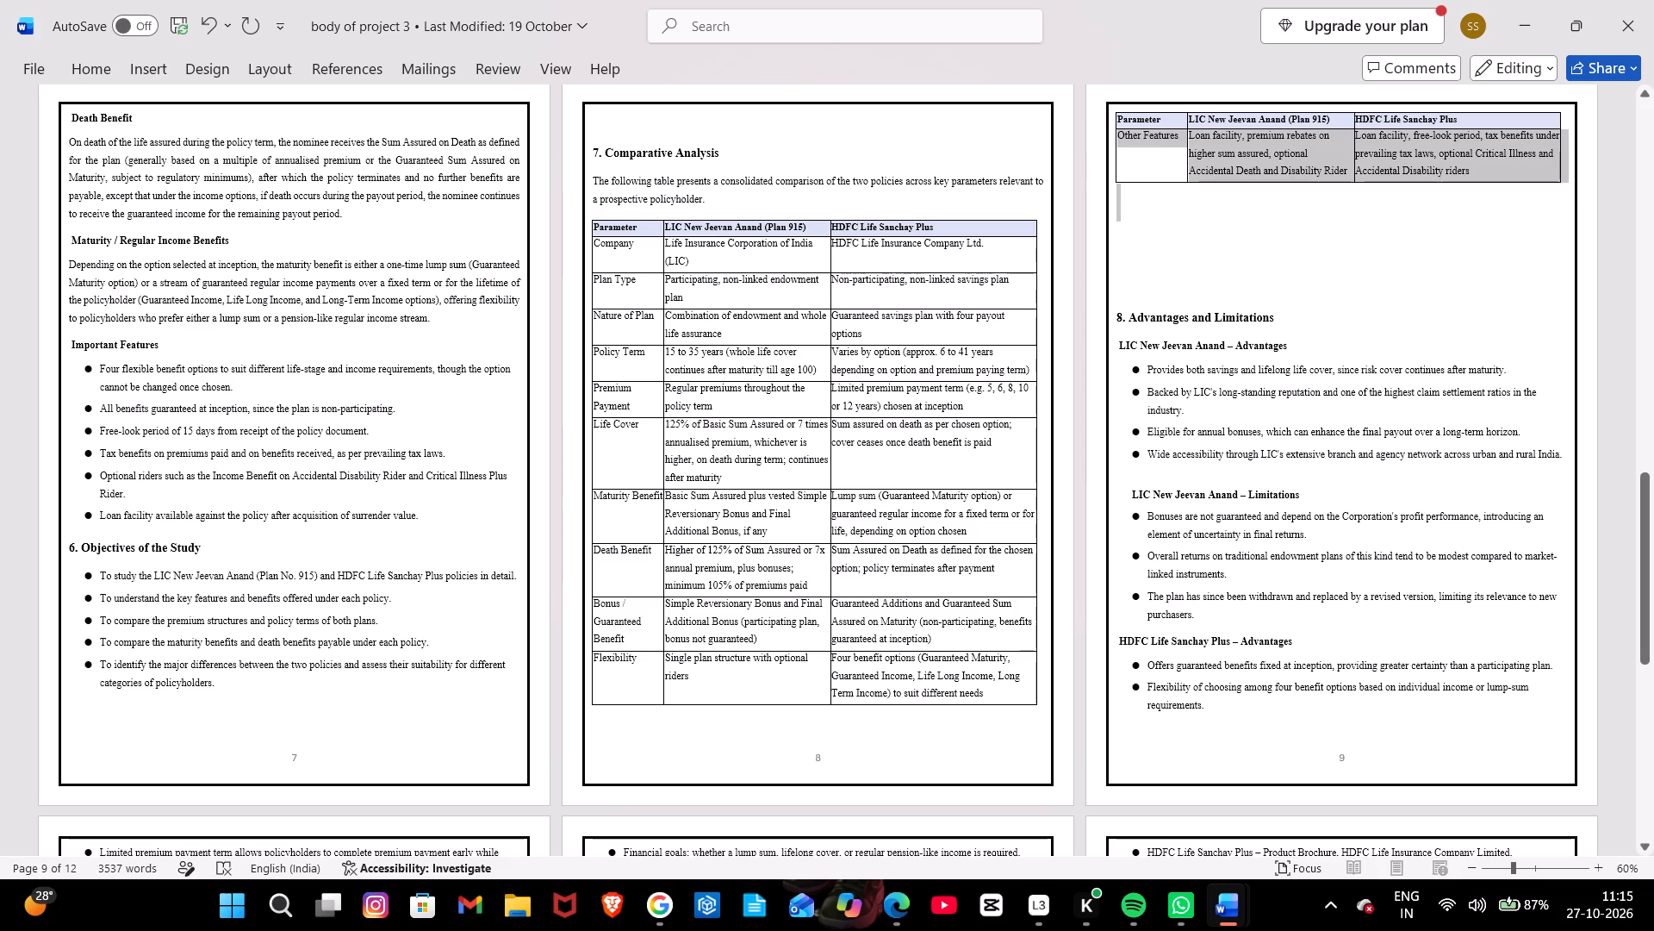
{"action": "left_click_drag", "start_coordinate": [1504, 211], "coordinate": [1501, 135]}
{"action": "key", "text": "BackSpace"}
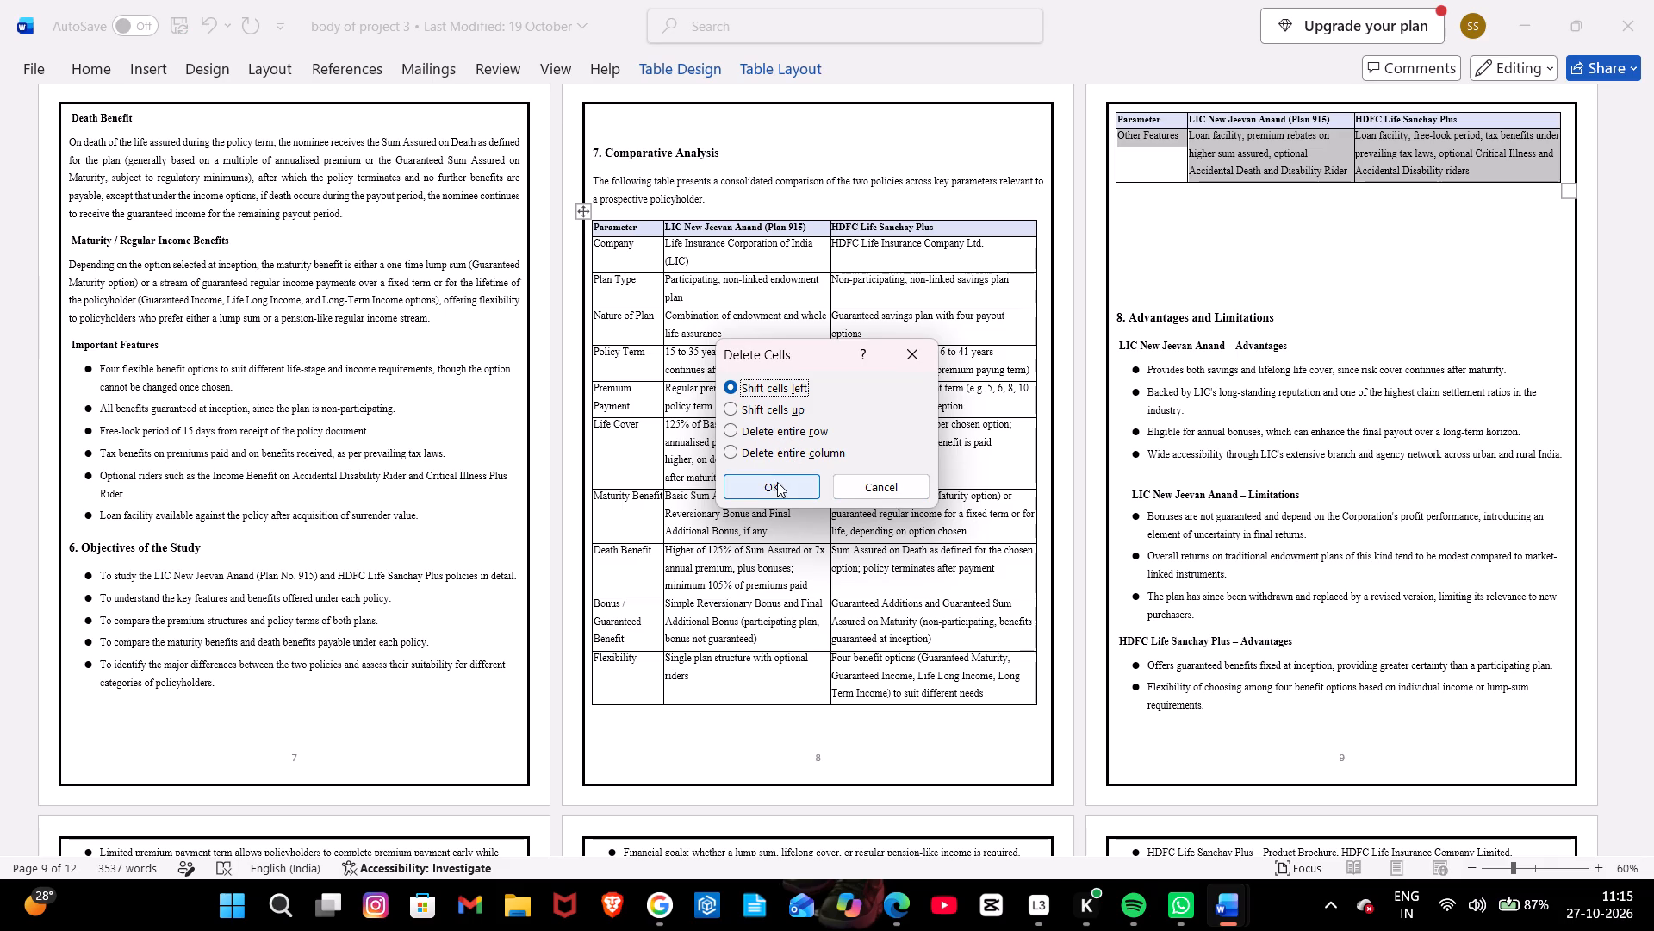
{"action": "left_click", "coordinate": [772, 434]}
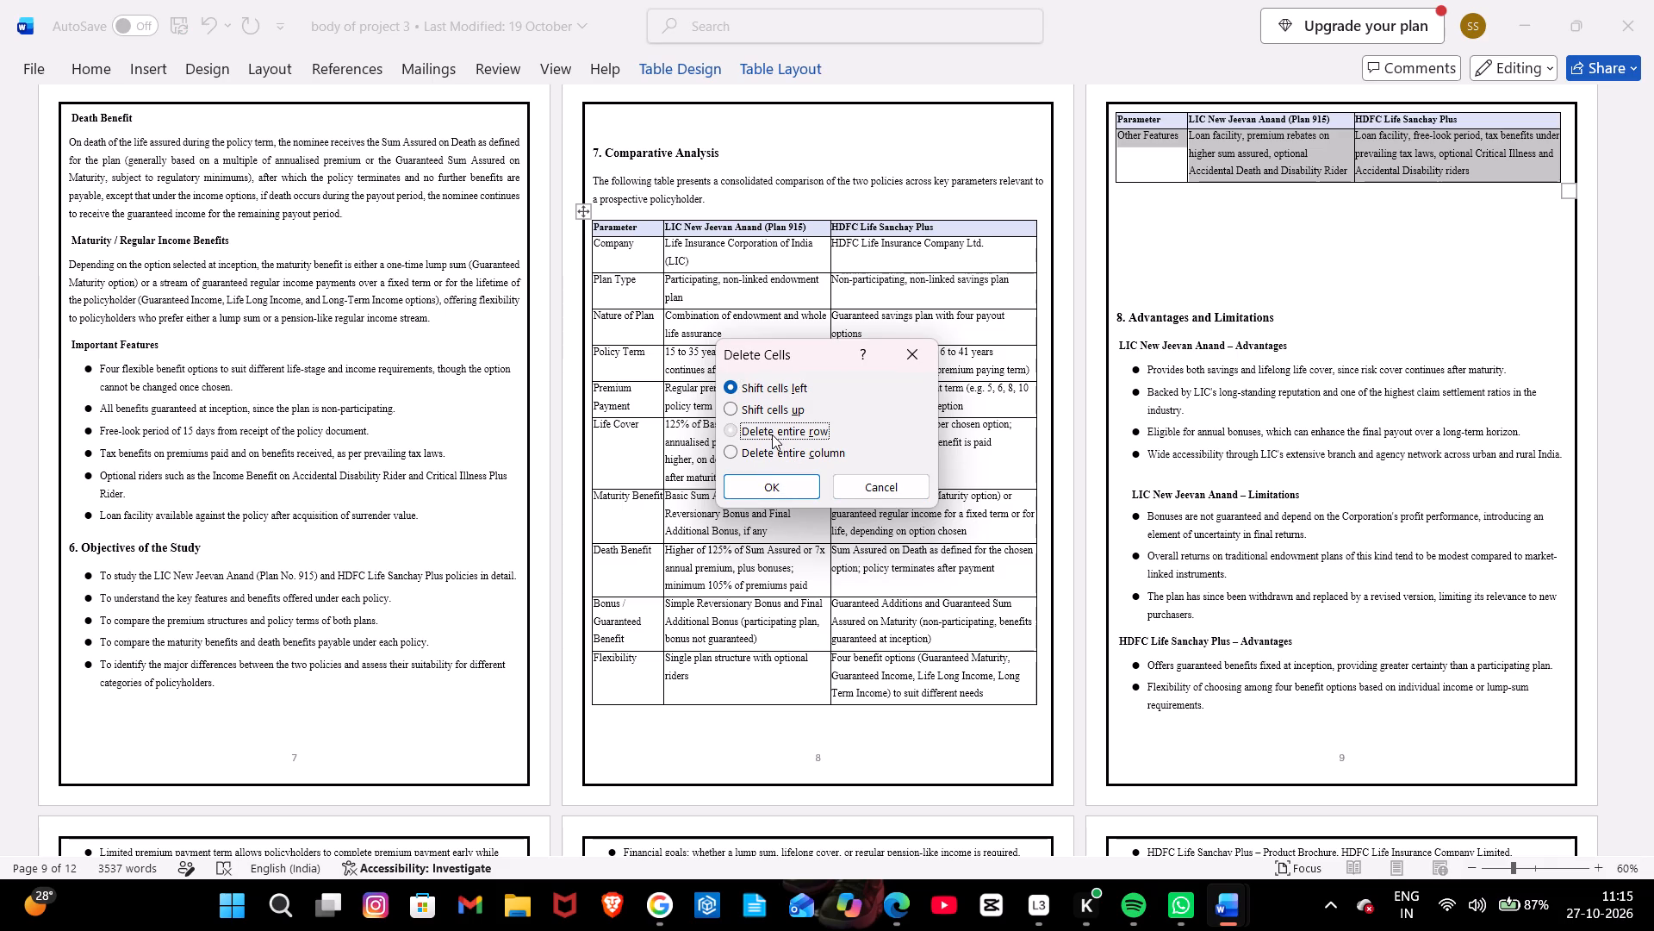
{"action": "left_click", "coordinate": [780, 487]}
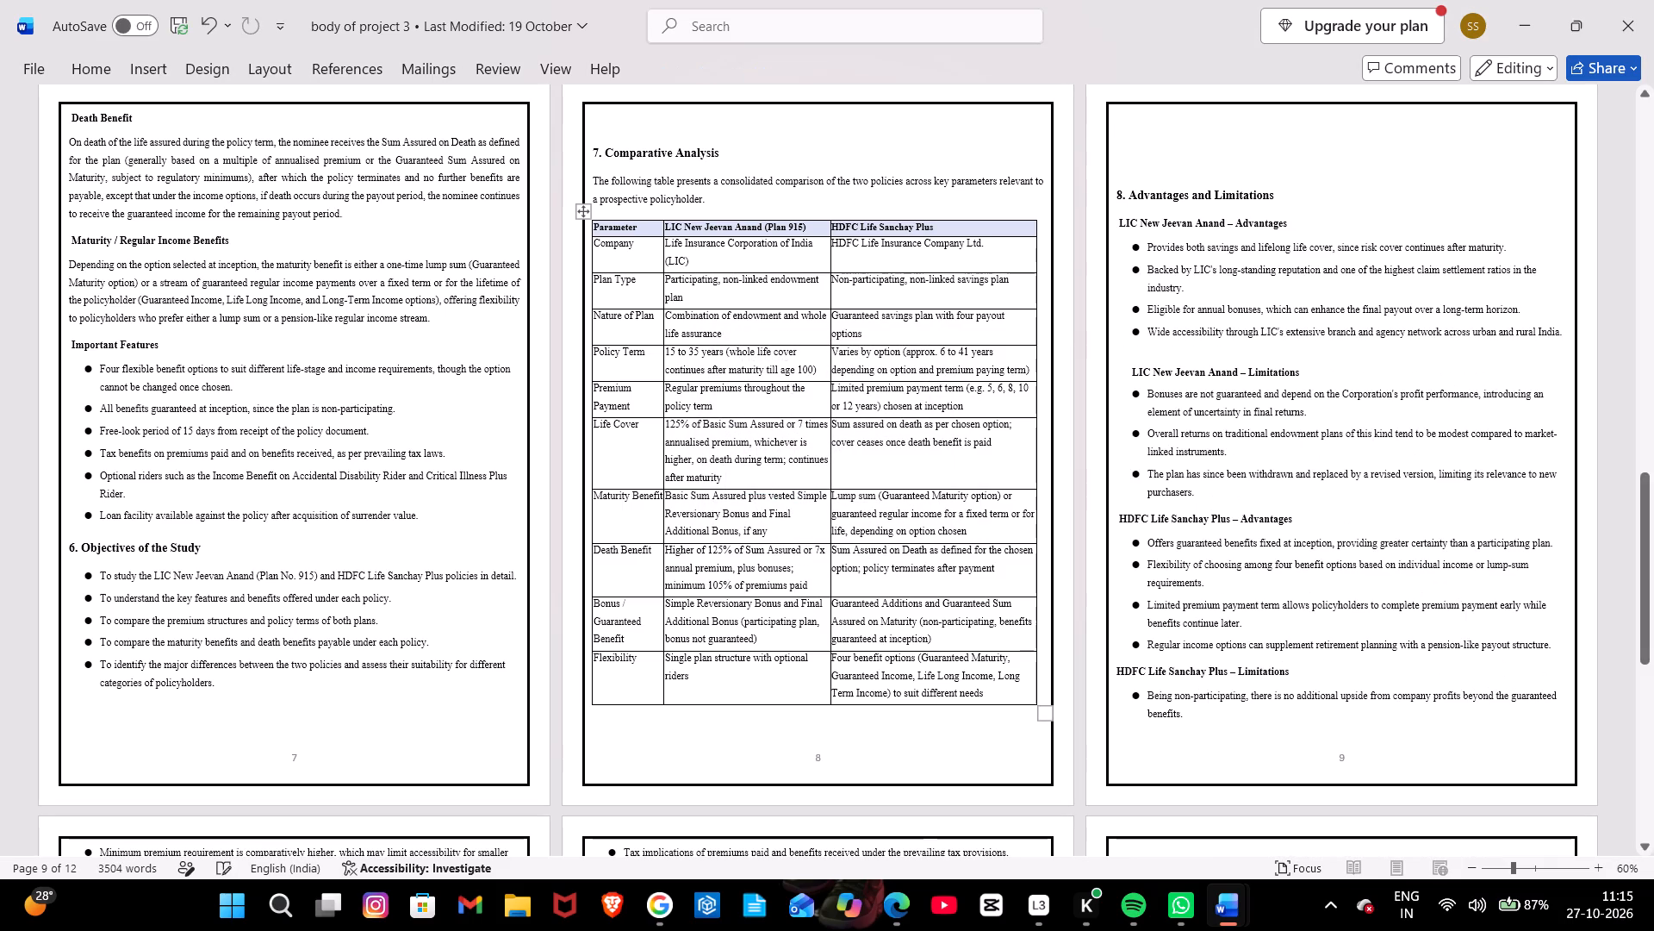
Remove two blank lines above the heading "8. Advantages and Limitations".
{"action": "left_click", "coordinate": [1129, 176]}
{"action": "key", "text": "BackSpace"}
{"action": "key", "text": "BackSpace"}
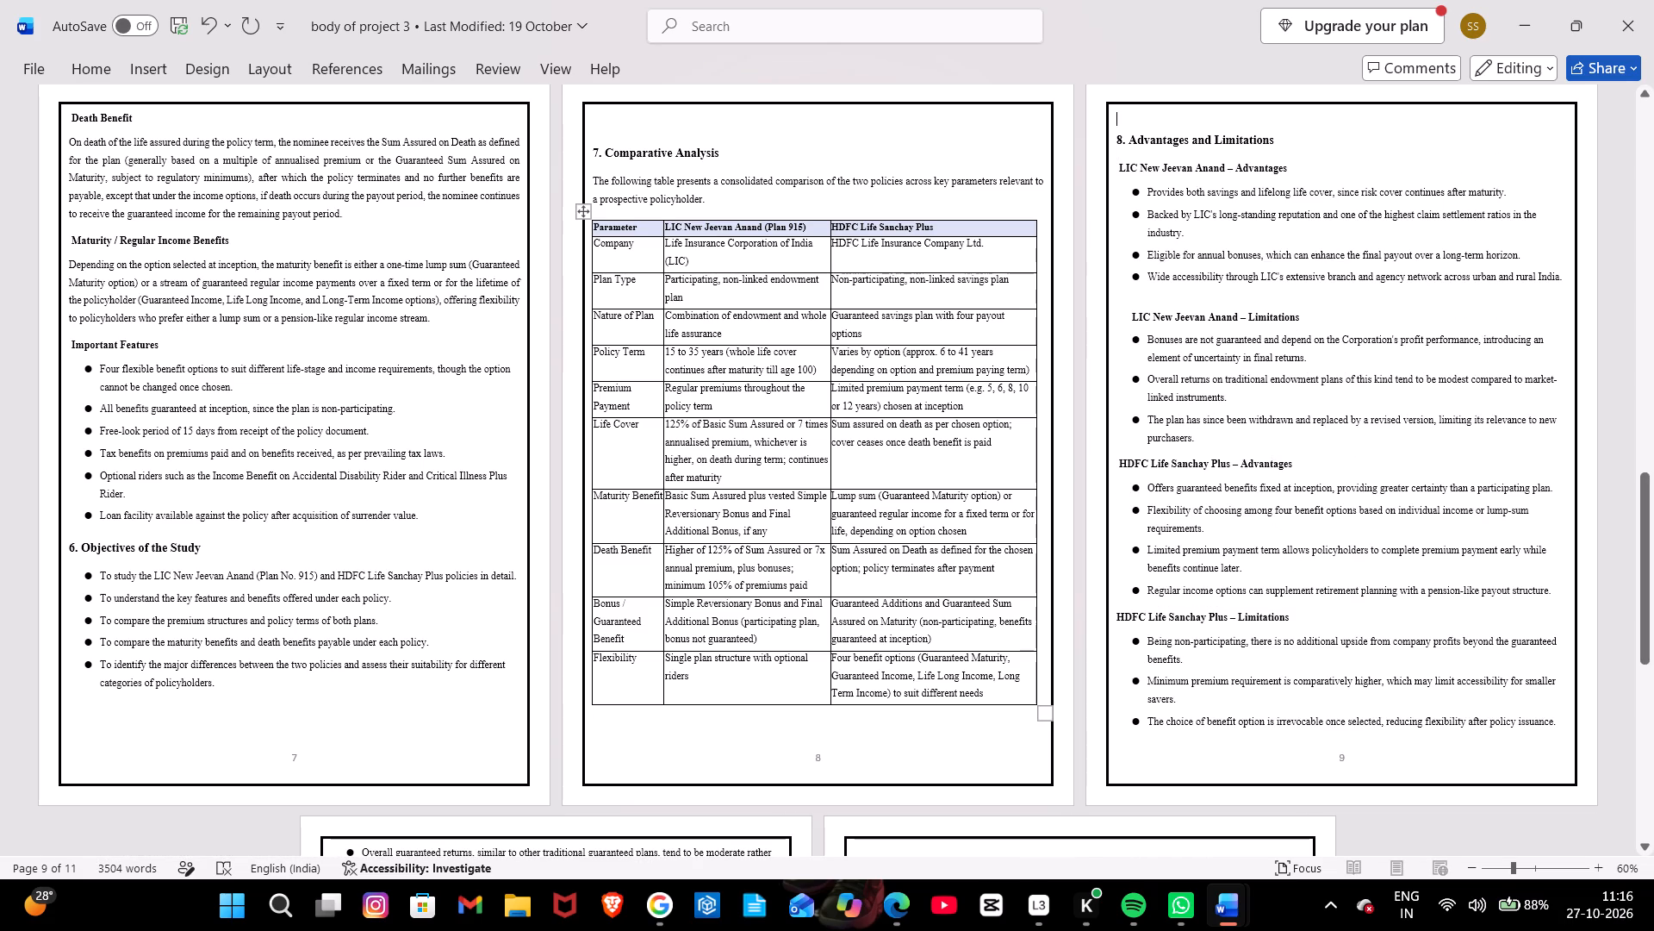
Remove the blank lines above the heading "10. Conclusion" so it starts at the top of its page.
{"action": "scroll", "coordinate": [1038, 597], "scroll_direction": "down", "scroll_amount": 4}
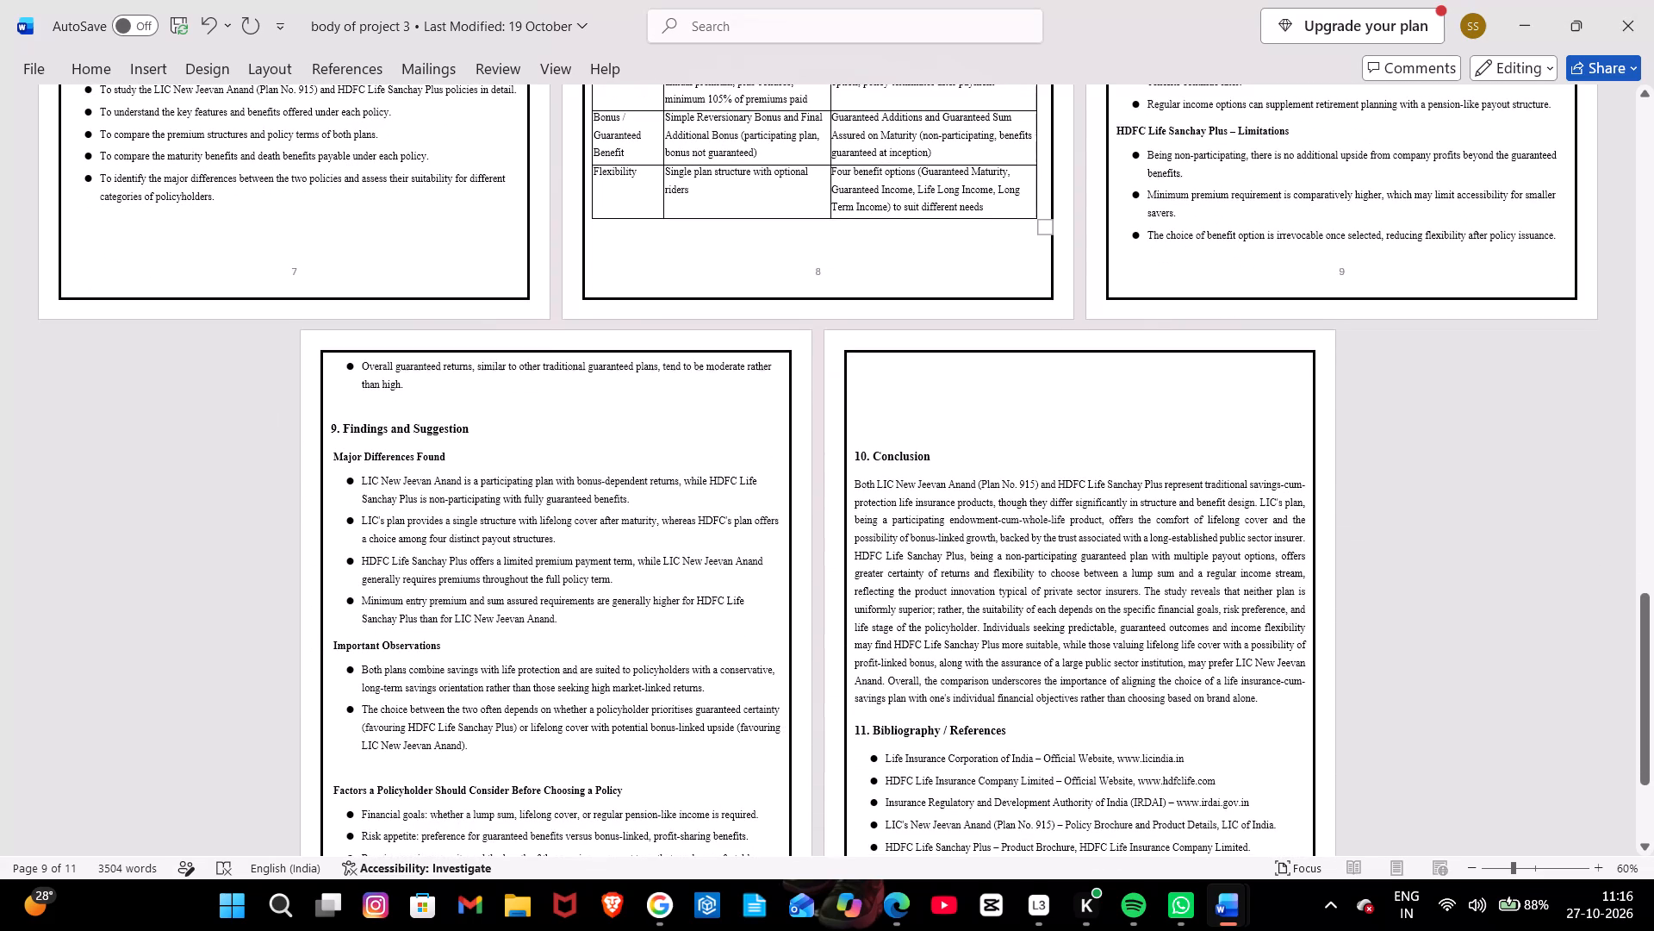
{"action": "left_click", "coordinate": [880, 428]}
{"action": "key", "text": "BackSpace"}
{"action": "key", "text": "BackSpace"}
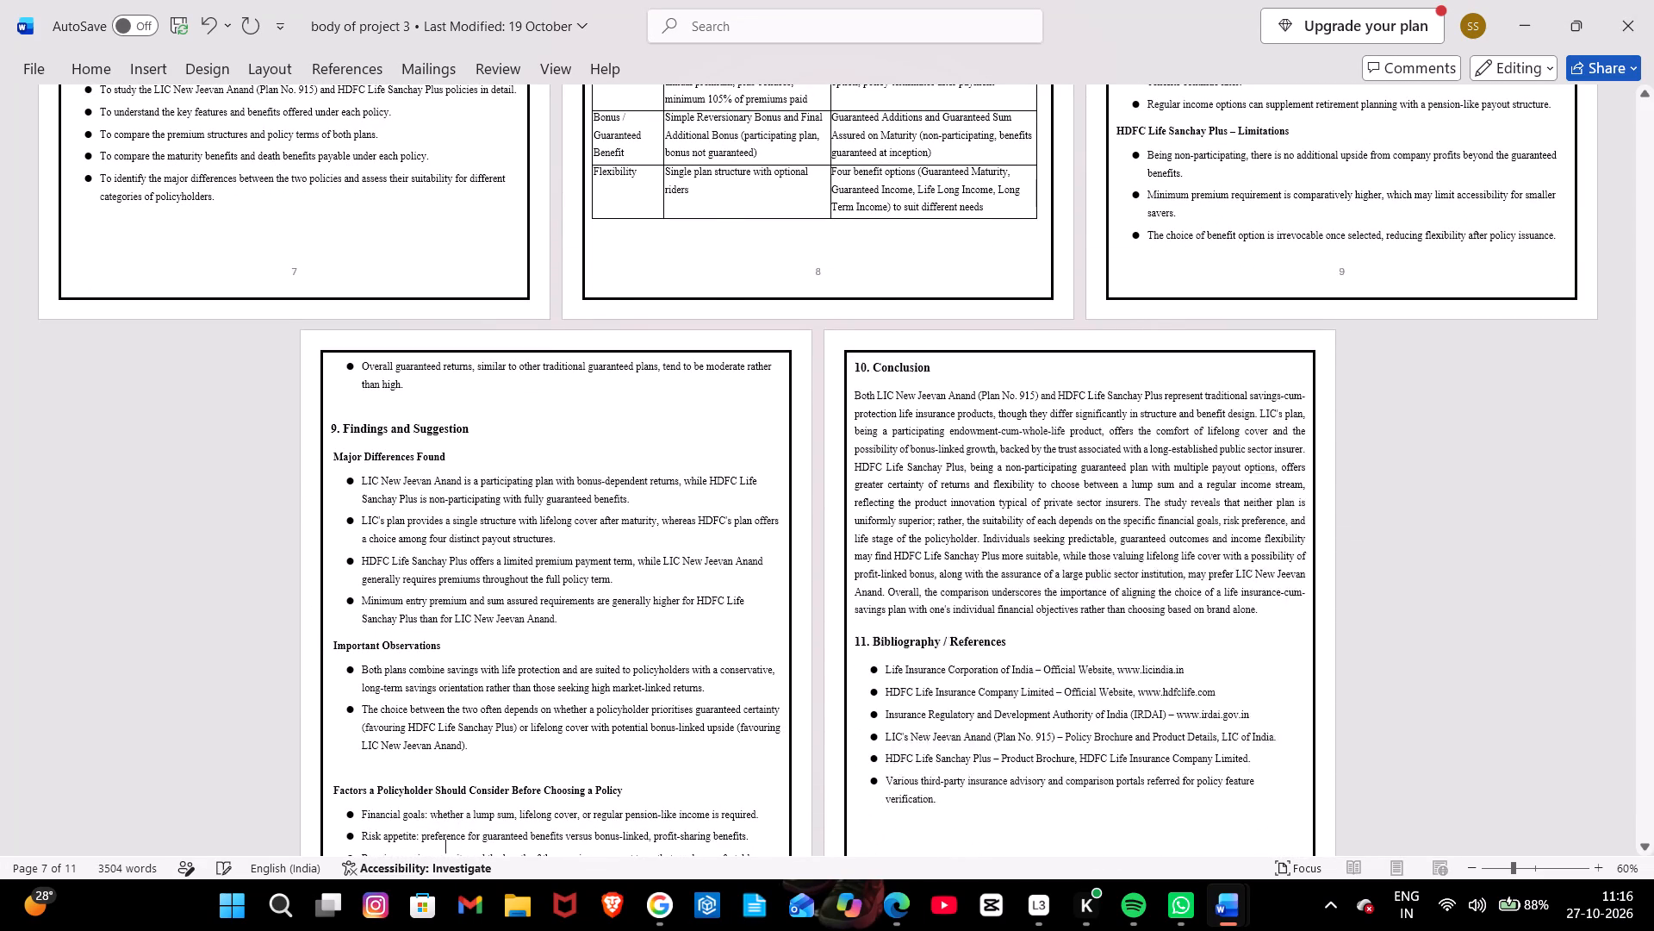
Review the page layout of the whole document, from the introduction to the bibliography.
{"action": "scroll", "coordinate": [1031, 643], "scroll_direction": "down", "scroll_amount": 1}
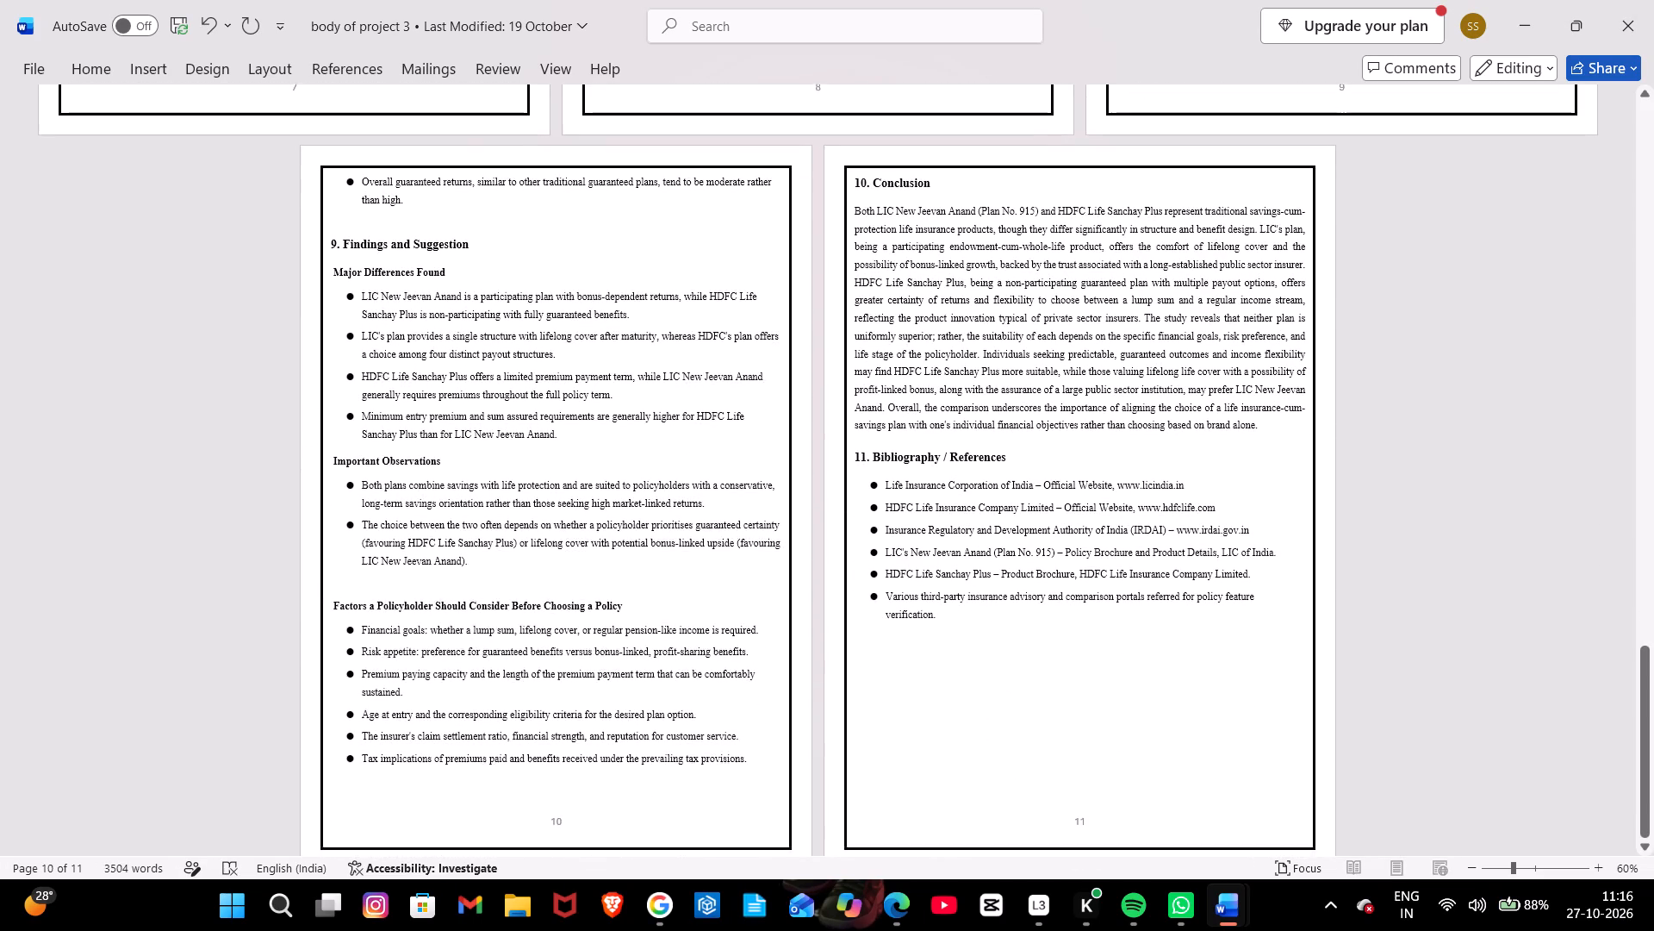
{"action": "scroll", "coordinate": [1031, 643], "scroll_direction": "down", "scroll_amount": 1}
{"action": "scroll", "coordinate": [1031, 643], "scroll_direction": "up", "scroll_amount": 2}
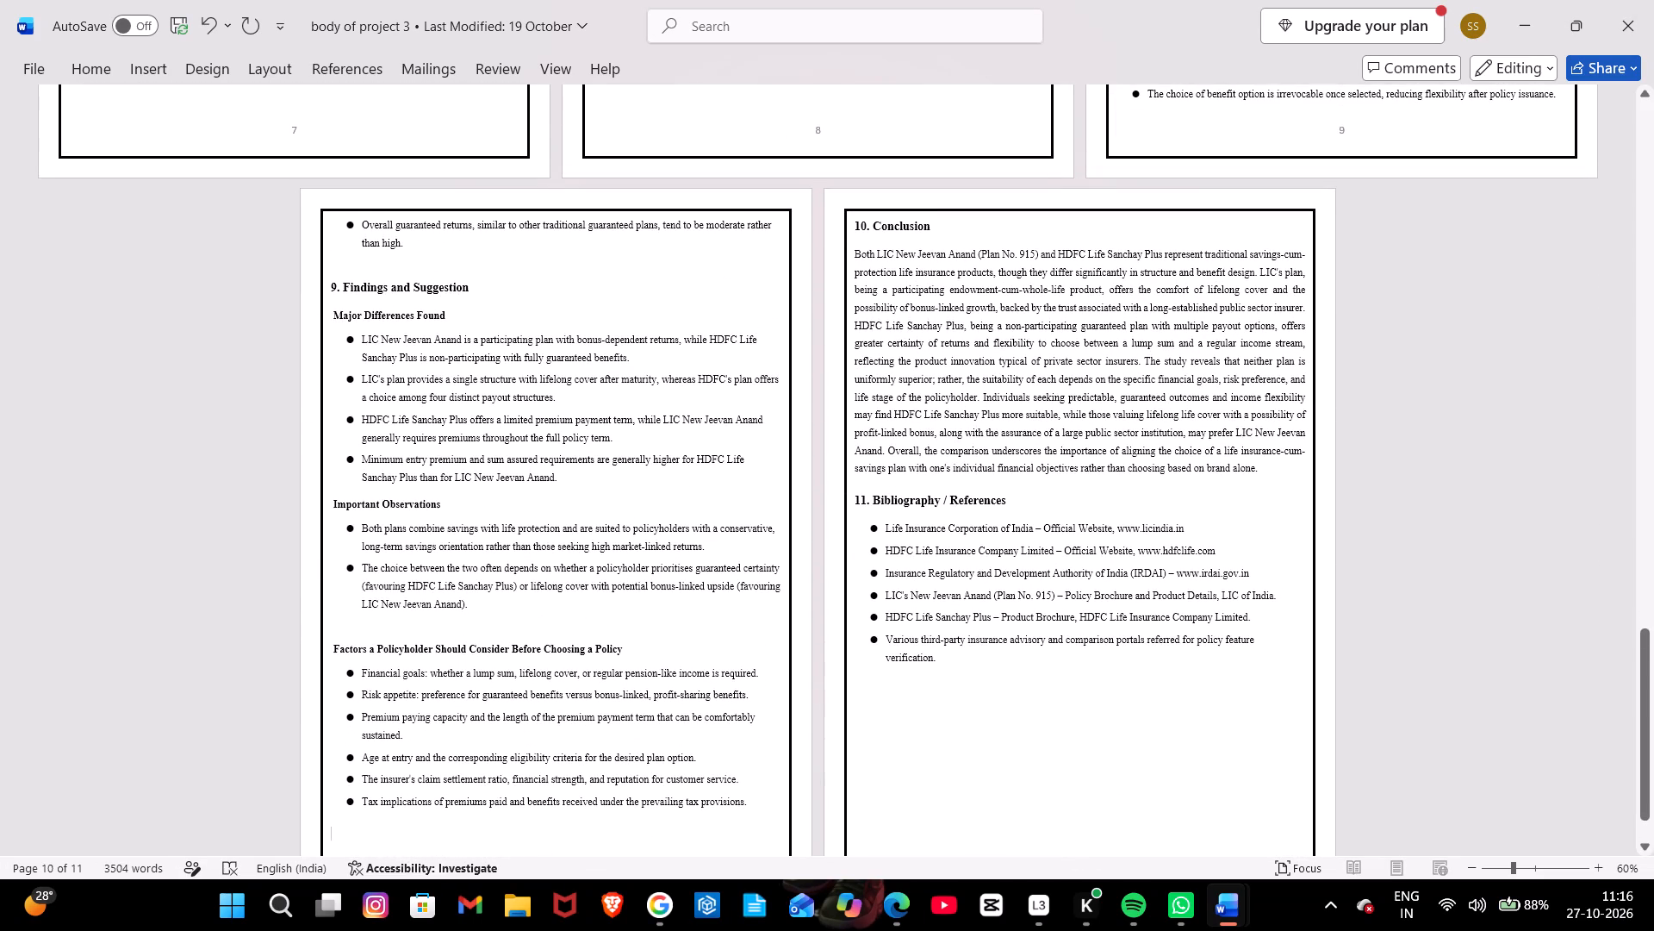
{"action": "scroll", "coordinate": [1031, 643], "scroll_direction": "up", "scroll_amount": 3}
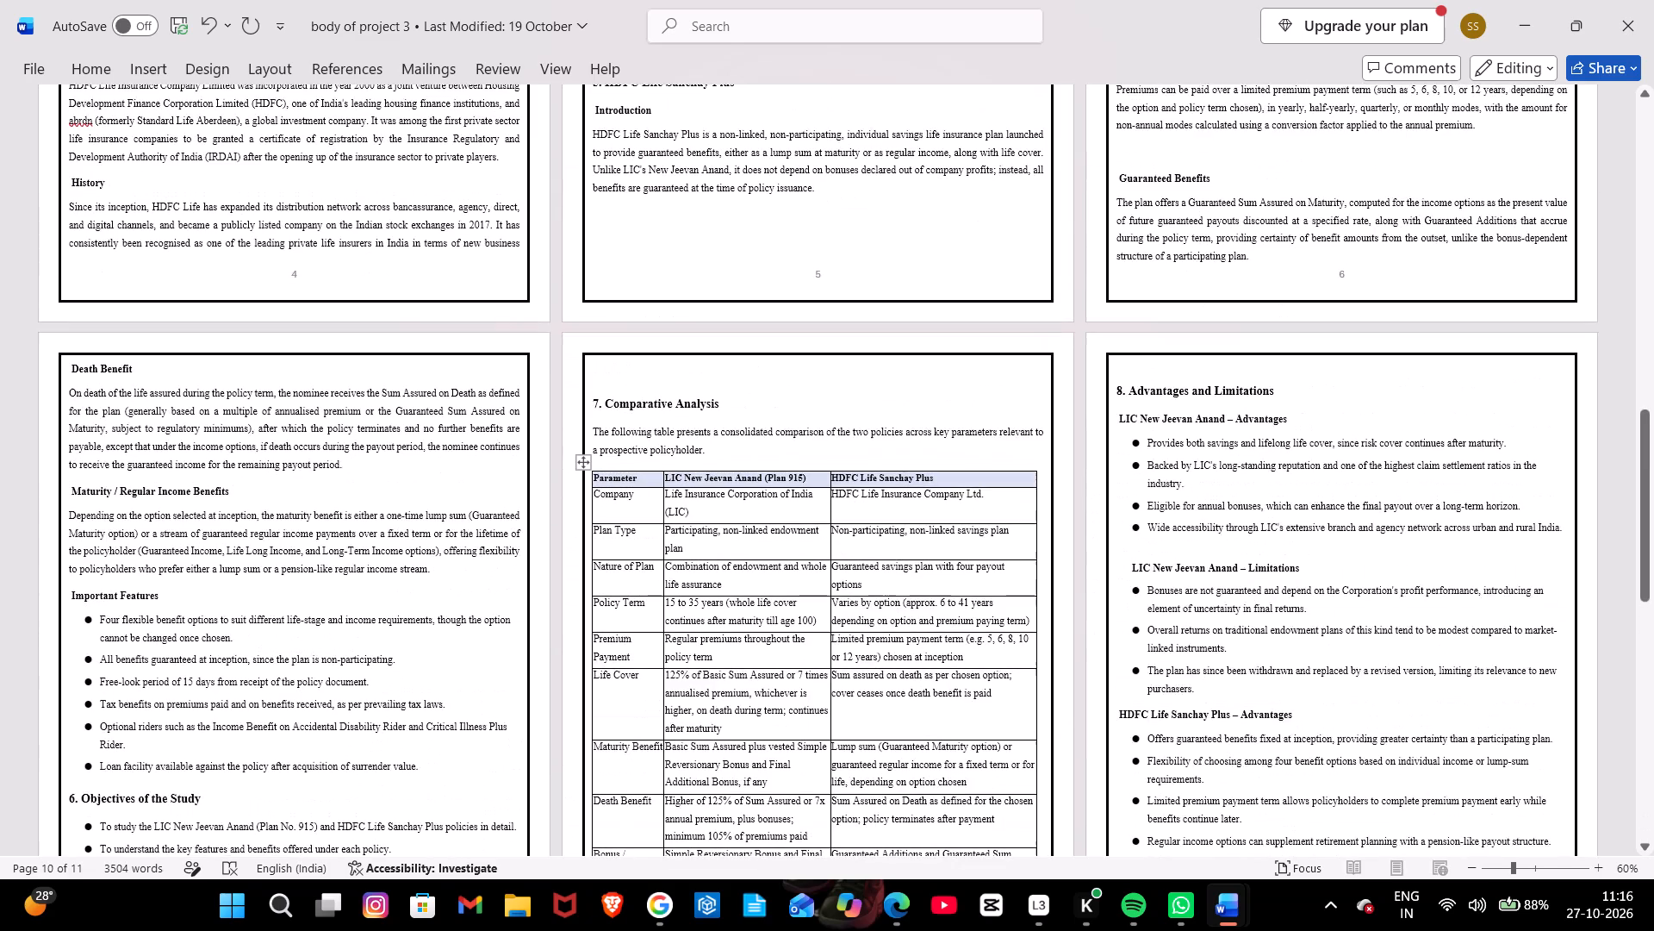
{"action": "scroll", "coordinate": [1031, 643], "scroll_direction": "down", "scroll_amount": 5}
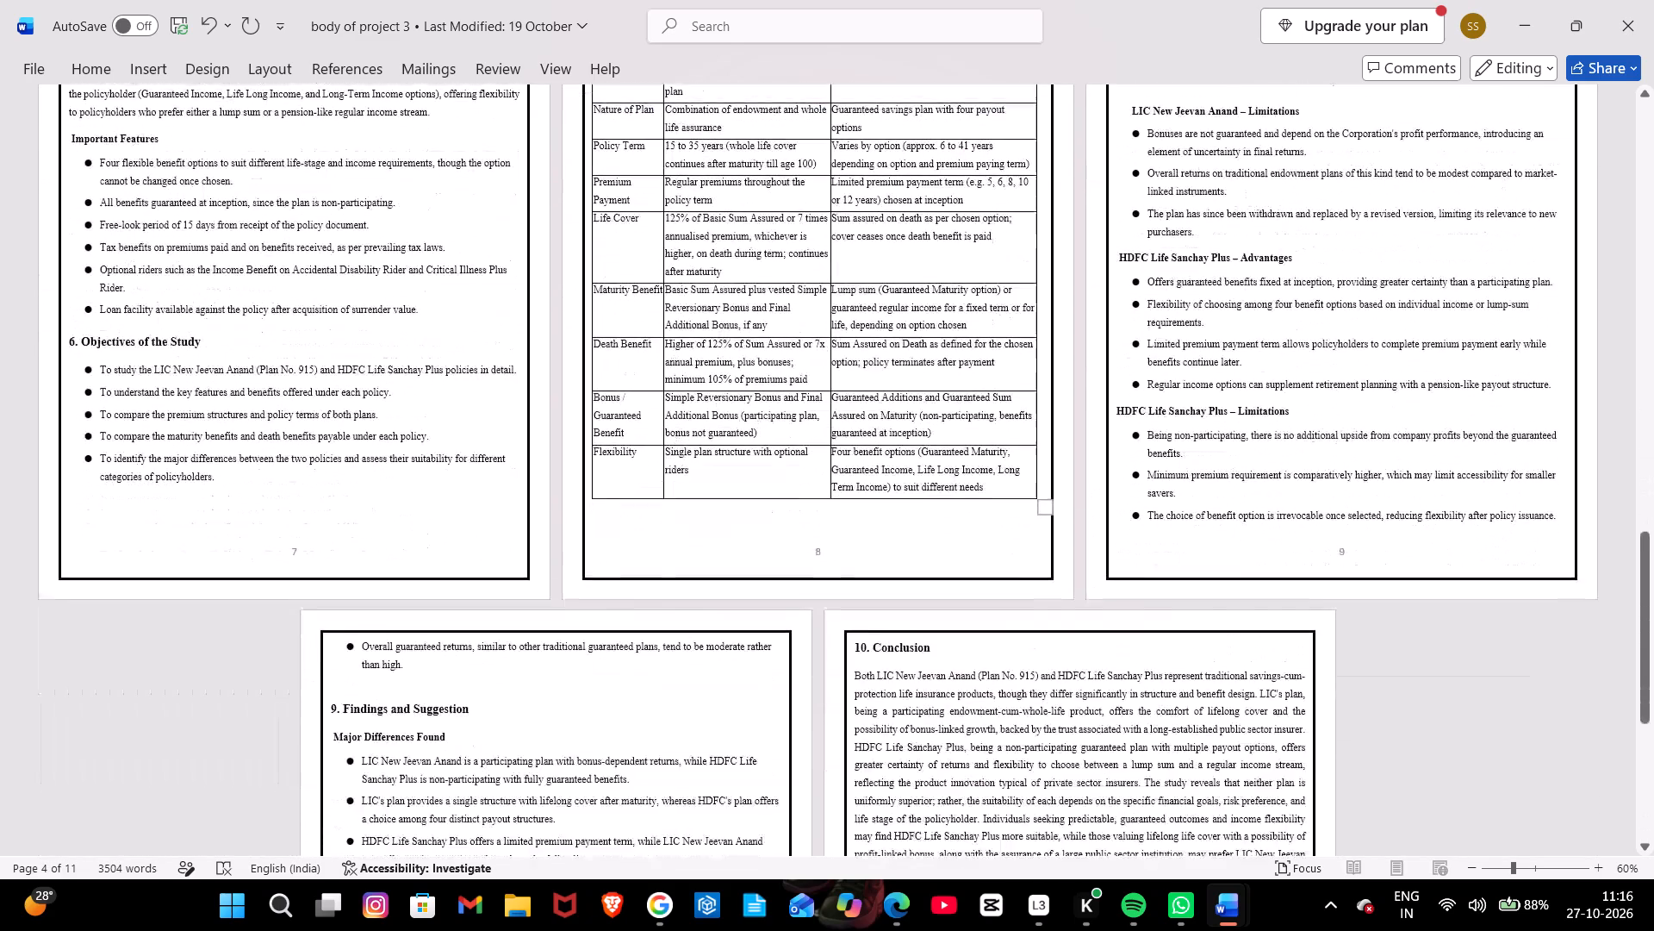
{"action": "scroll", "coordinate": [1031, 643], "scroll_direction": "down", "scroll_amount": 1}
{"action": "scroll", "coordinate": [1031, 643], "scroll_direction": "up", "scroll_amount": 1}
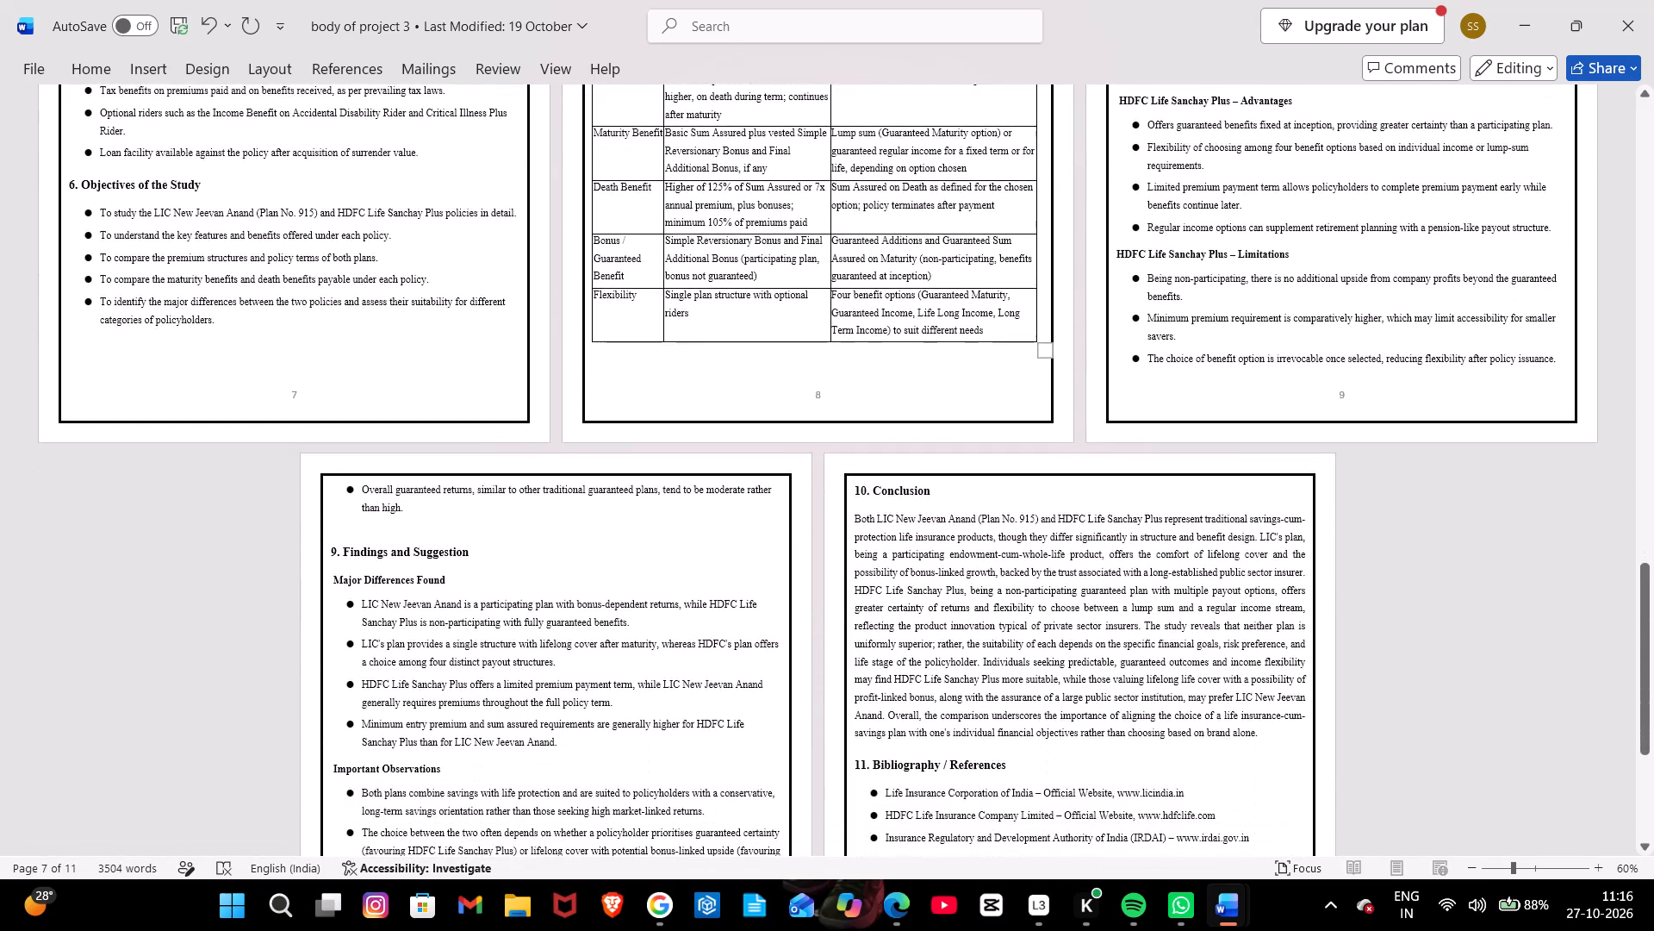
{"action": "scroll", "coordinate": [1031, 643], "scroll_direction": "up", "scroll_amount": 12}
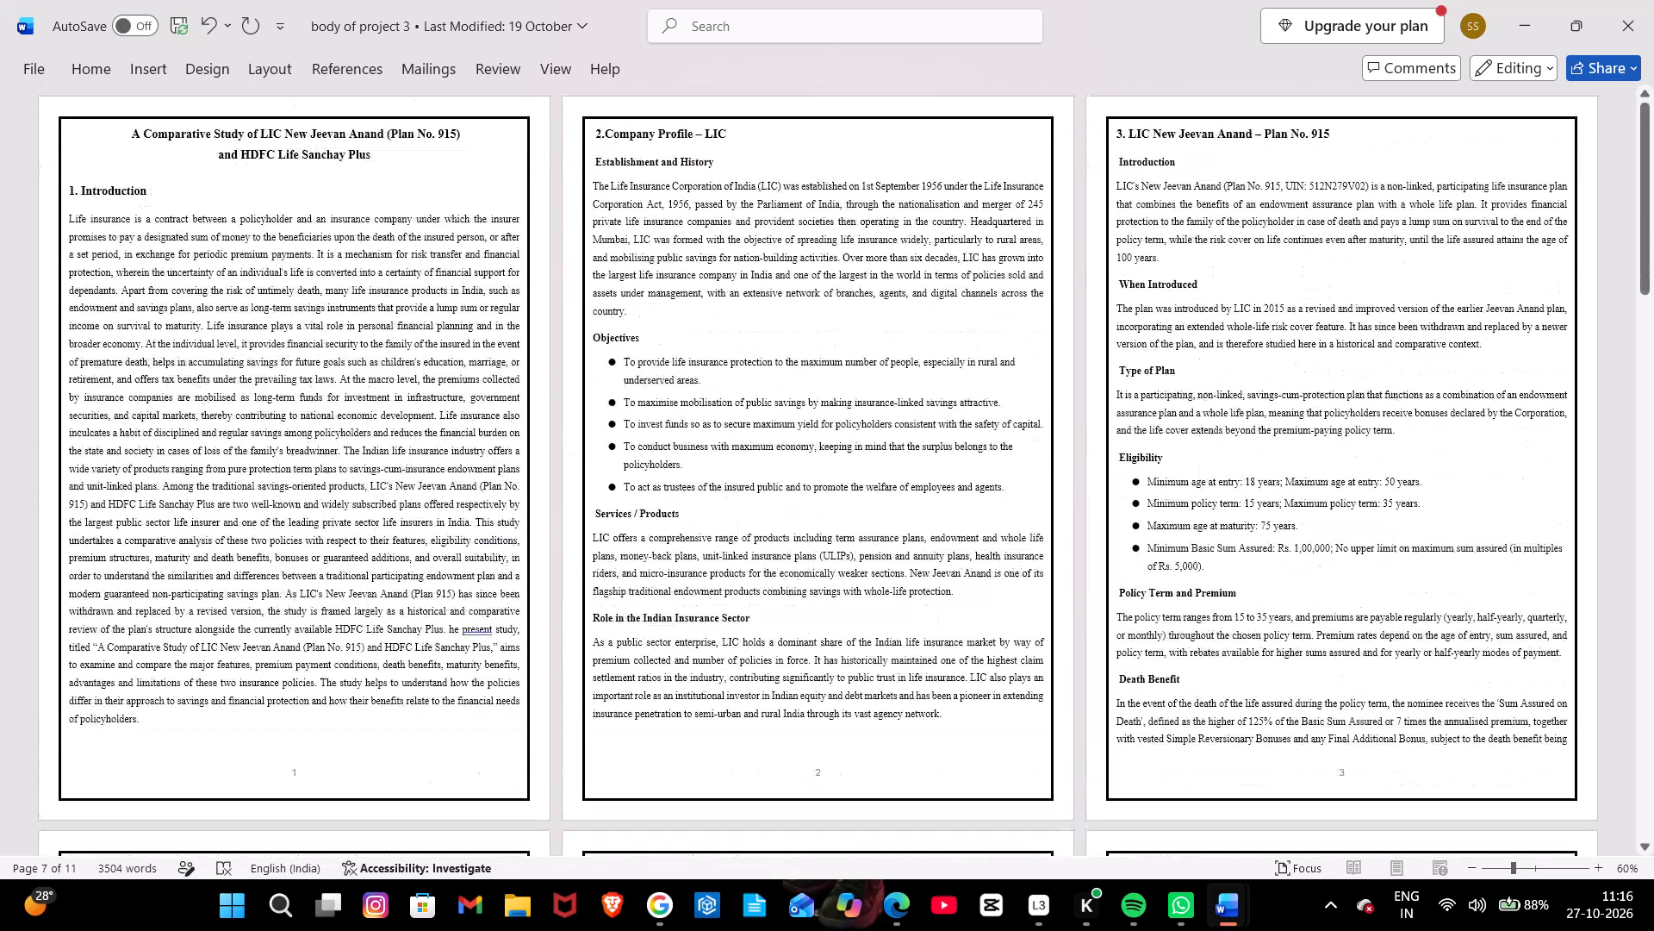
{"action": "scroll", "coordinate": [1031, 643], "scroll_direction": "up", "scroll_amount": 2}
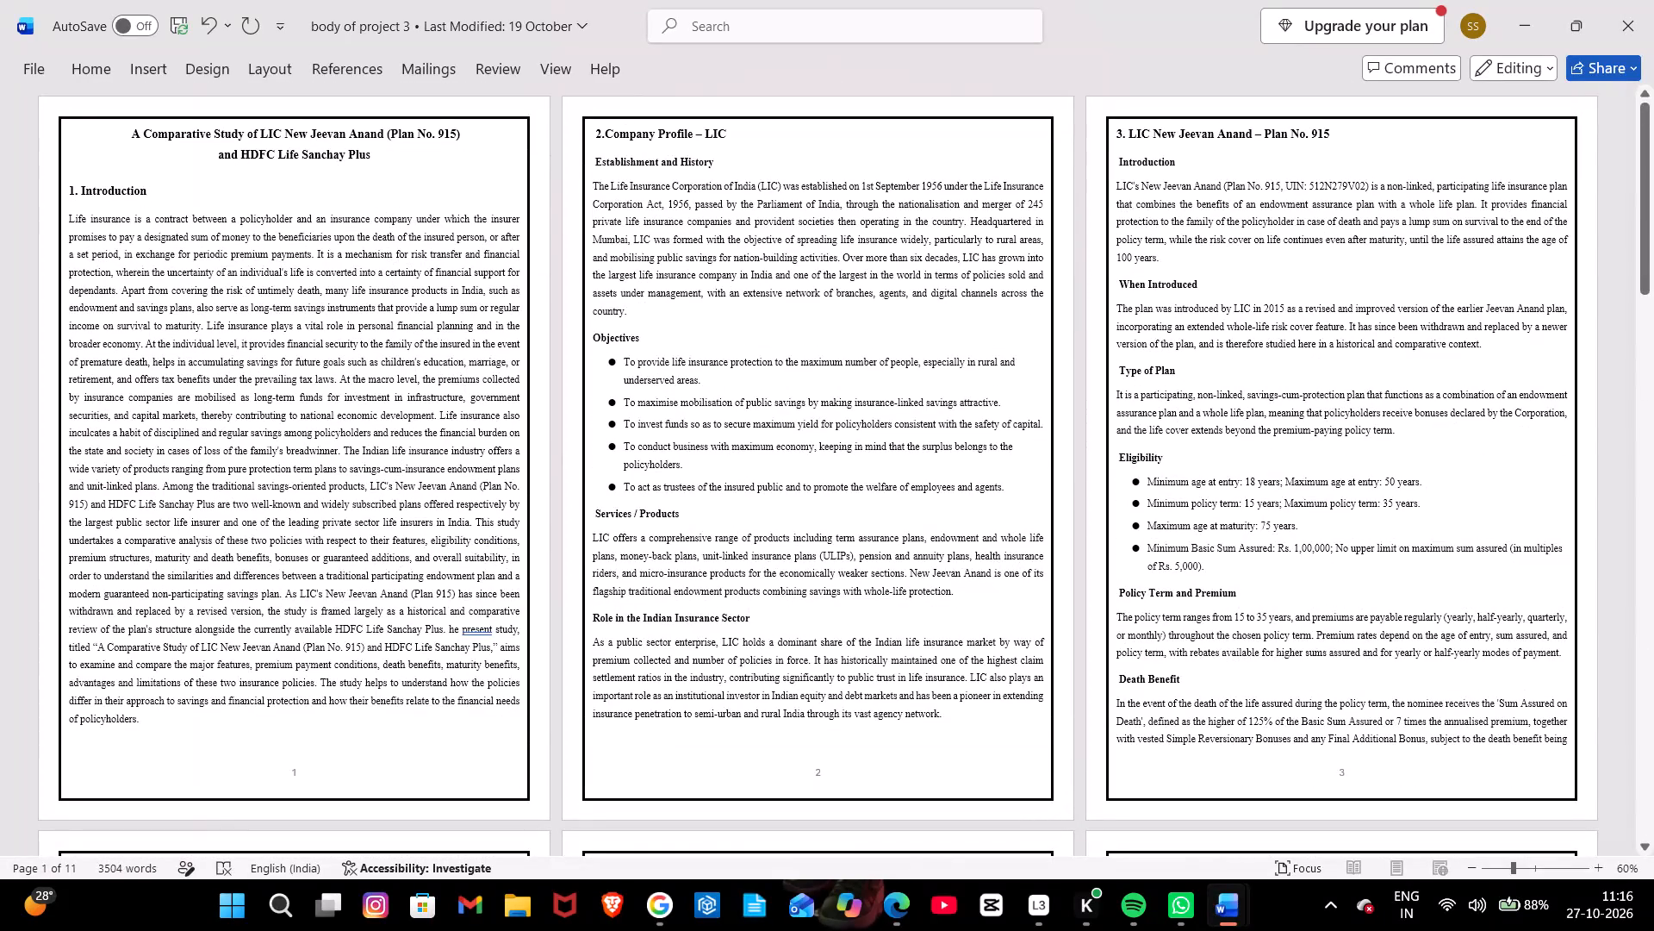
{"action": "scroll", "coordinate": [416, 352], "scroll_direction": "down", "scroll_amount": 3}
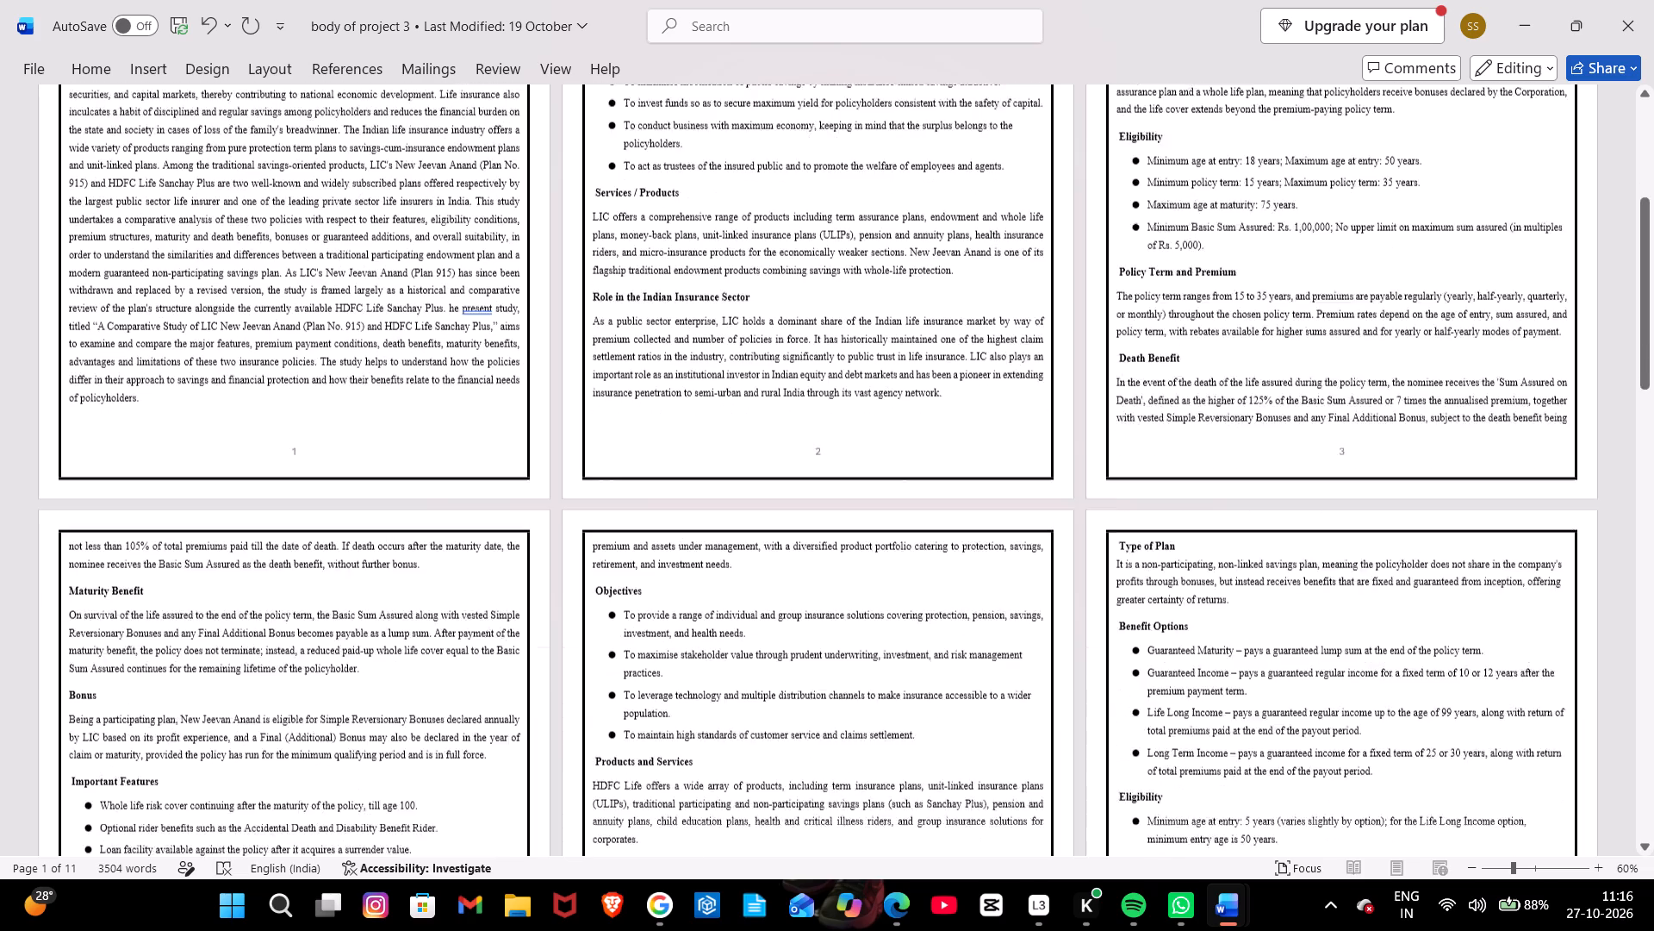
{"action": "scroll", "coordinate": [416, 352], "scroll_direction": "down", "scroll_amount": 5}
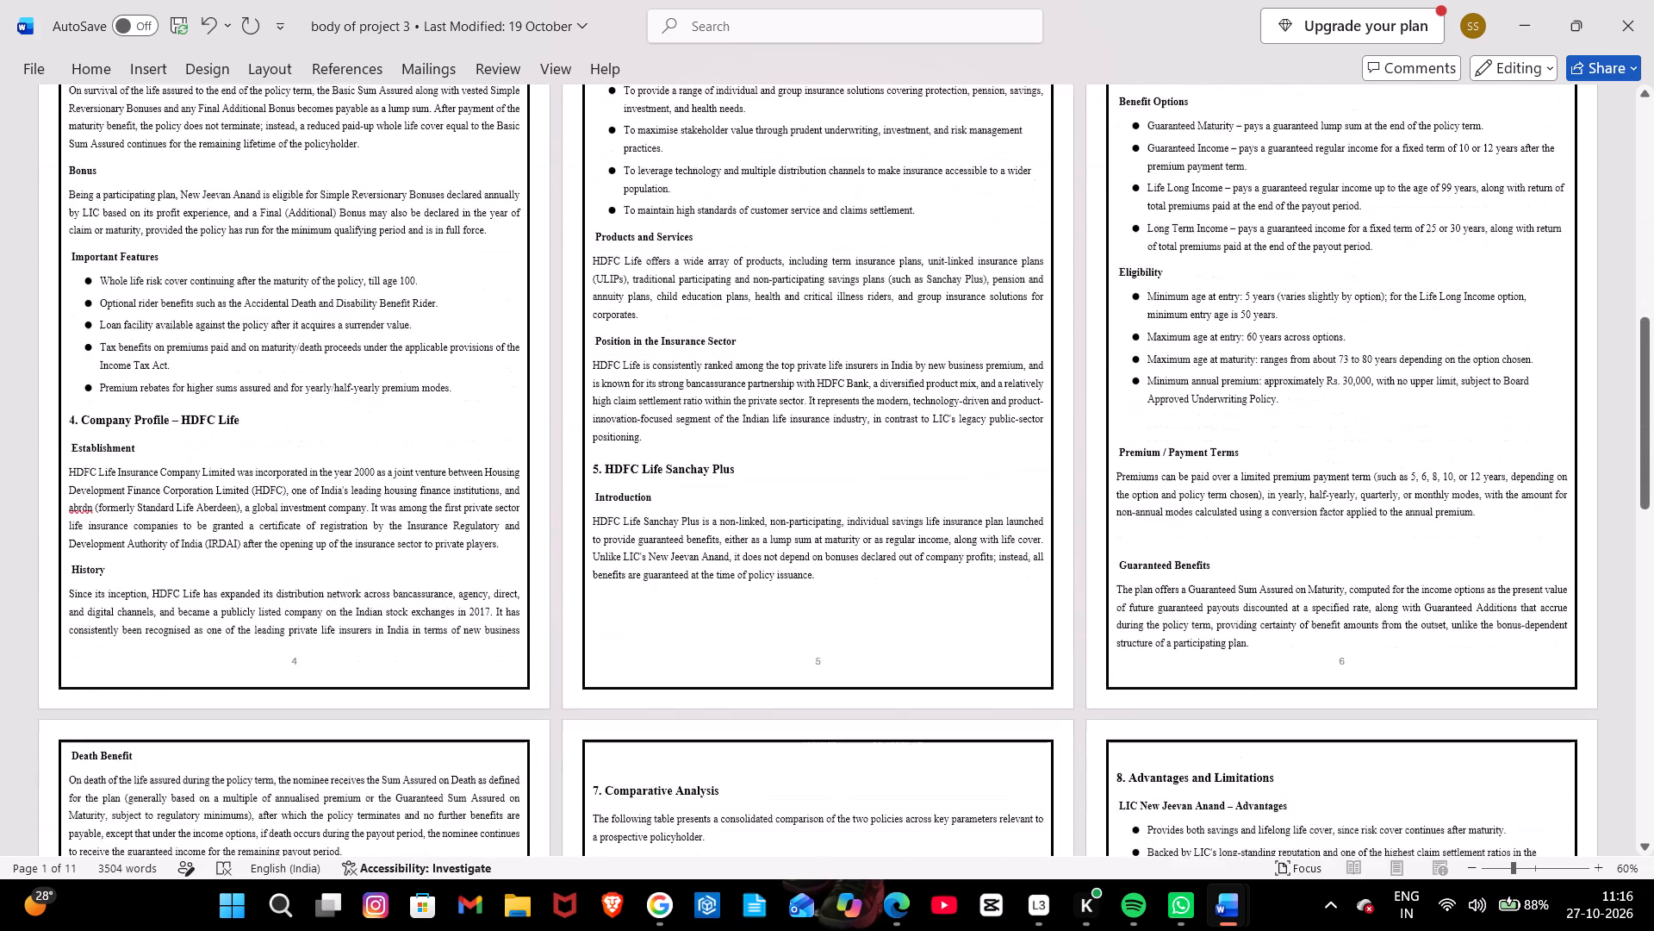
{"action": "scroll", "coordinate": [416, 352], "scroll_direction": "down", "scroll_amount": 2}
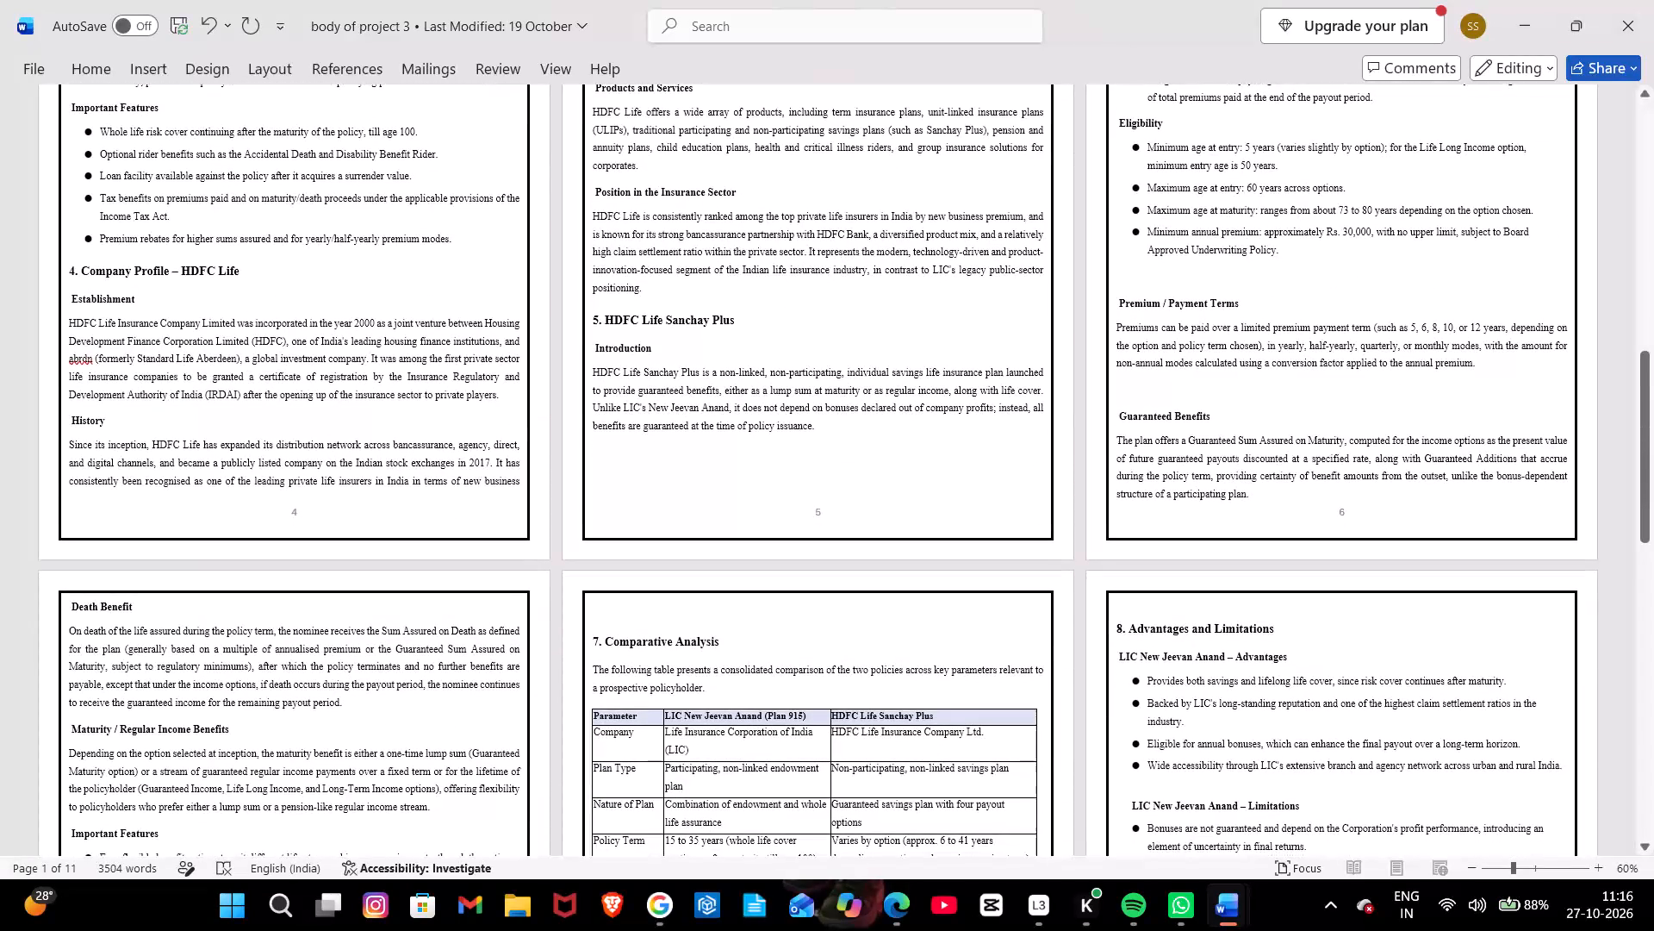
{"action": "scroll", "coordinate": [416, 352], "scroll_direction": "down", "scroll_amount": 7}
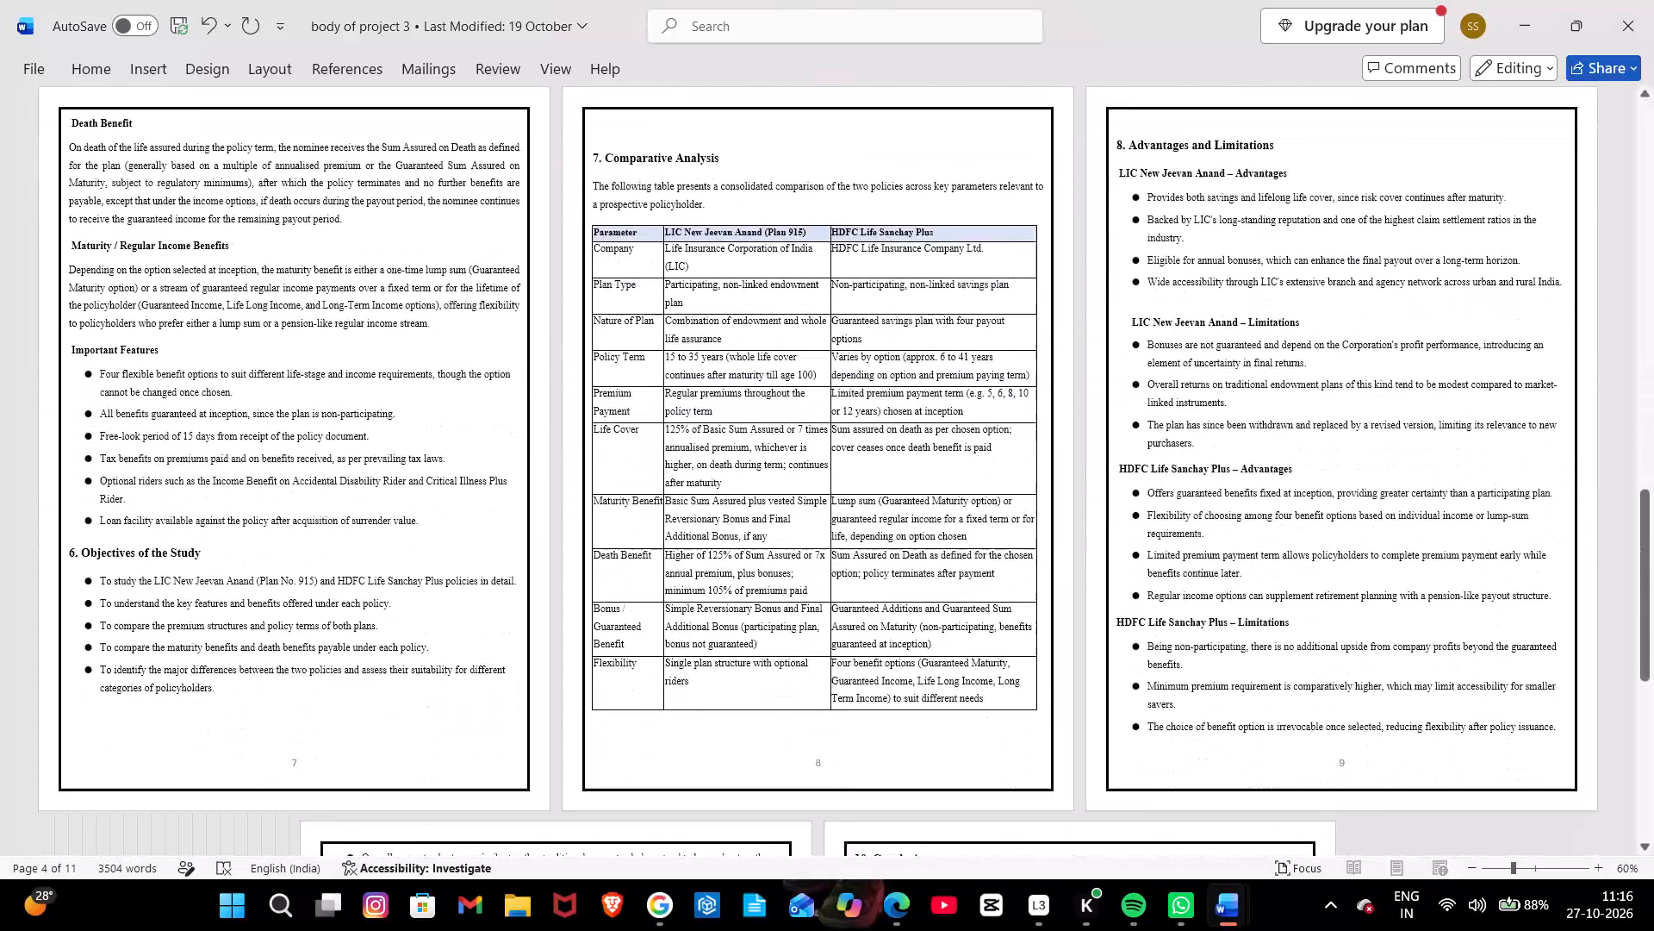
{"action": "scroll", "coordinate": [416, 352], "scroll_direction": "down", "scroll_amount": 8}
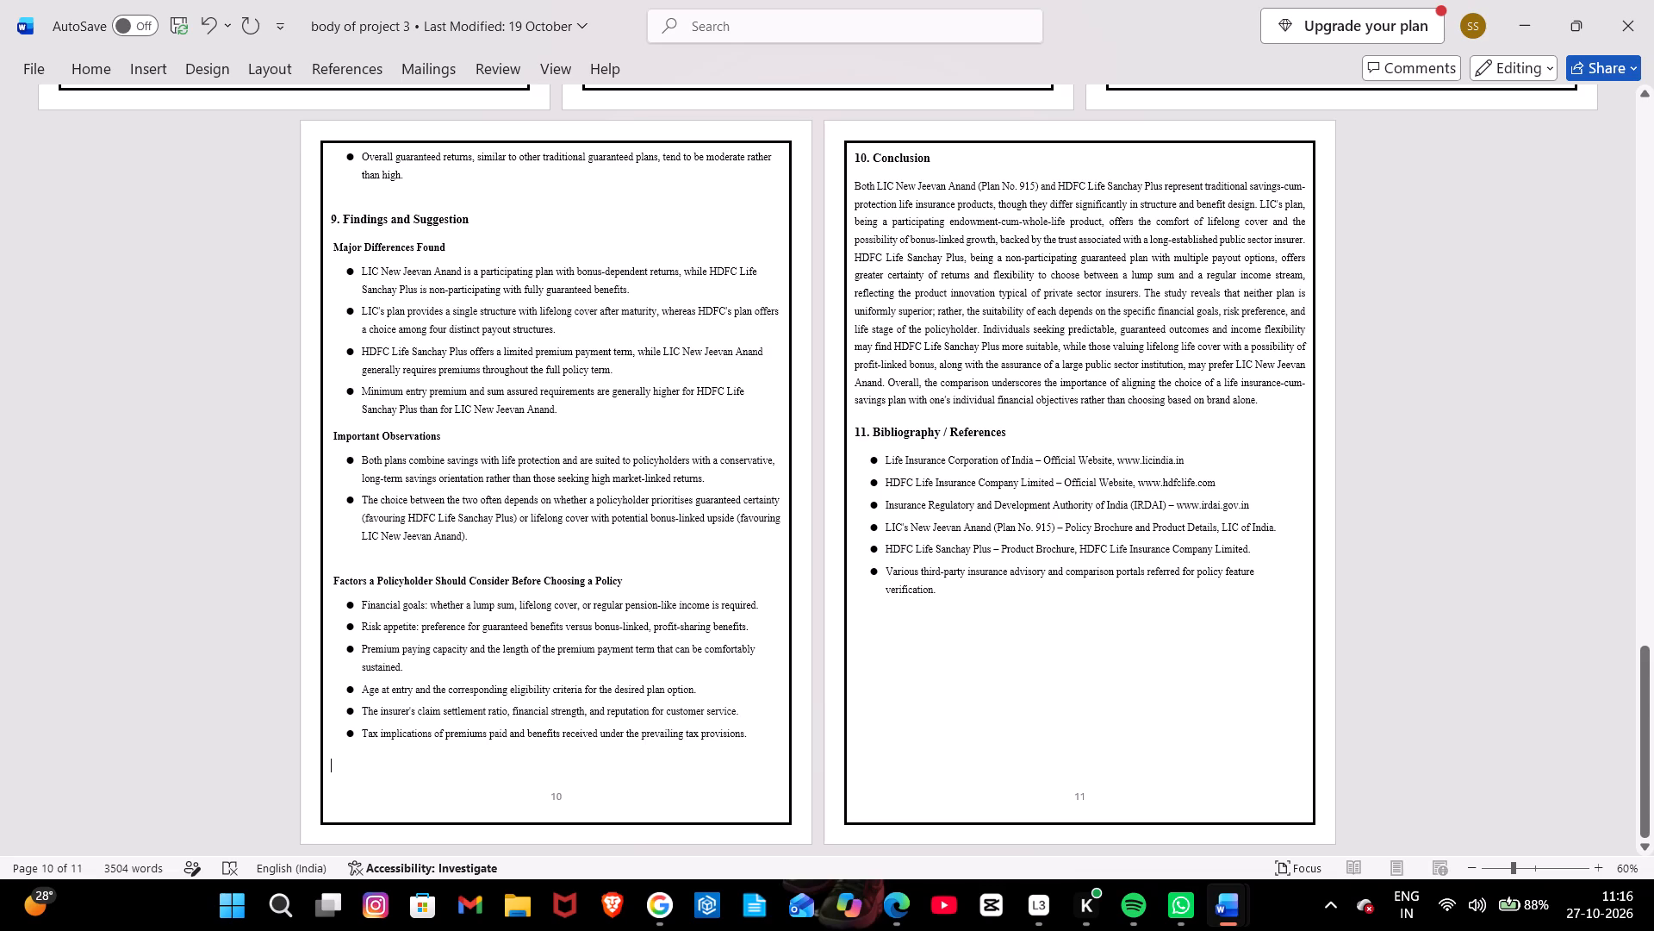
{"action": "scroll", "coordinate": [765, 465], "scroll_direction": "up", "scroll_amount": 3}
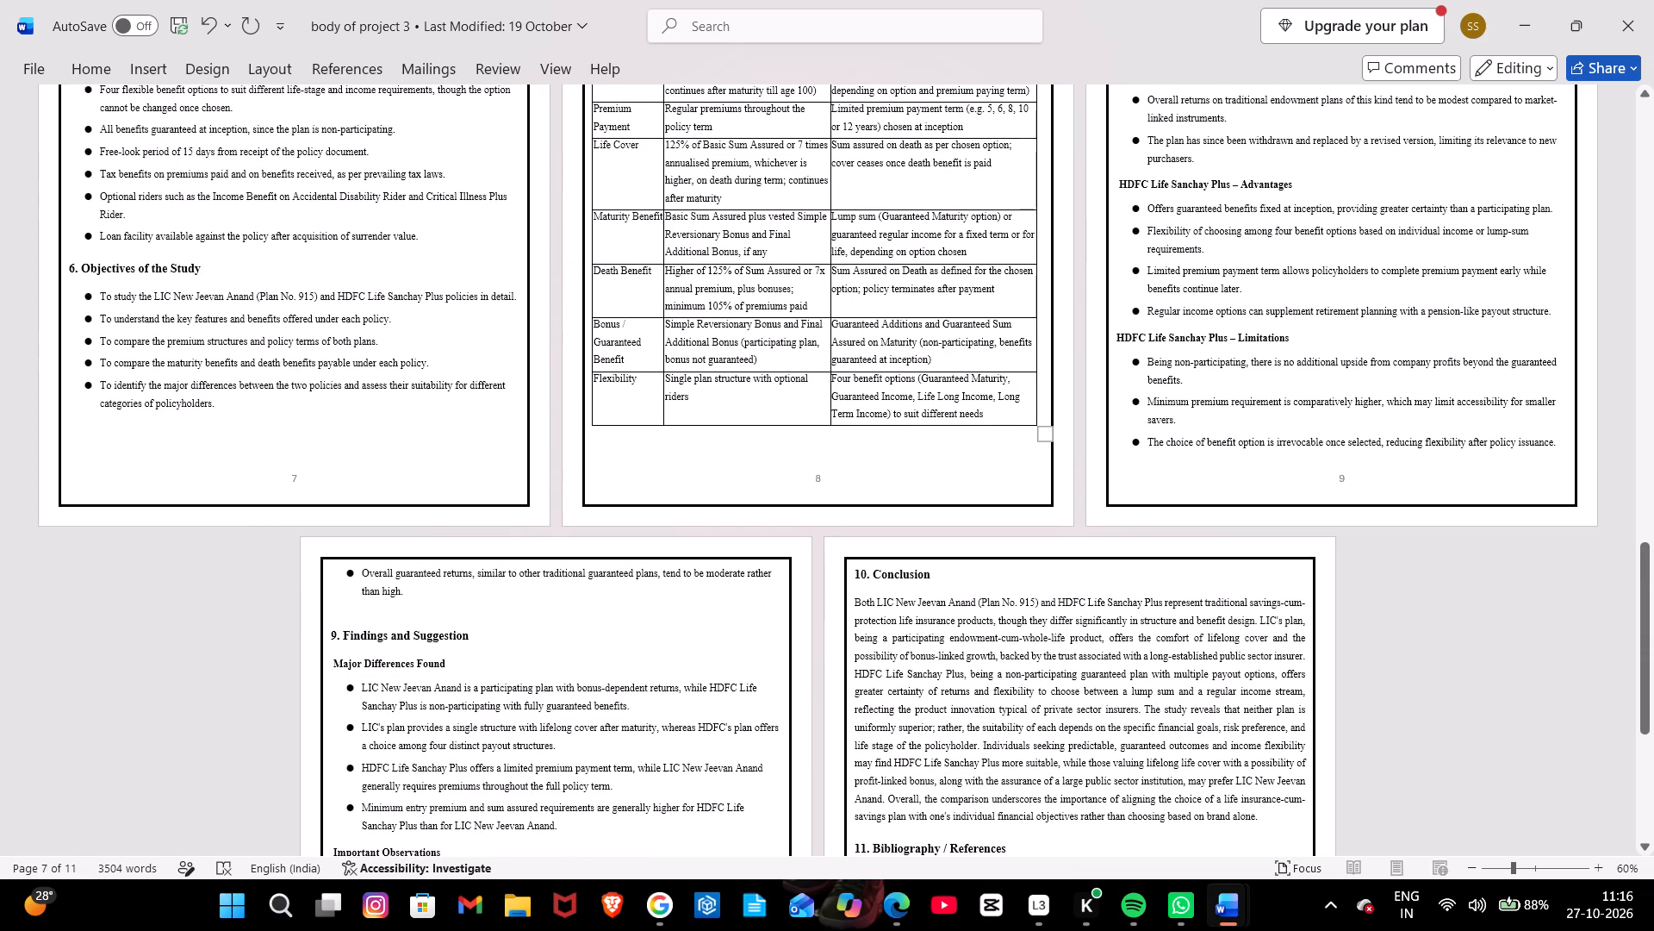
Open the print preview of the document and examine its pages, including the Comparative Analysis table page.
{"action": "left_click", "coordinate": [36, 71]}
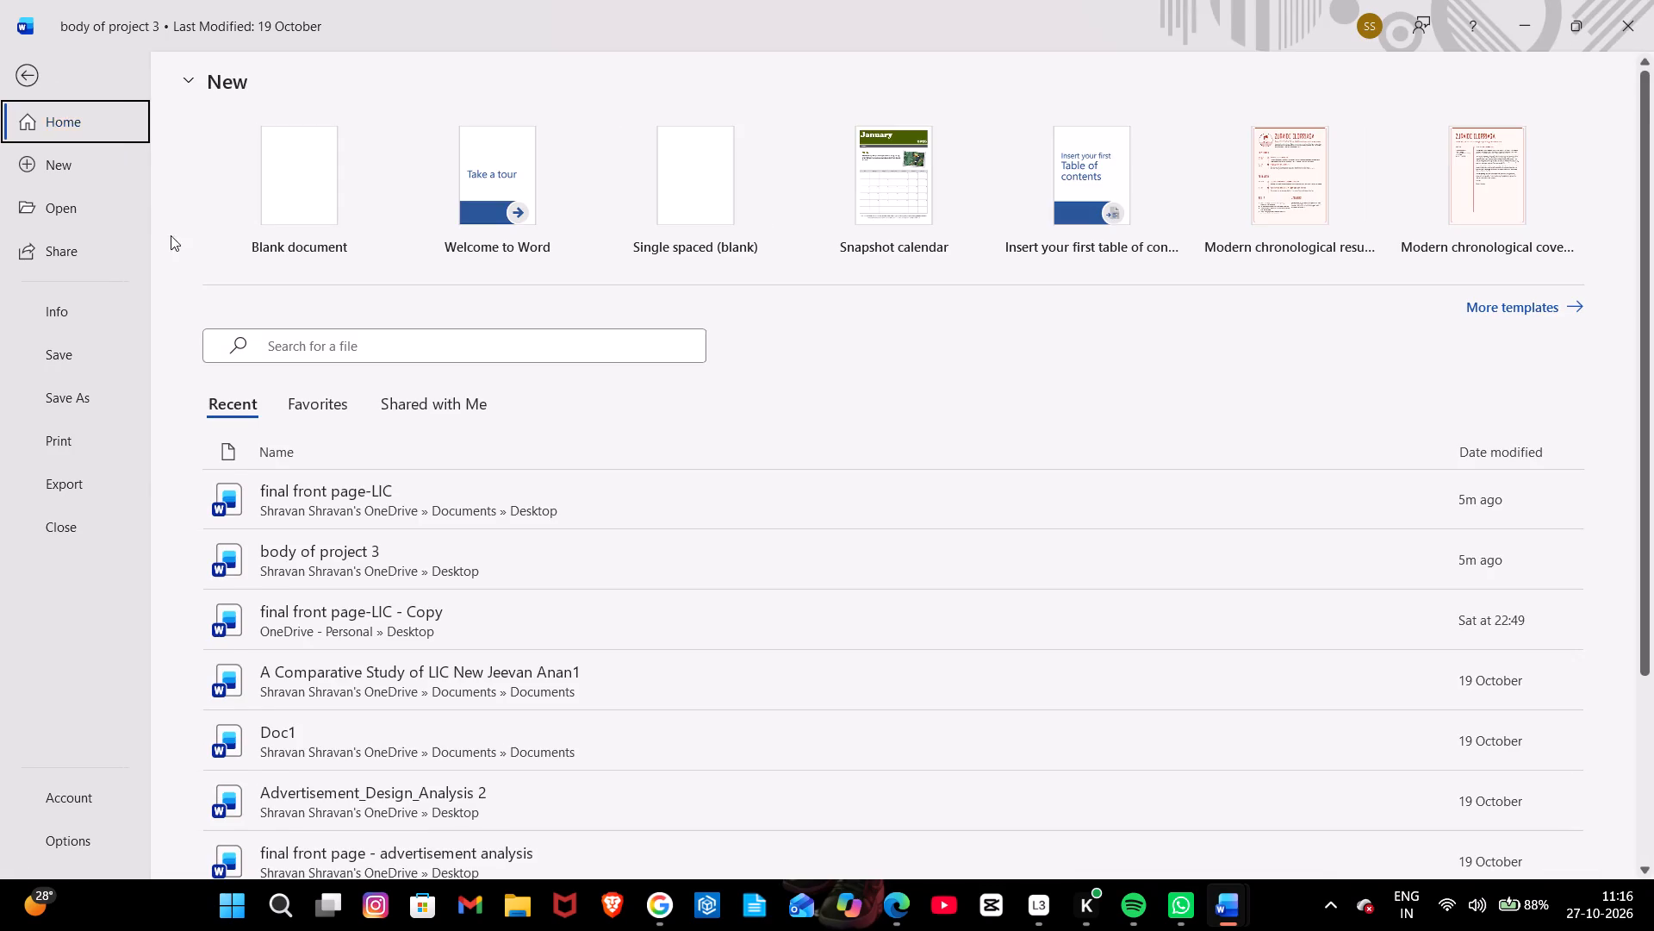
{"action": "left_click", "coordinate": [65, 434]}
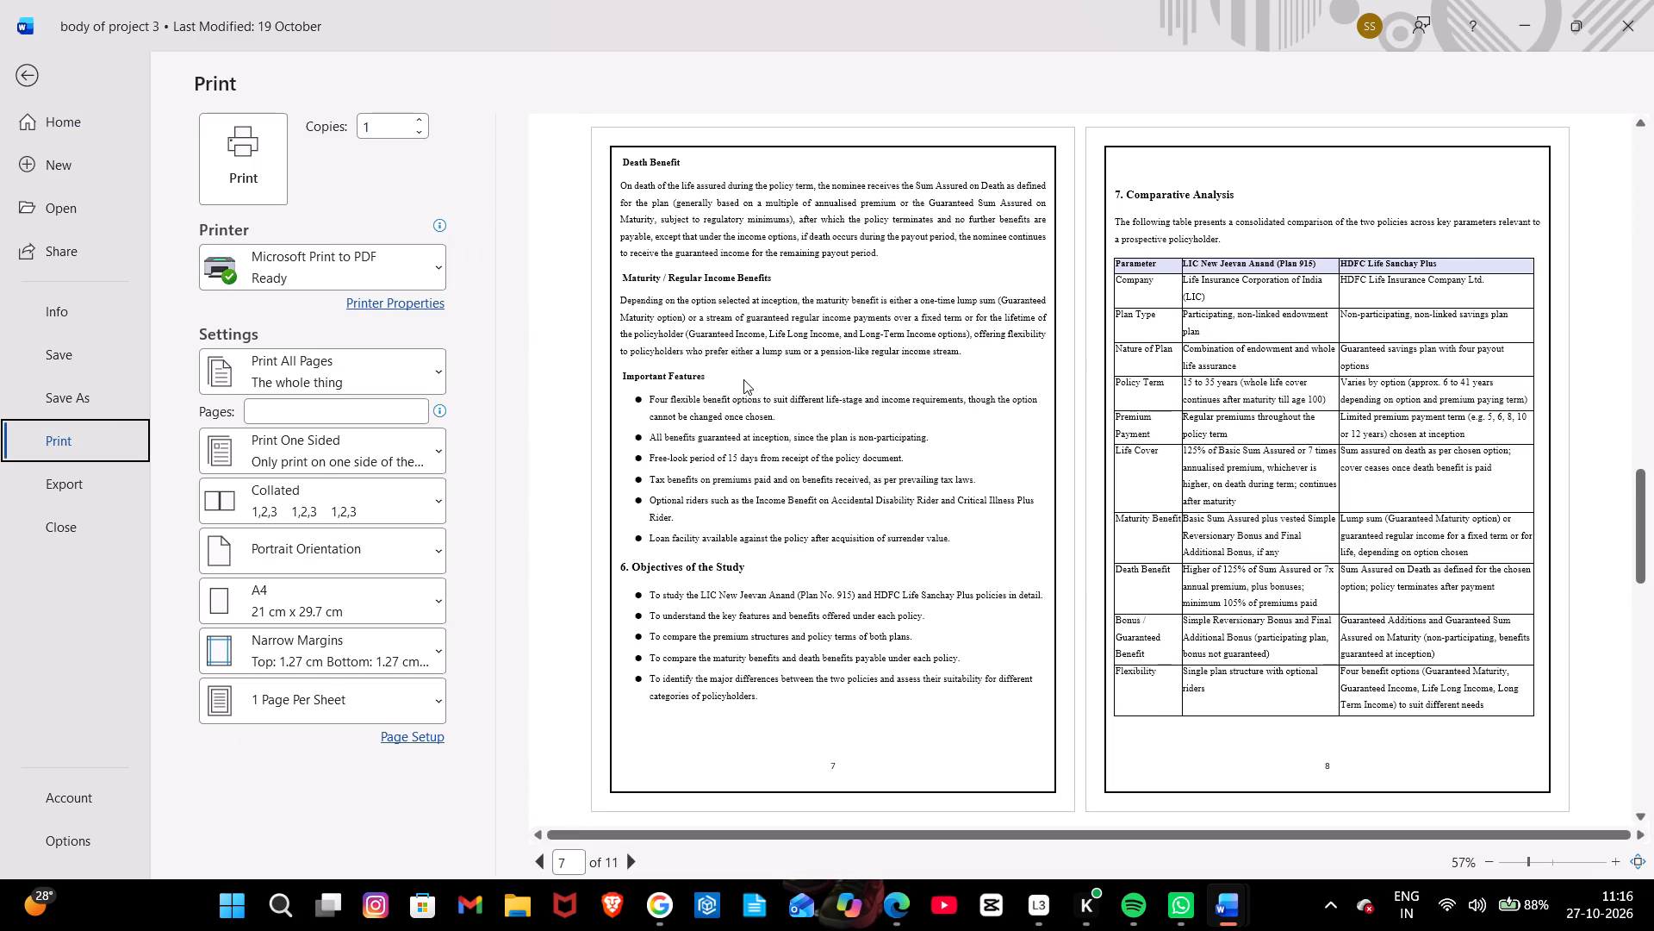
{"action": "scroll", "coordinate": [743, 379], "scroll_direction": "up", "scroll_amount": 11}
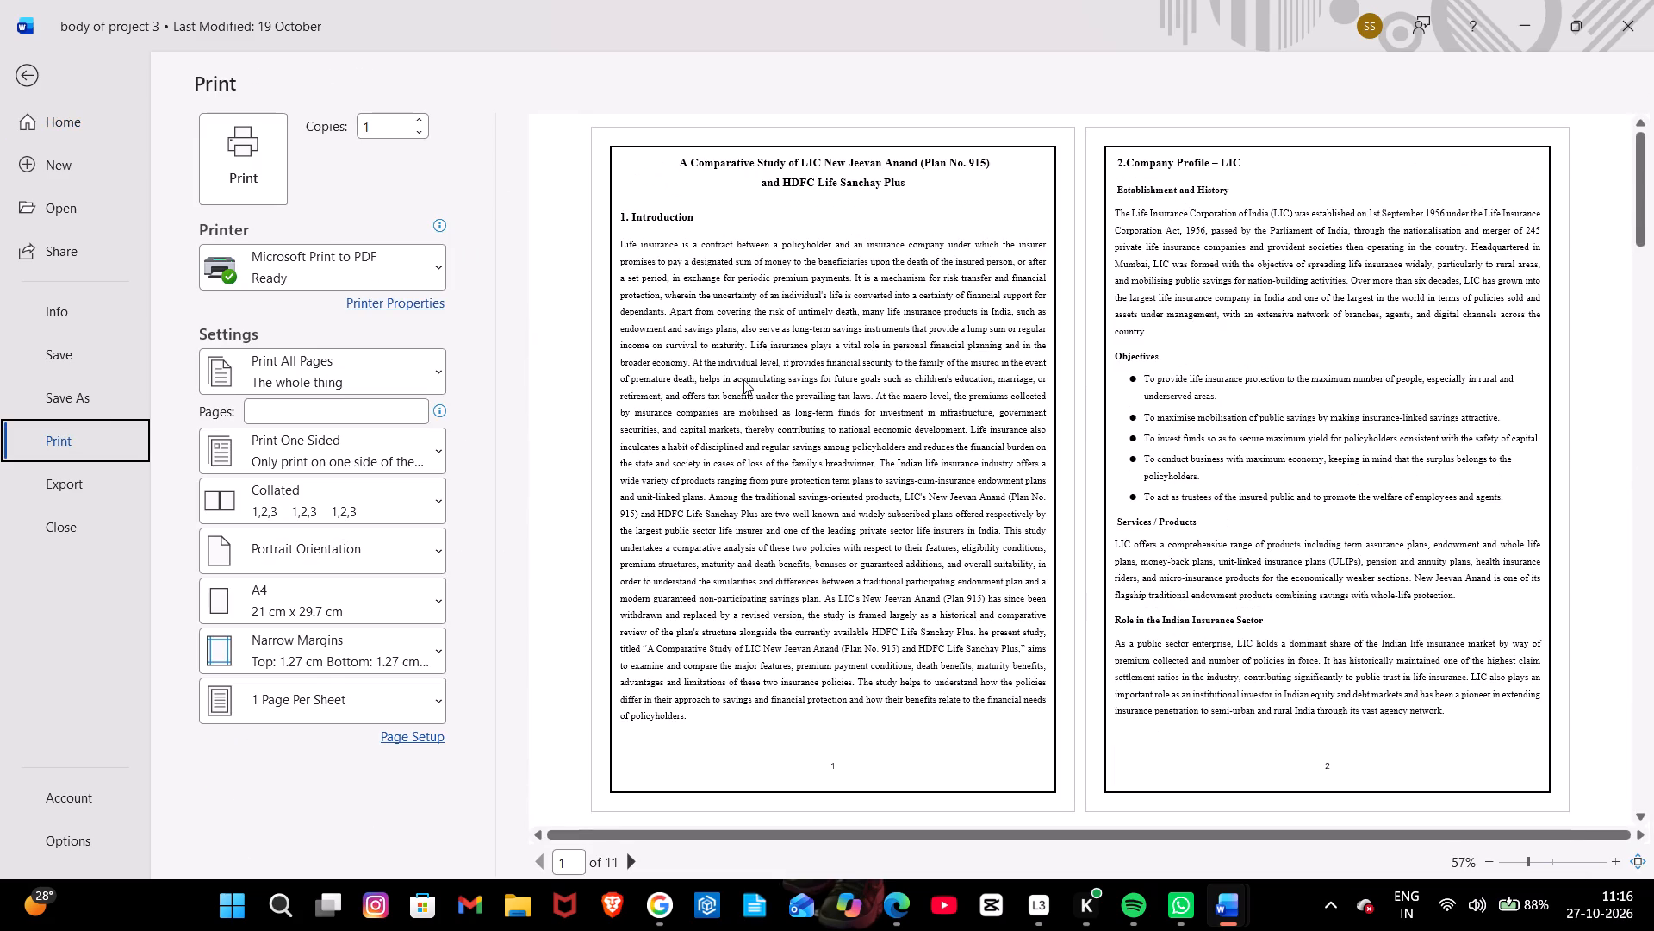
{"action": "scroll", "coordinate": [743, 379], "scroll_direction": "down", "scroll_amount": 1}
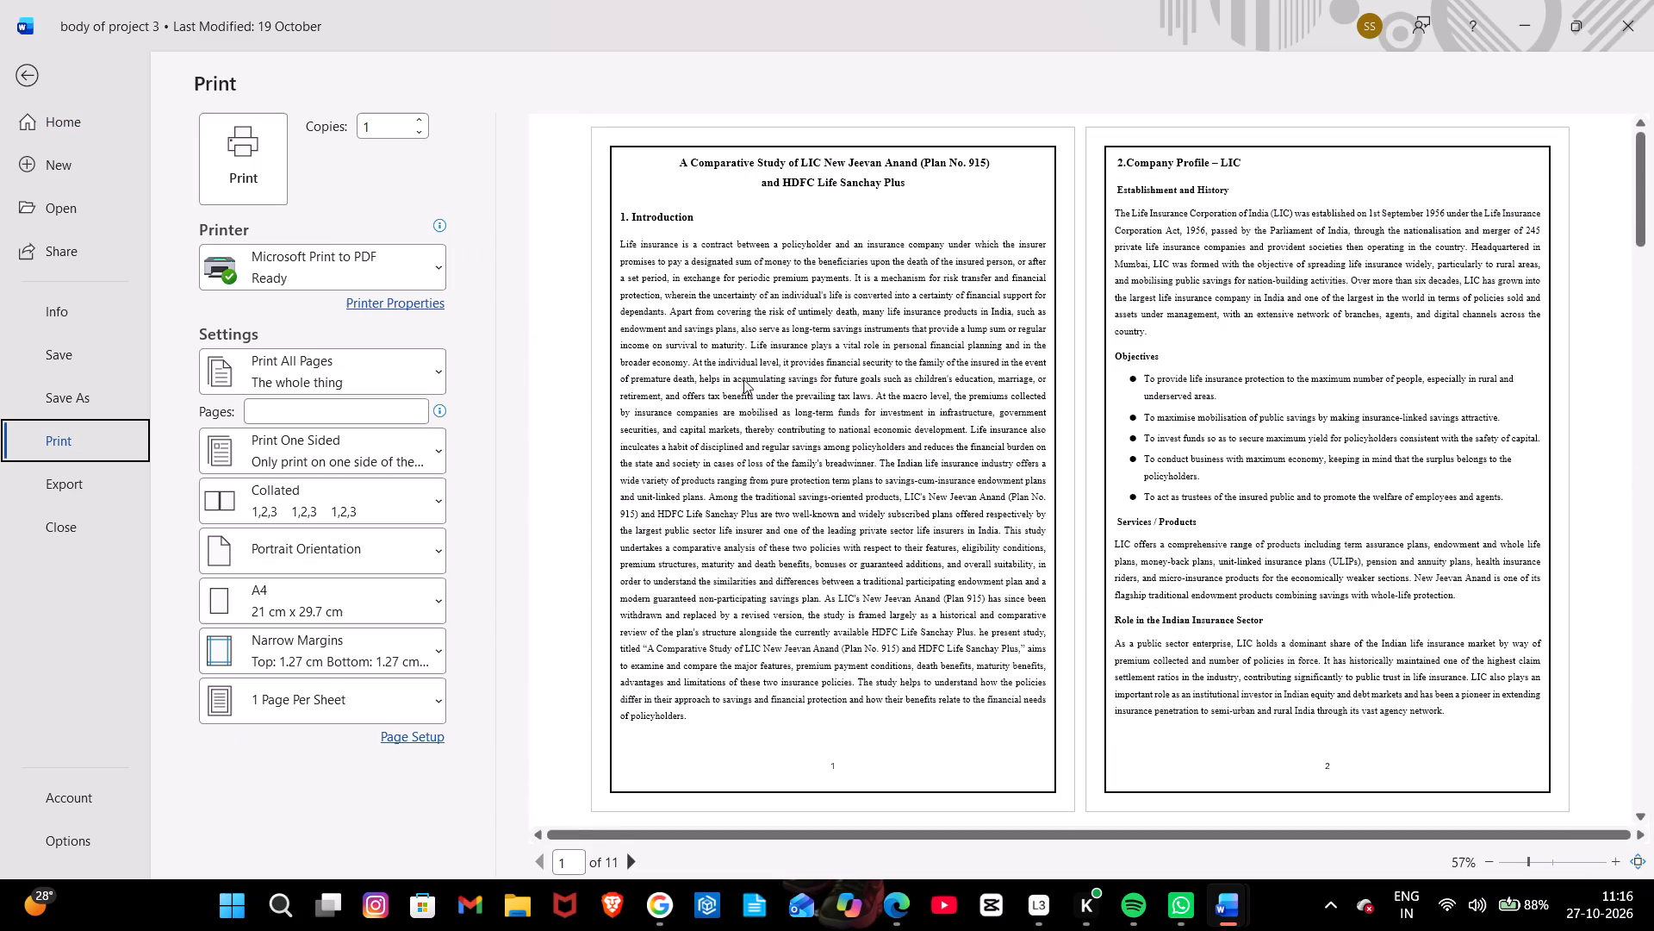
{"action": "scroll", "coordinate": [743, 379], "scroll_direction": "down", "scroll_amount": 1}
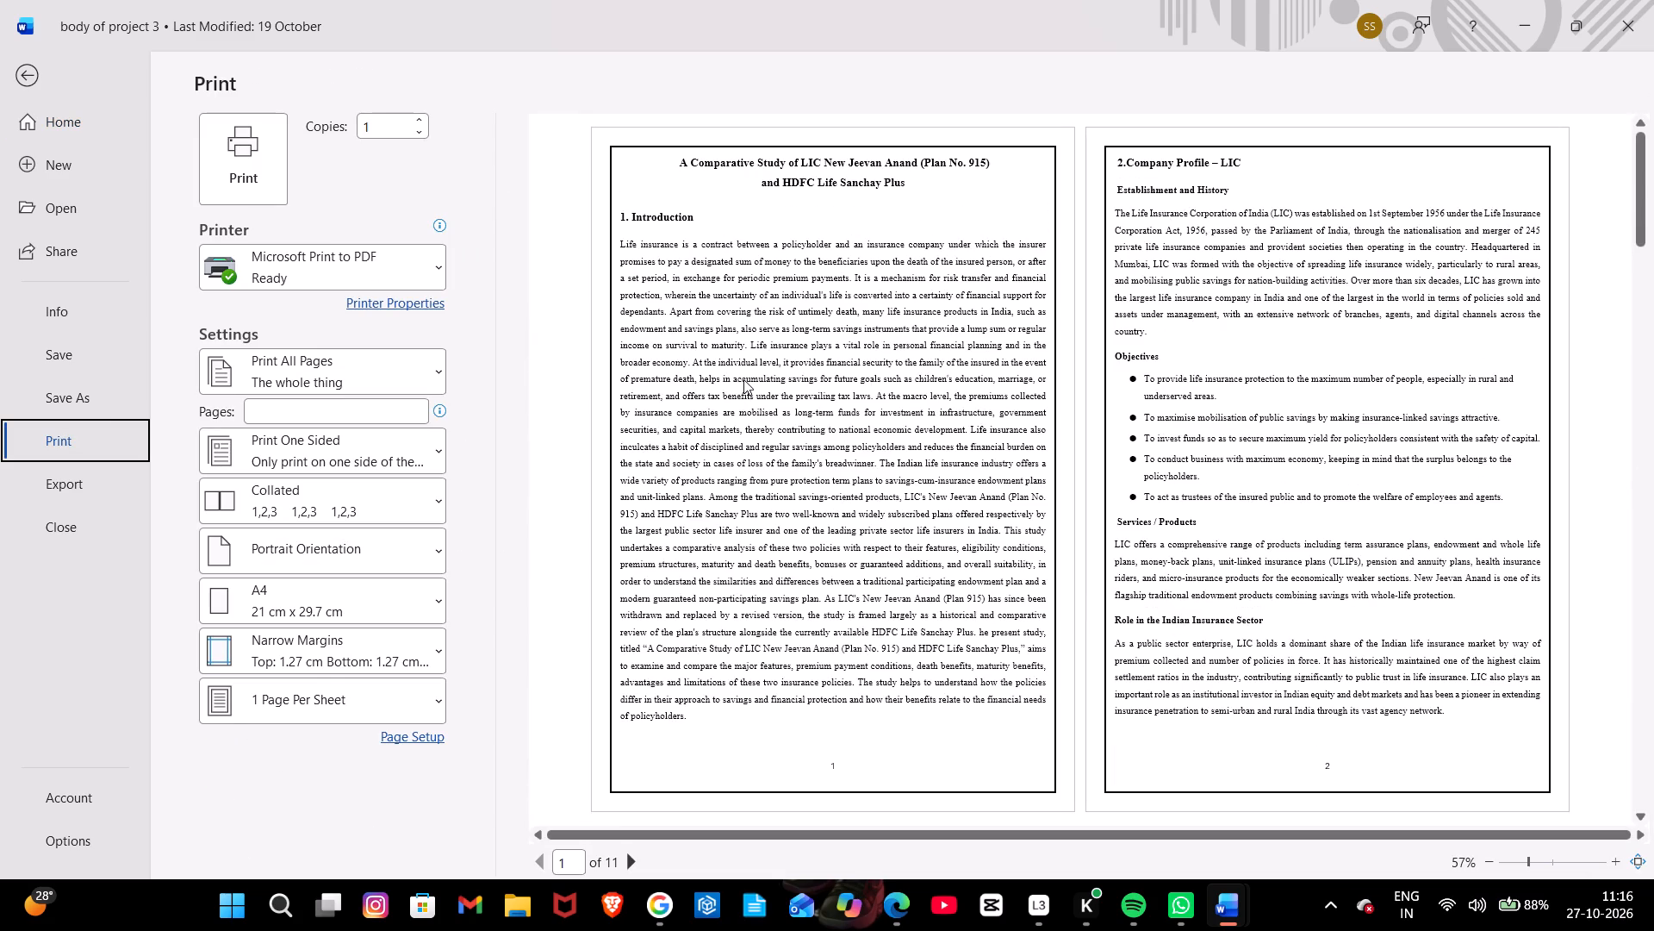
{"action": "scroll", "coordinate": [743, 379], "scroll_direction": "down", "scroll_amount": 1}
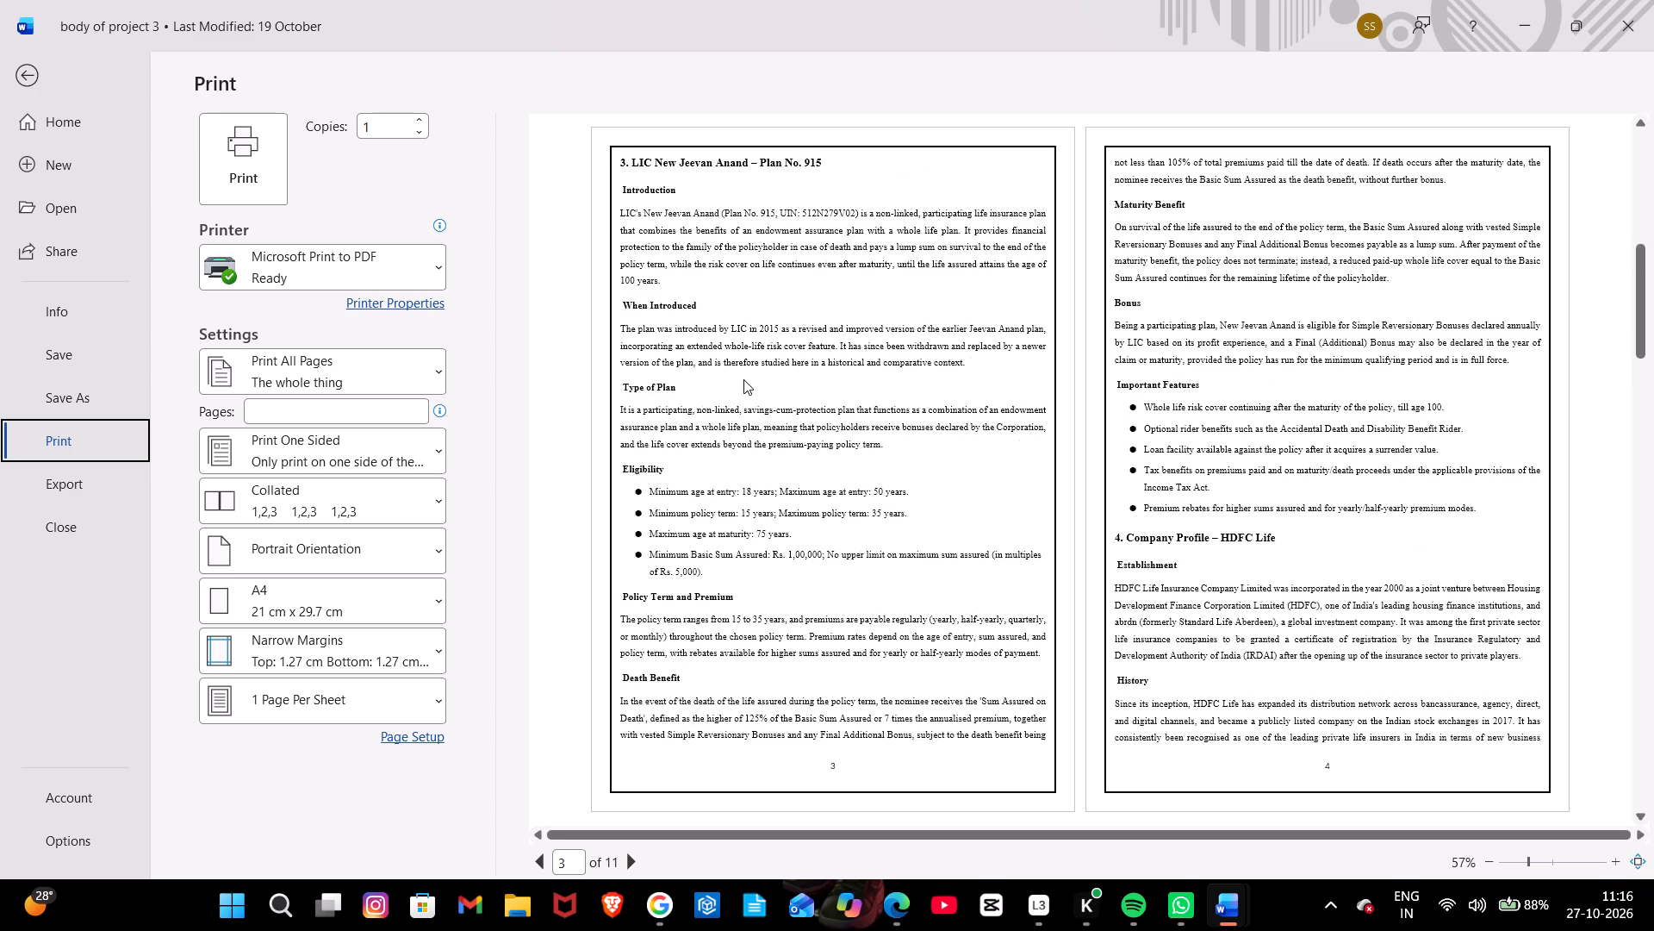
{"action": "scroll", "coordinate": [743, 379], "scroll_direction": "down", "scroll_amount": 1}
{"action": "scroll", "coordinate": [743, 379], "scroll_direction": "up", "scroll_amount": 1}
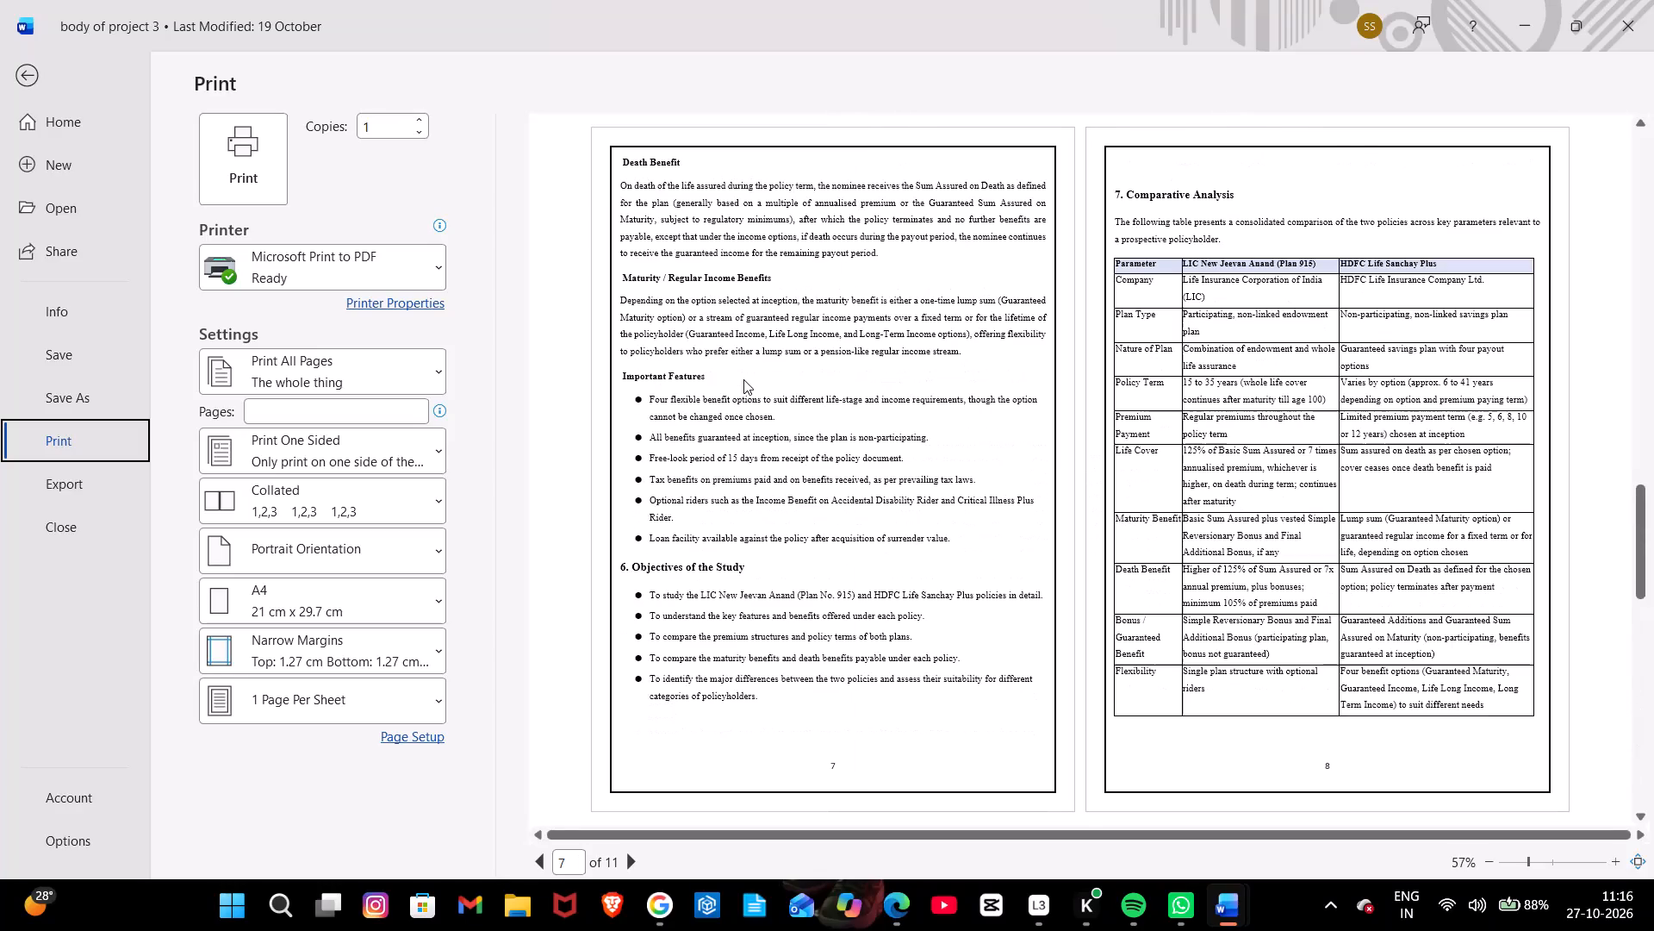
{"action": "scroll", "coordinate": [743, 379], "scroll_direction": "up", "scroll_amount": 3}
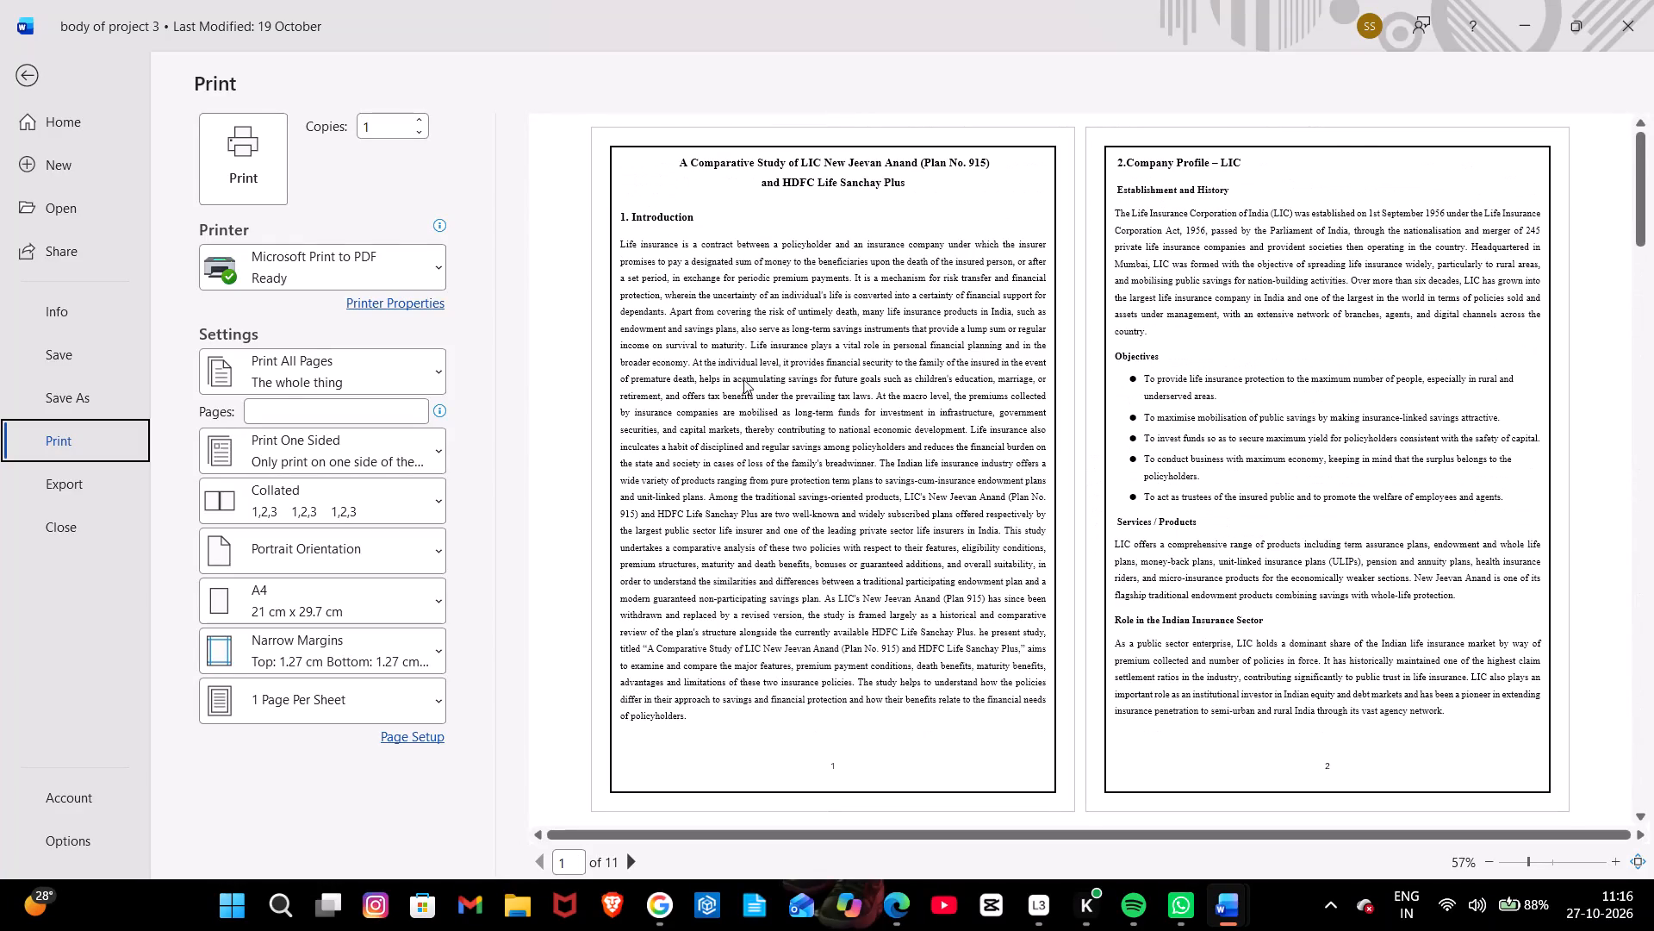
{"action": "scroll", "coordinate": [743, 379], "scroll_direction": "up", "scroll_amount": 5}
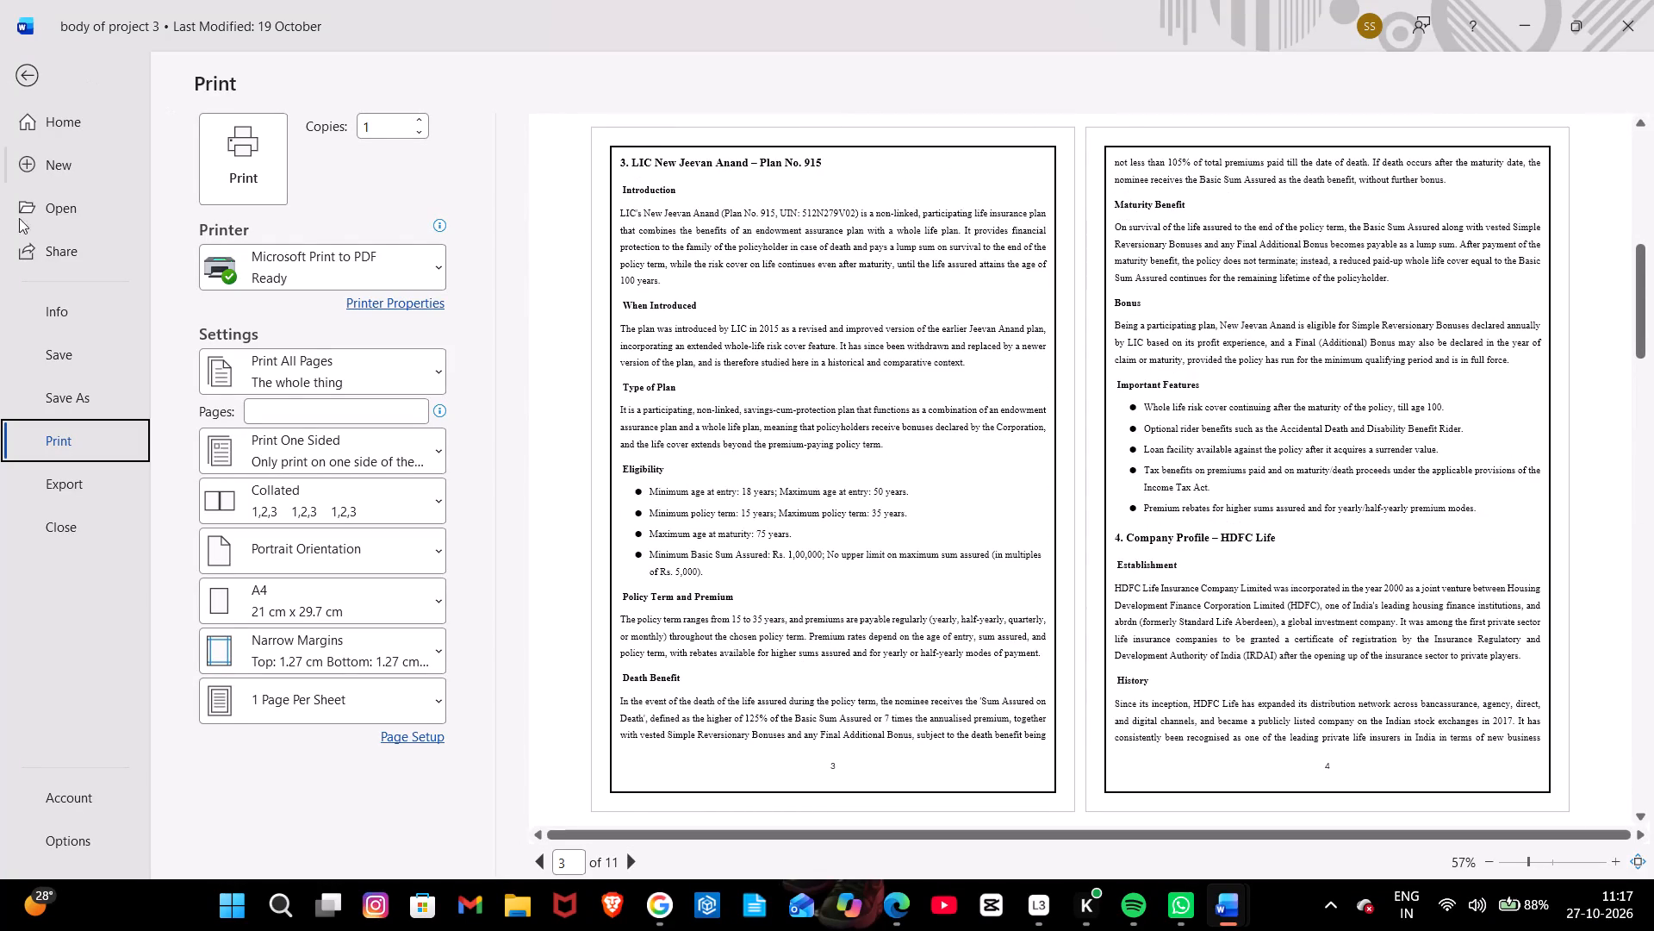
Print the report to a PDF file named "body lic" on the Desktop.
{"action": "left_click", "coordinate": [227, 174]}
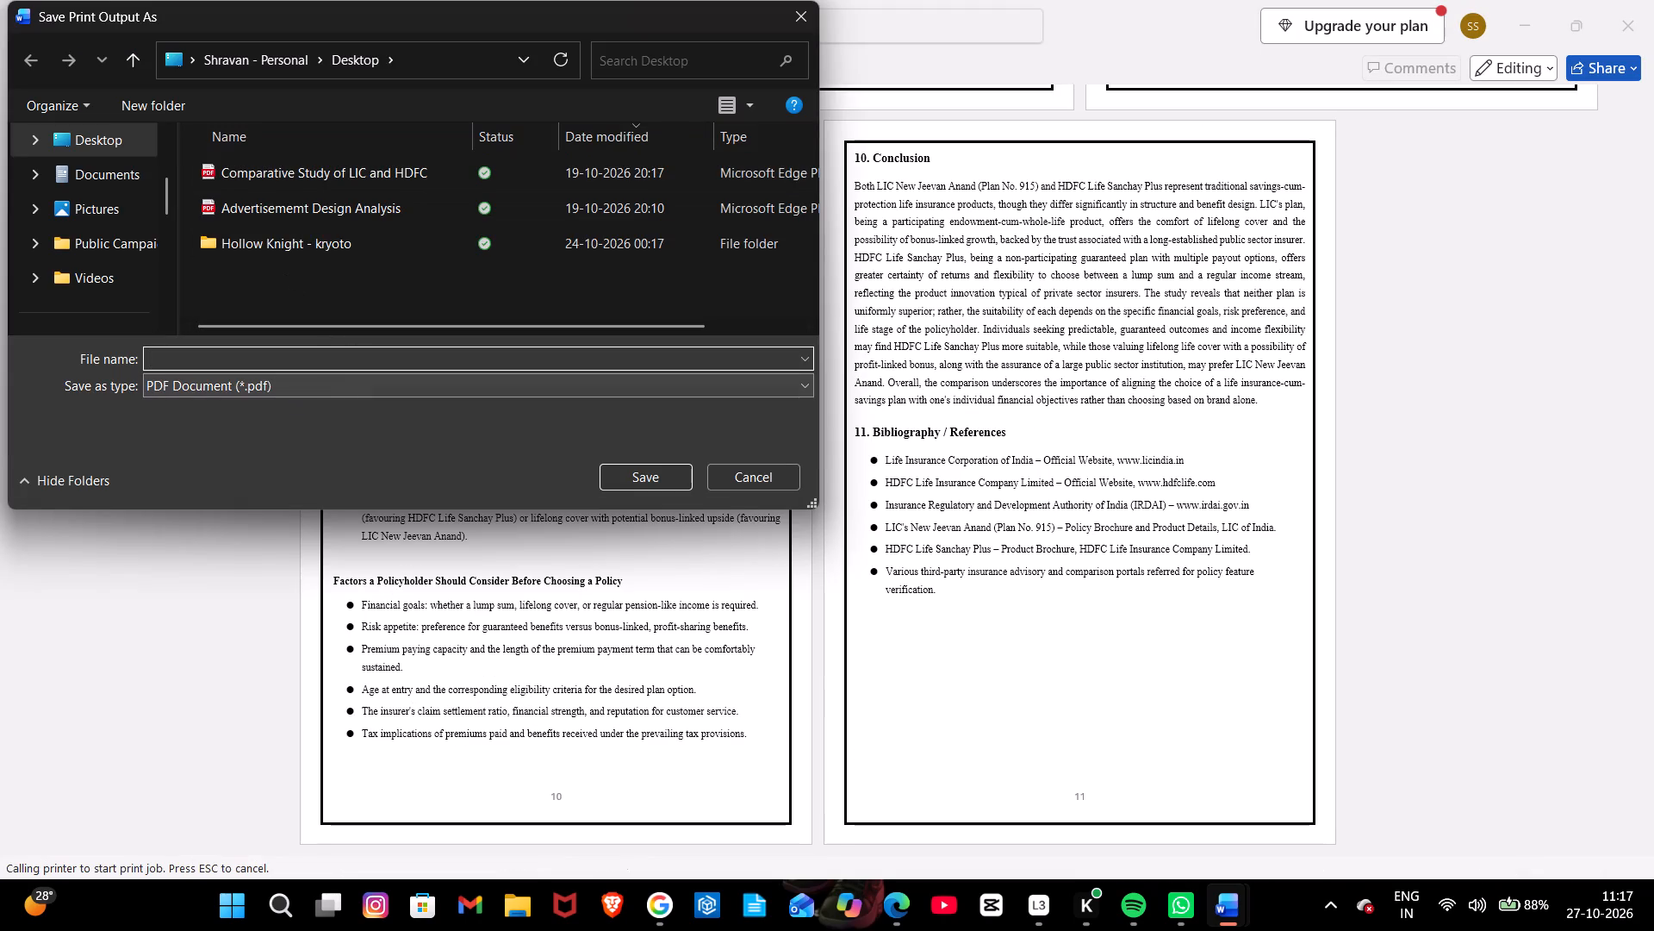
{"action": "left_click", "coordinate": [330, 363]}
{"action": "type", "text": "body lic"}
{"action": "key", "text": "space"}
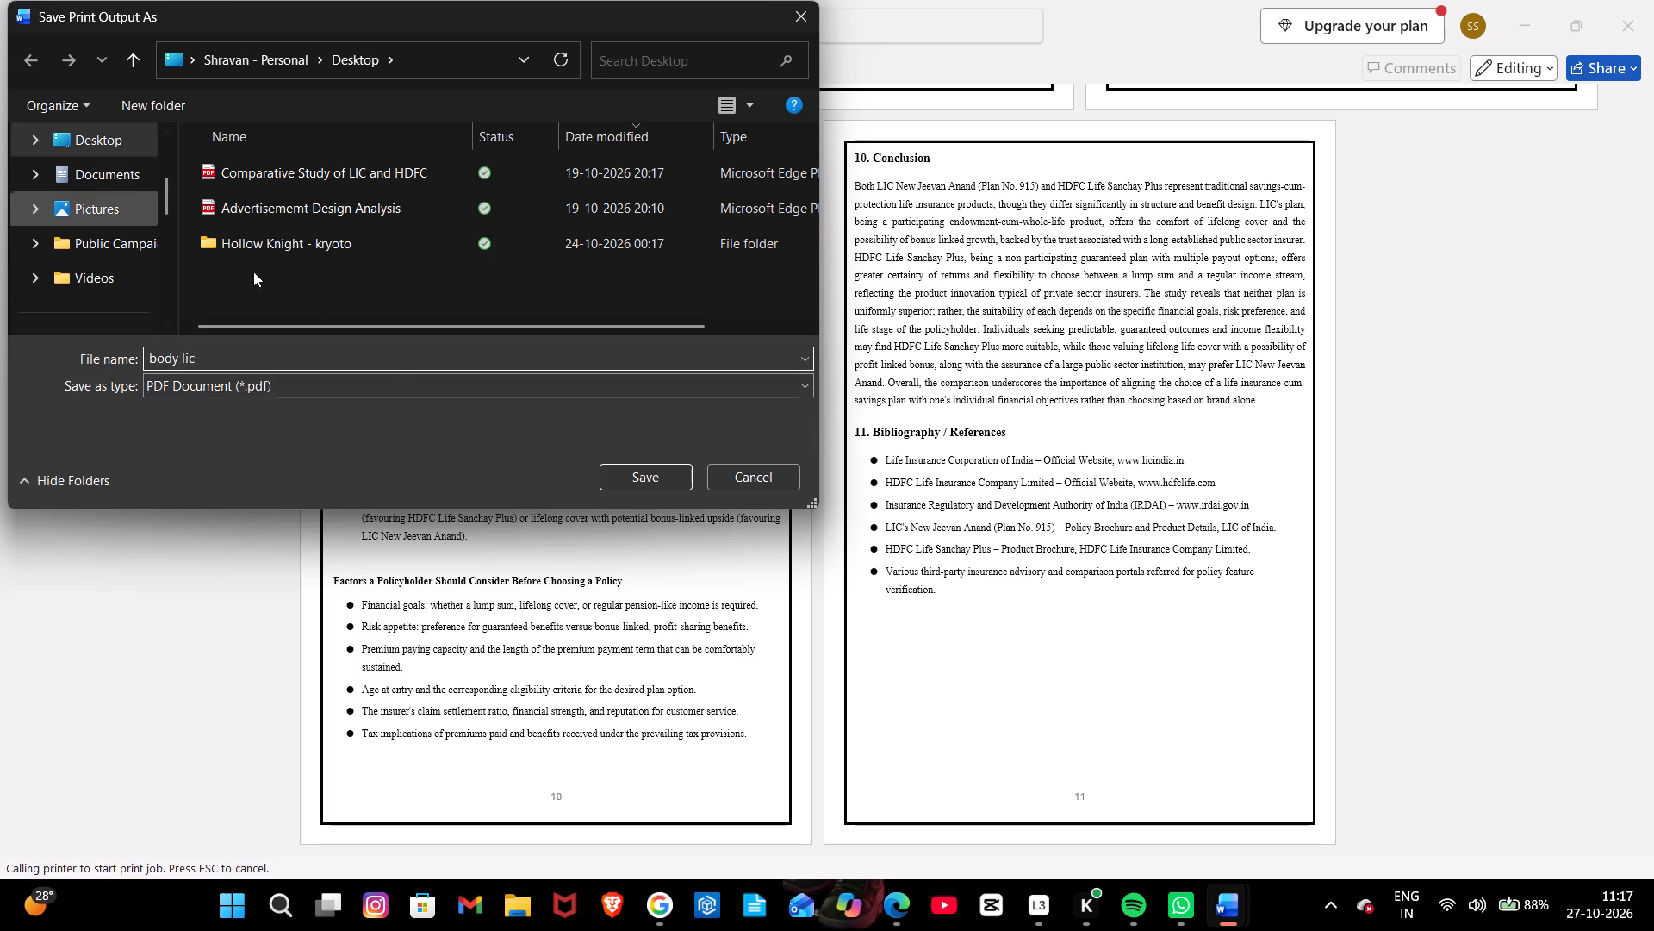
{"action": "left_click", "coordinate": [653, 482]}
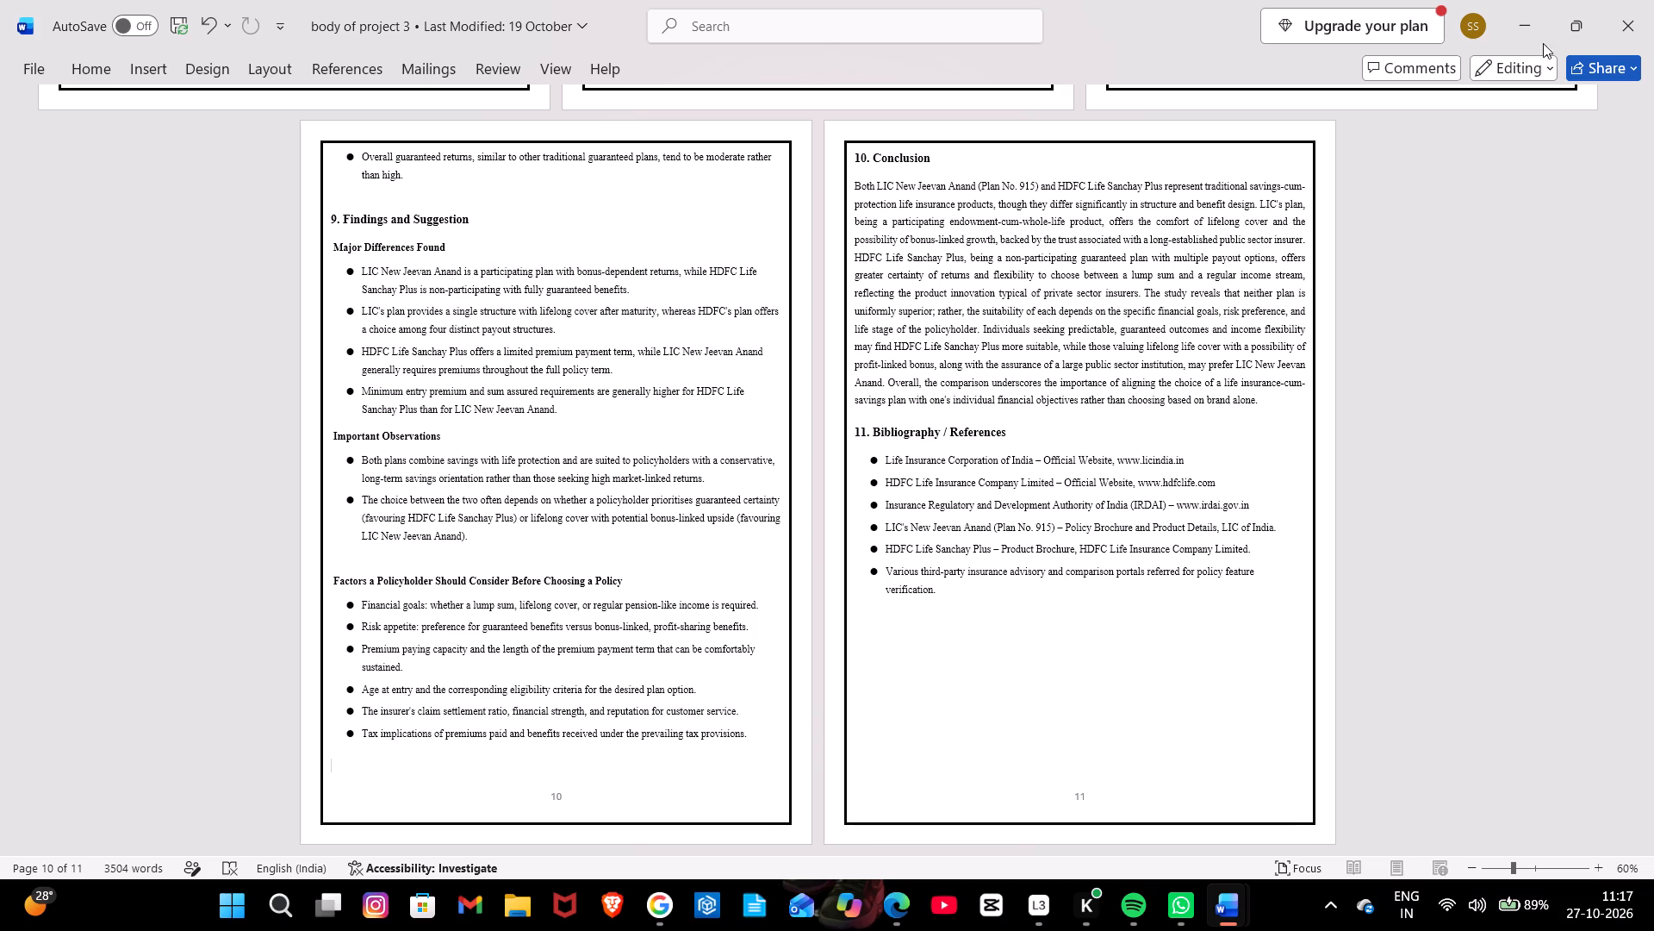
Switch to Google from the desktop, search for "pdf merger", and open the PDF24 Merge PDF page.
{"action": "left_click", "coordinate": [1535, 7]}
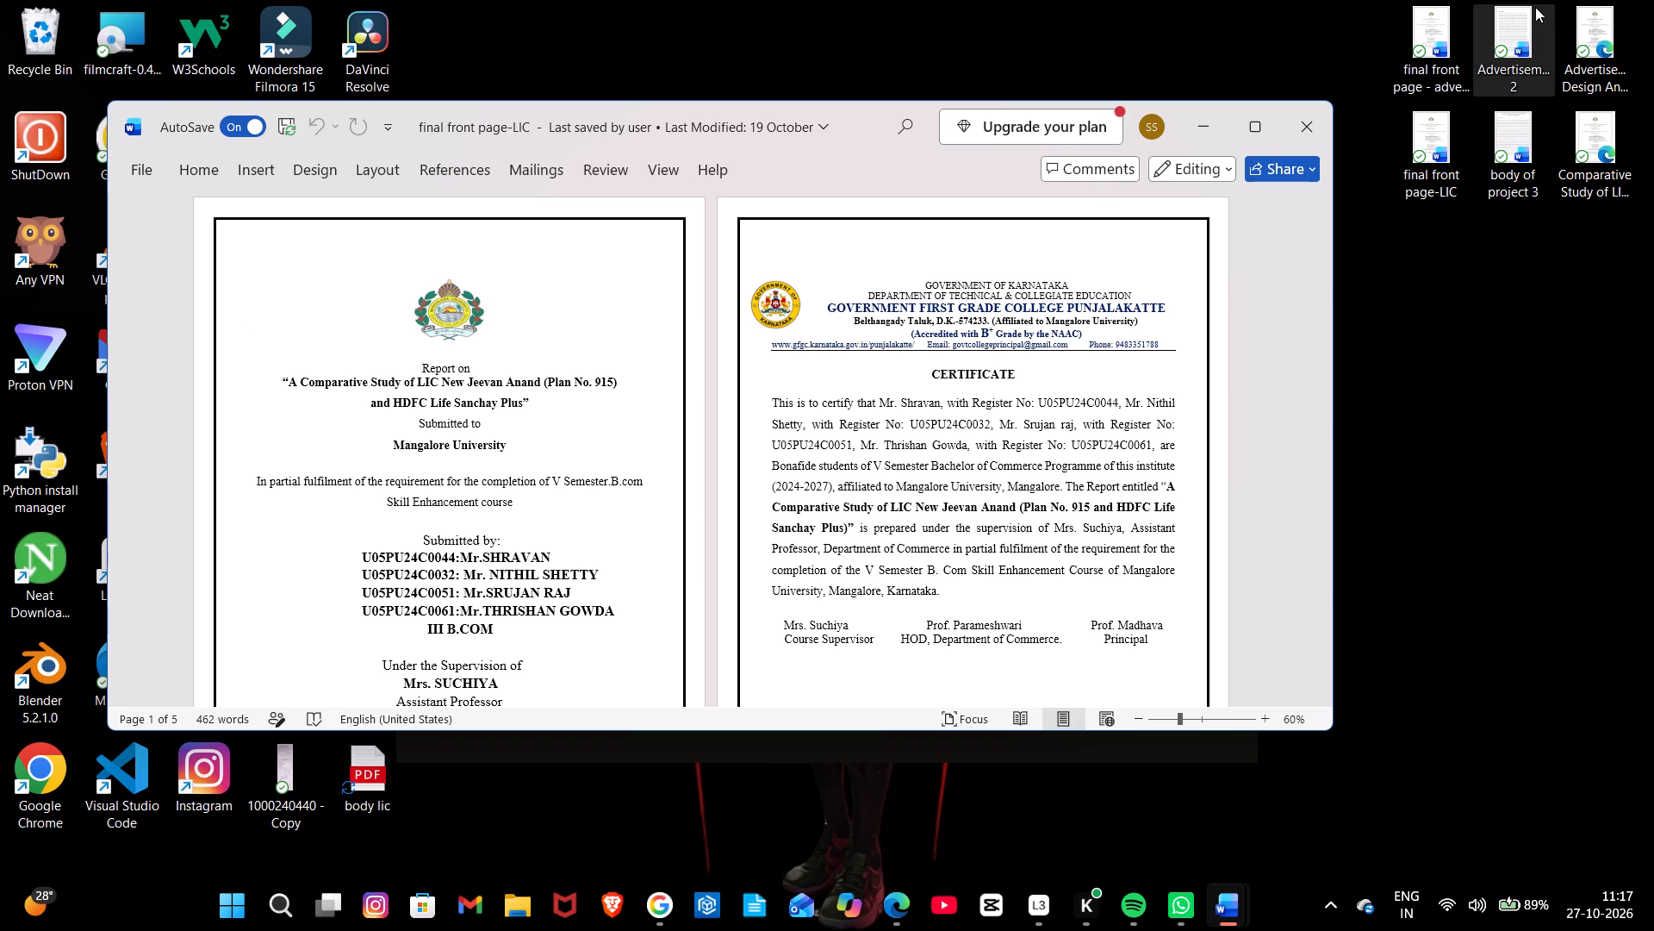
{"action": "left_click", "coordinate": [1576, 357]}
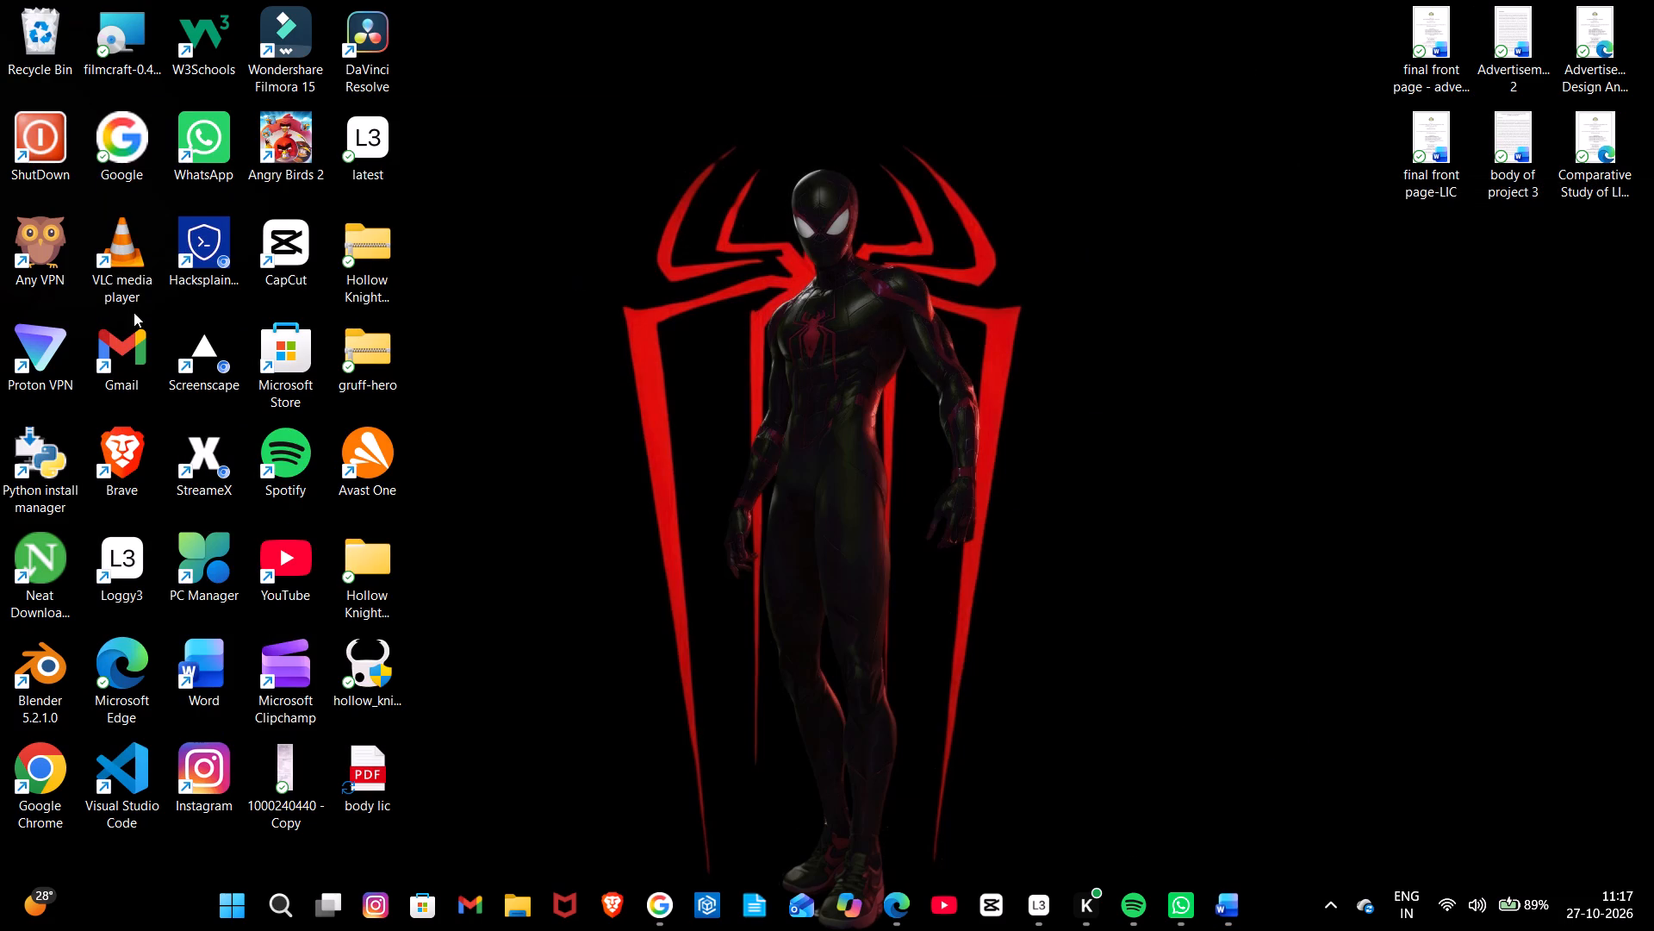
{"action": "triple_click", "coordinate": [129, 154]}
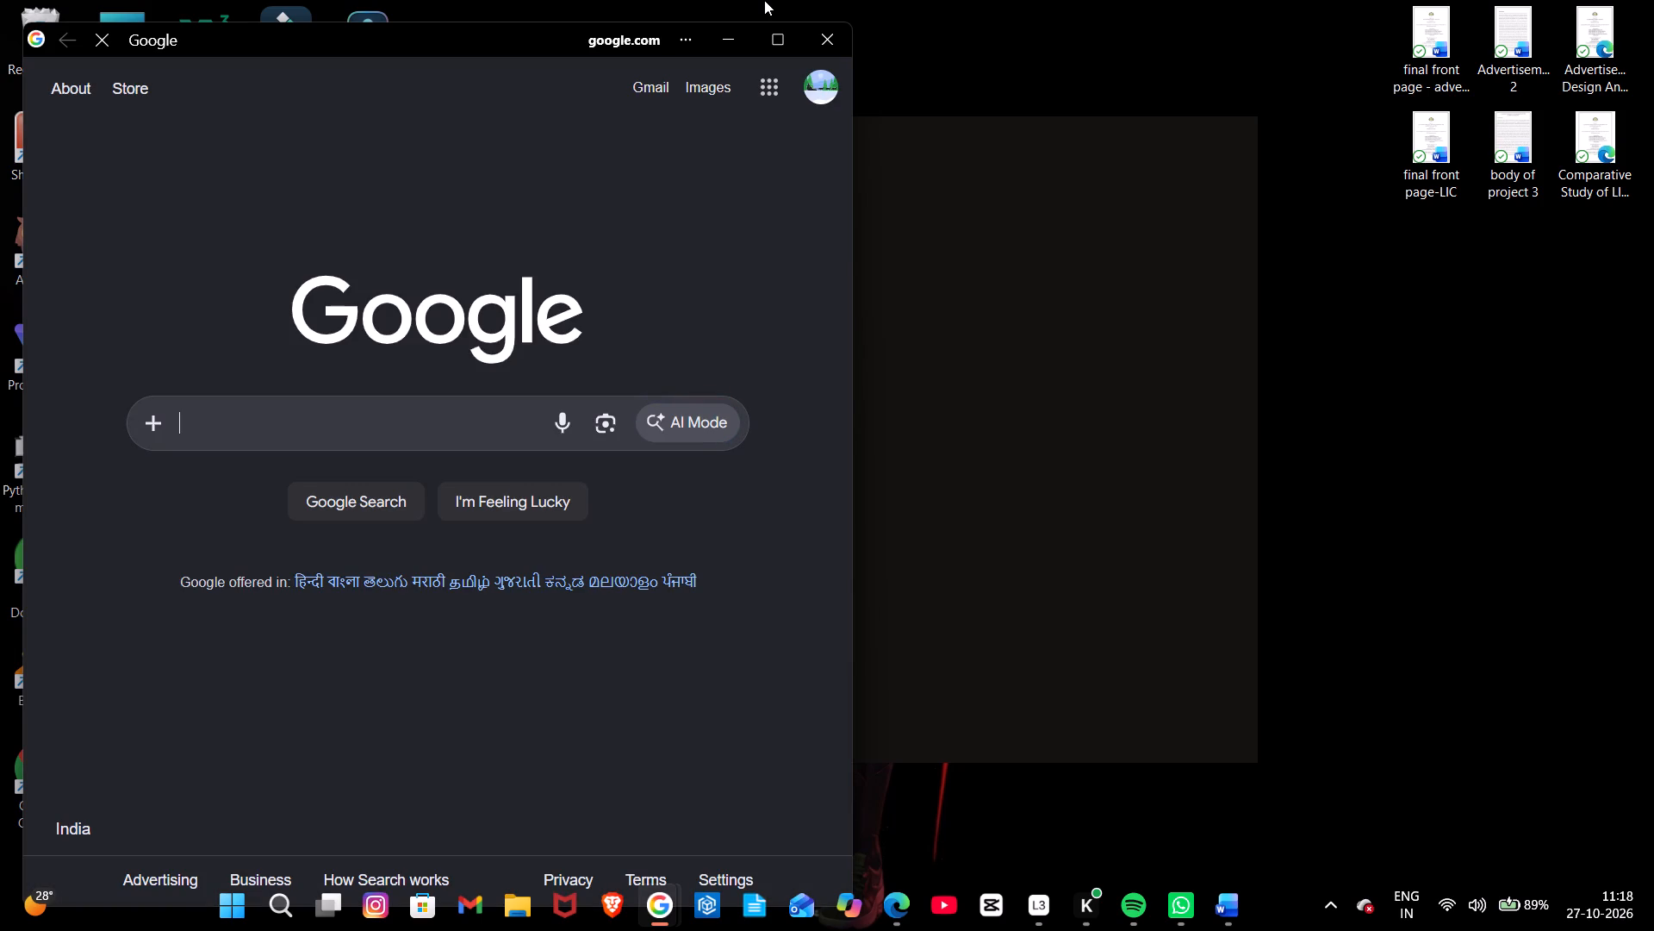
{"action": "left_click", "coordinate": [234, 441]}
{"action": "key", "text": "o"}
{"action": "key", "text": "BackSpace"}
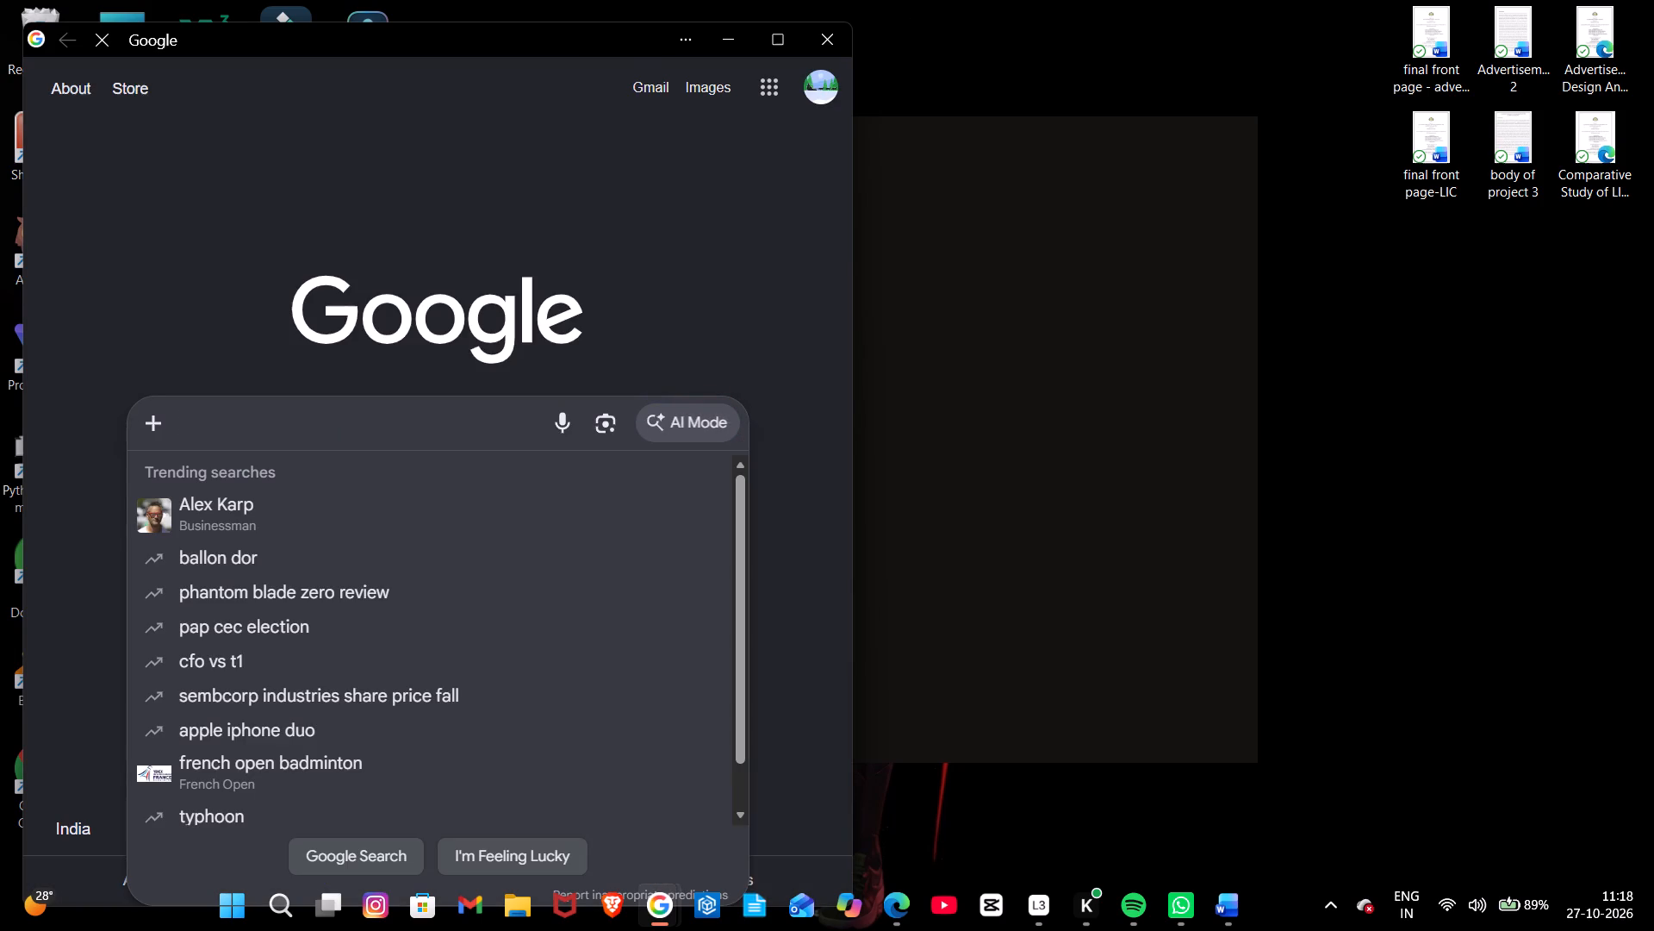
{"action": "type", "text": "pdf"}
{"action": "key", "text": "space"}
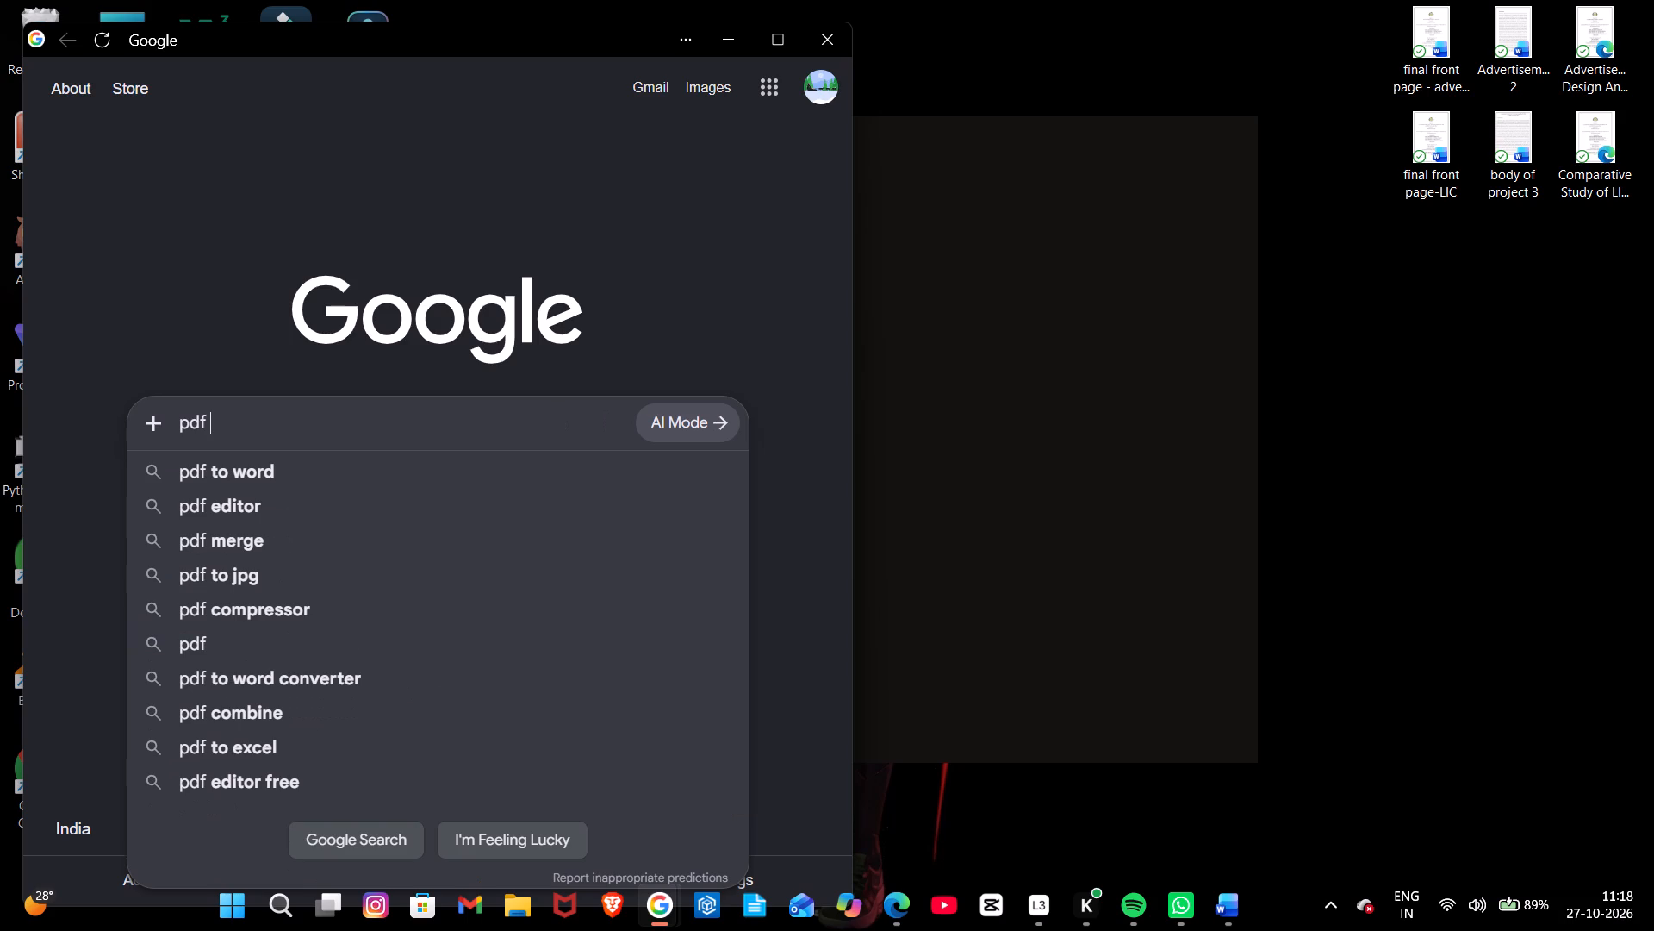
{"action": "type", "text": "merger"}
{"action": "key", "text": "Return"}
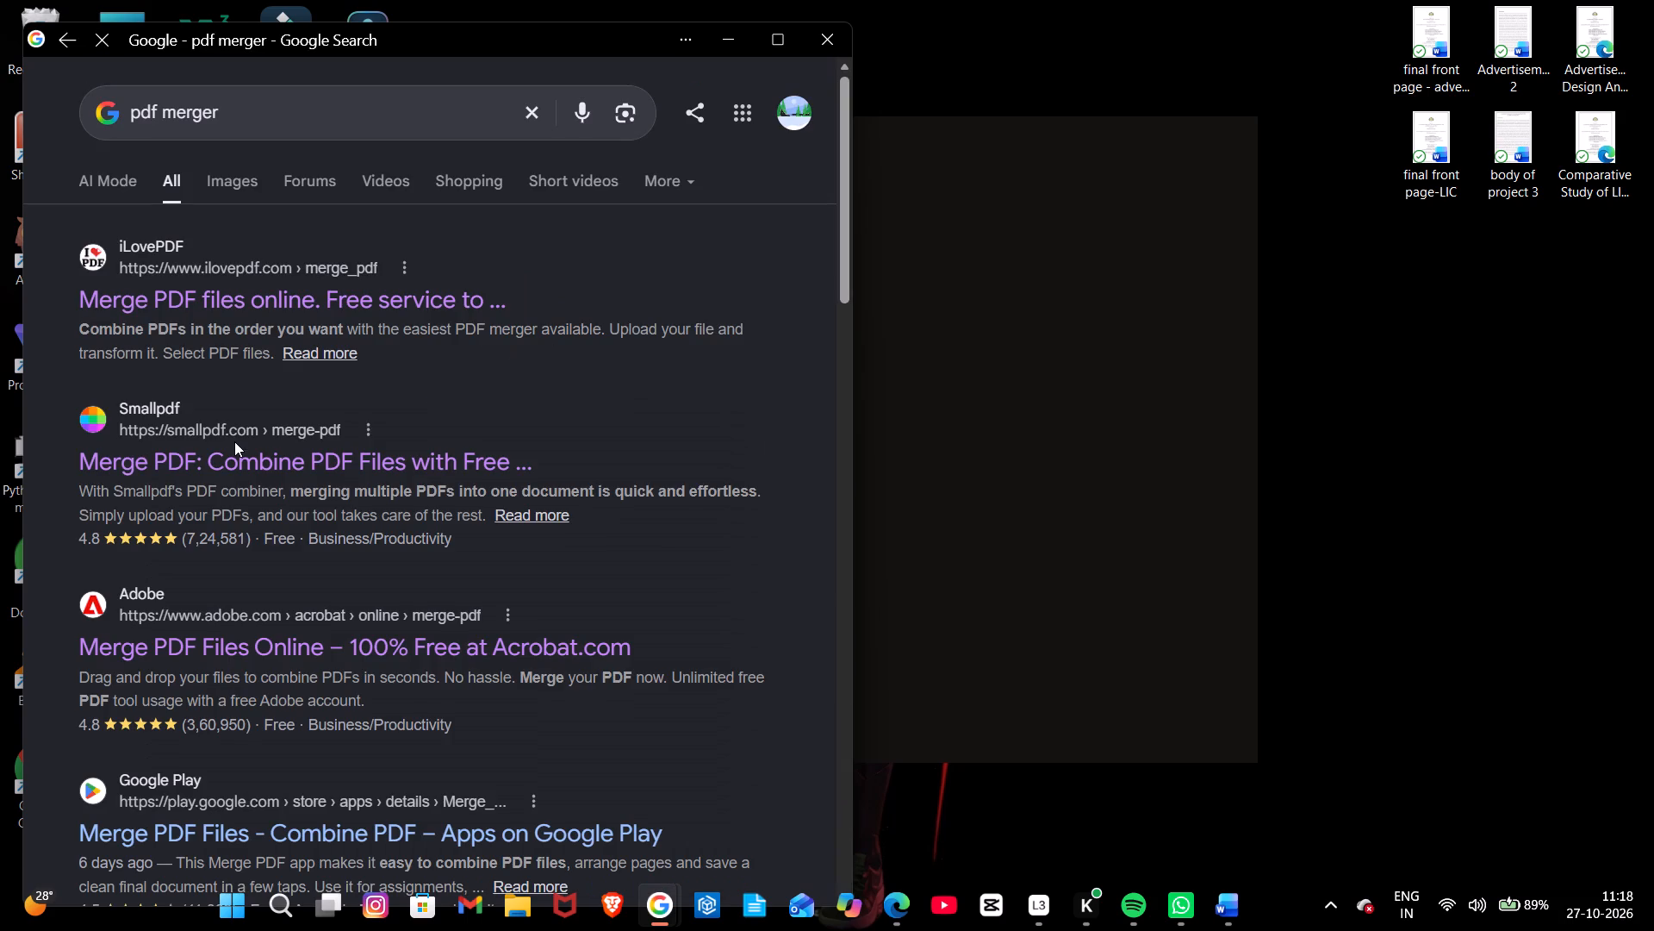
{"action": "scroll", "coordinate": [227, 560], "scroll_direction": "down", "scroll_amount": 1}
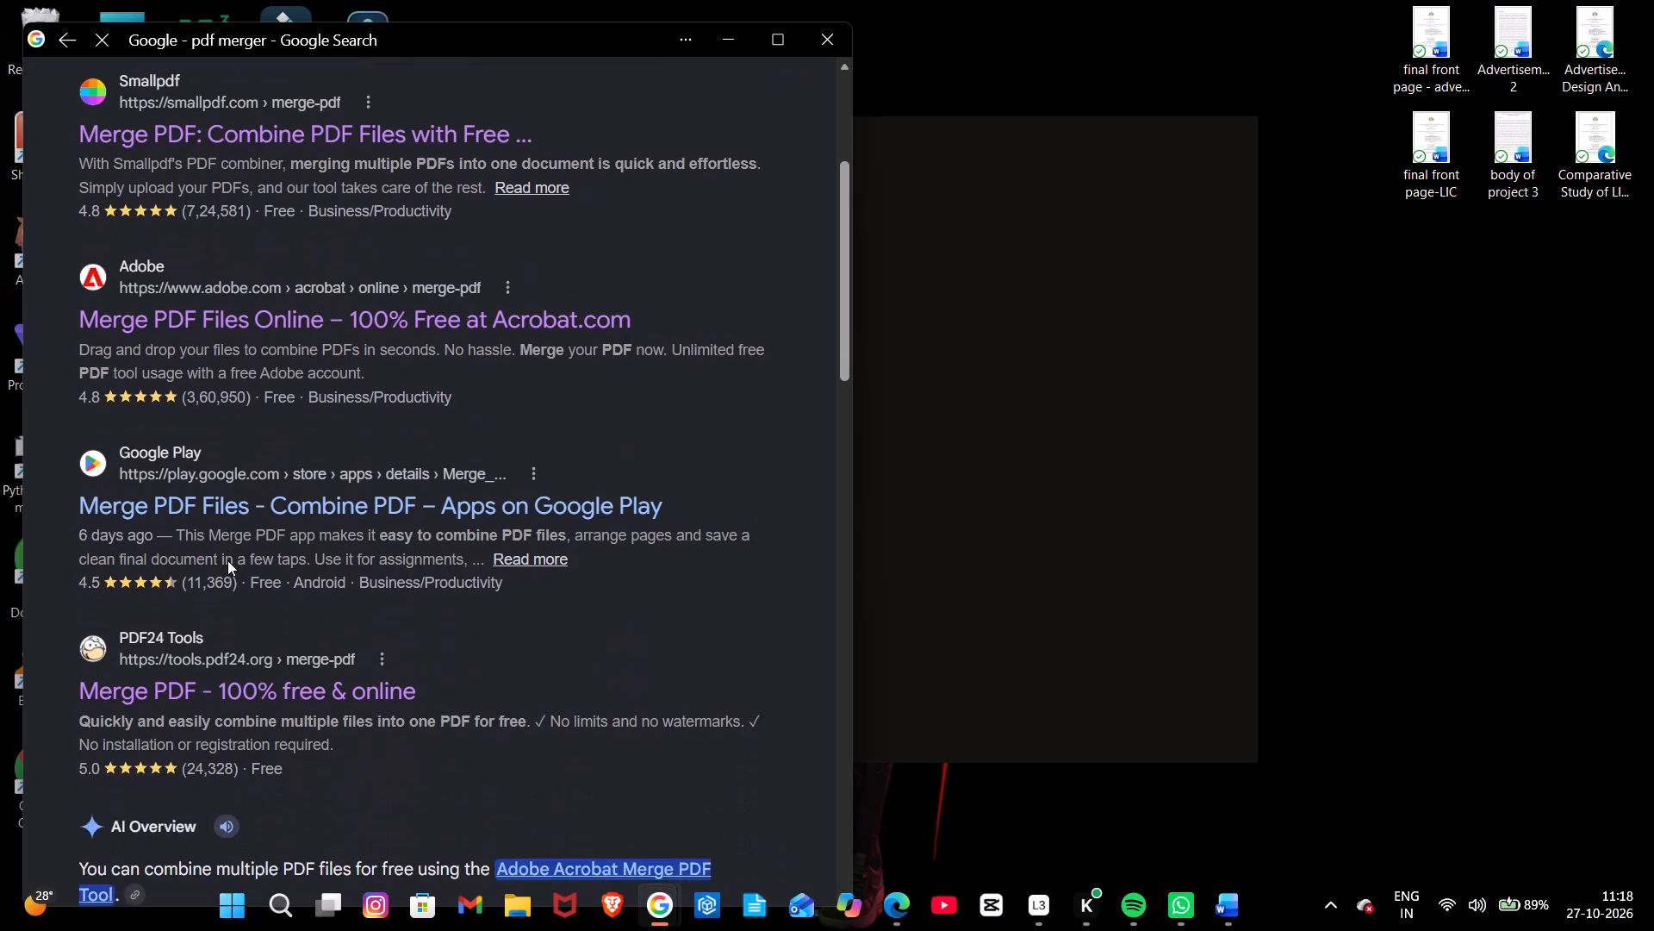
{"action": "scroll", "coordinate": [227, 560], "scroll_direction": "down", "scroll_amount": 2}
{"action": "left_click", "coordinate": [245, 613]}
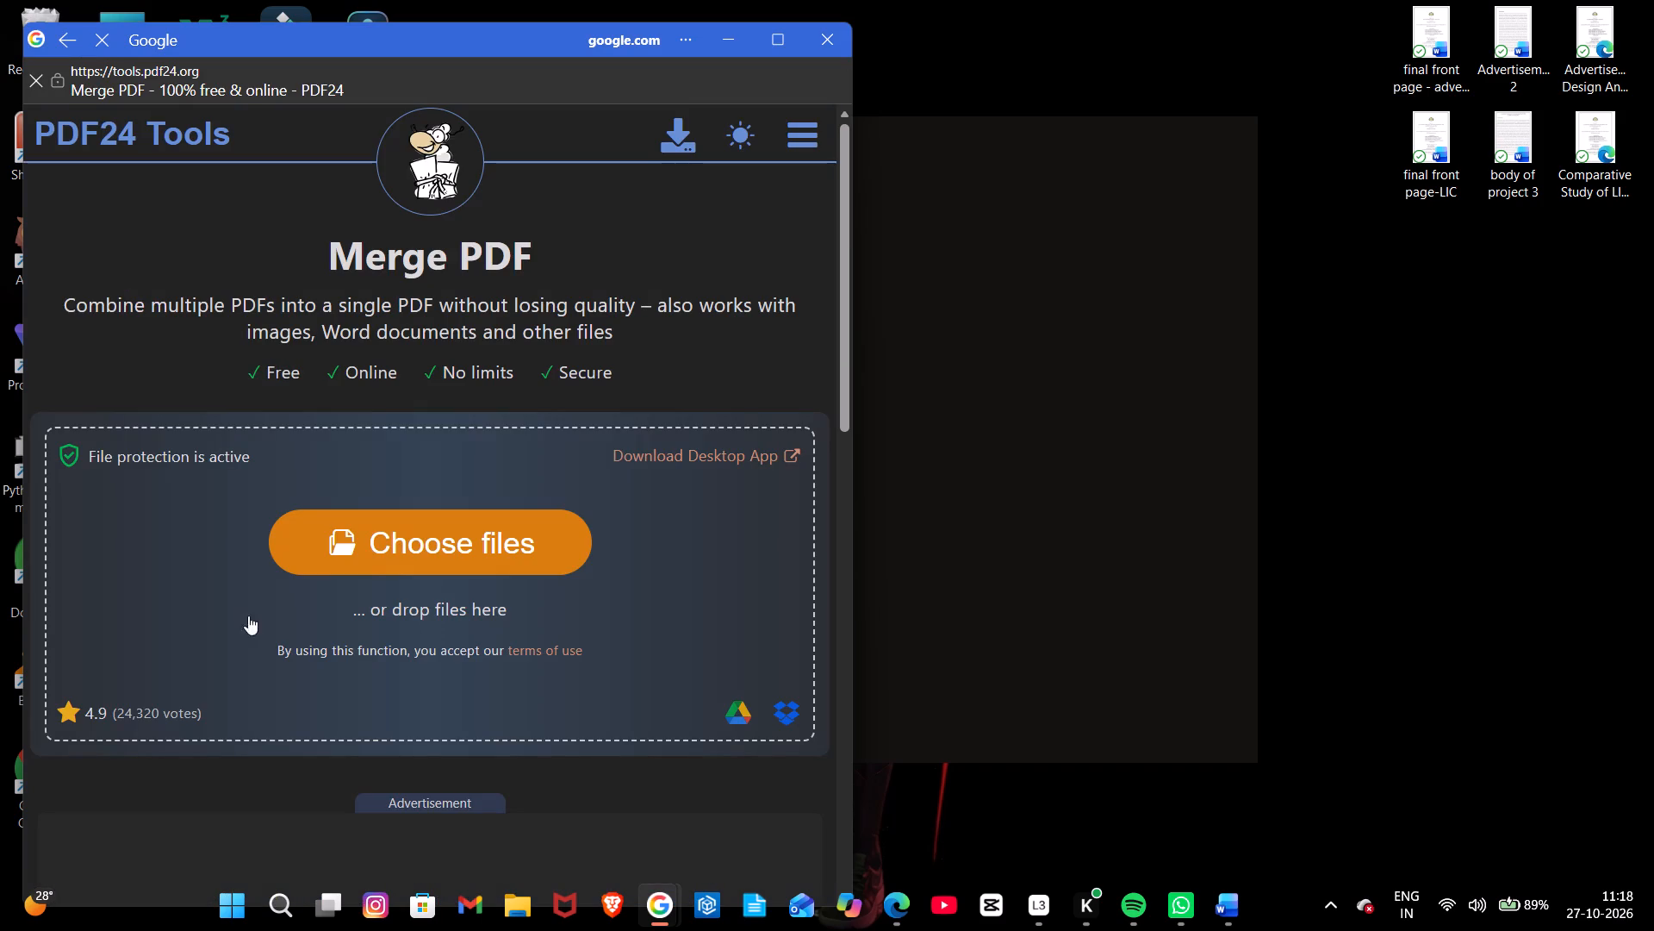
Try to add the Desktop file "final front page-LIC" to the PDF24 merge.
{"action": "left_click", "coordinate": [364, 557]}
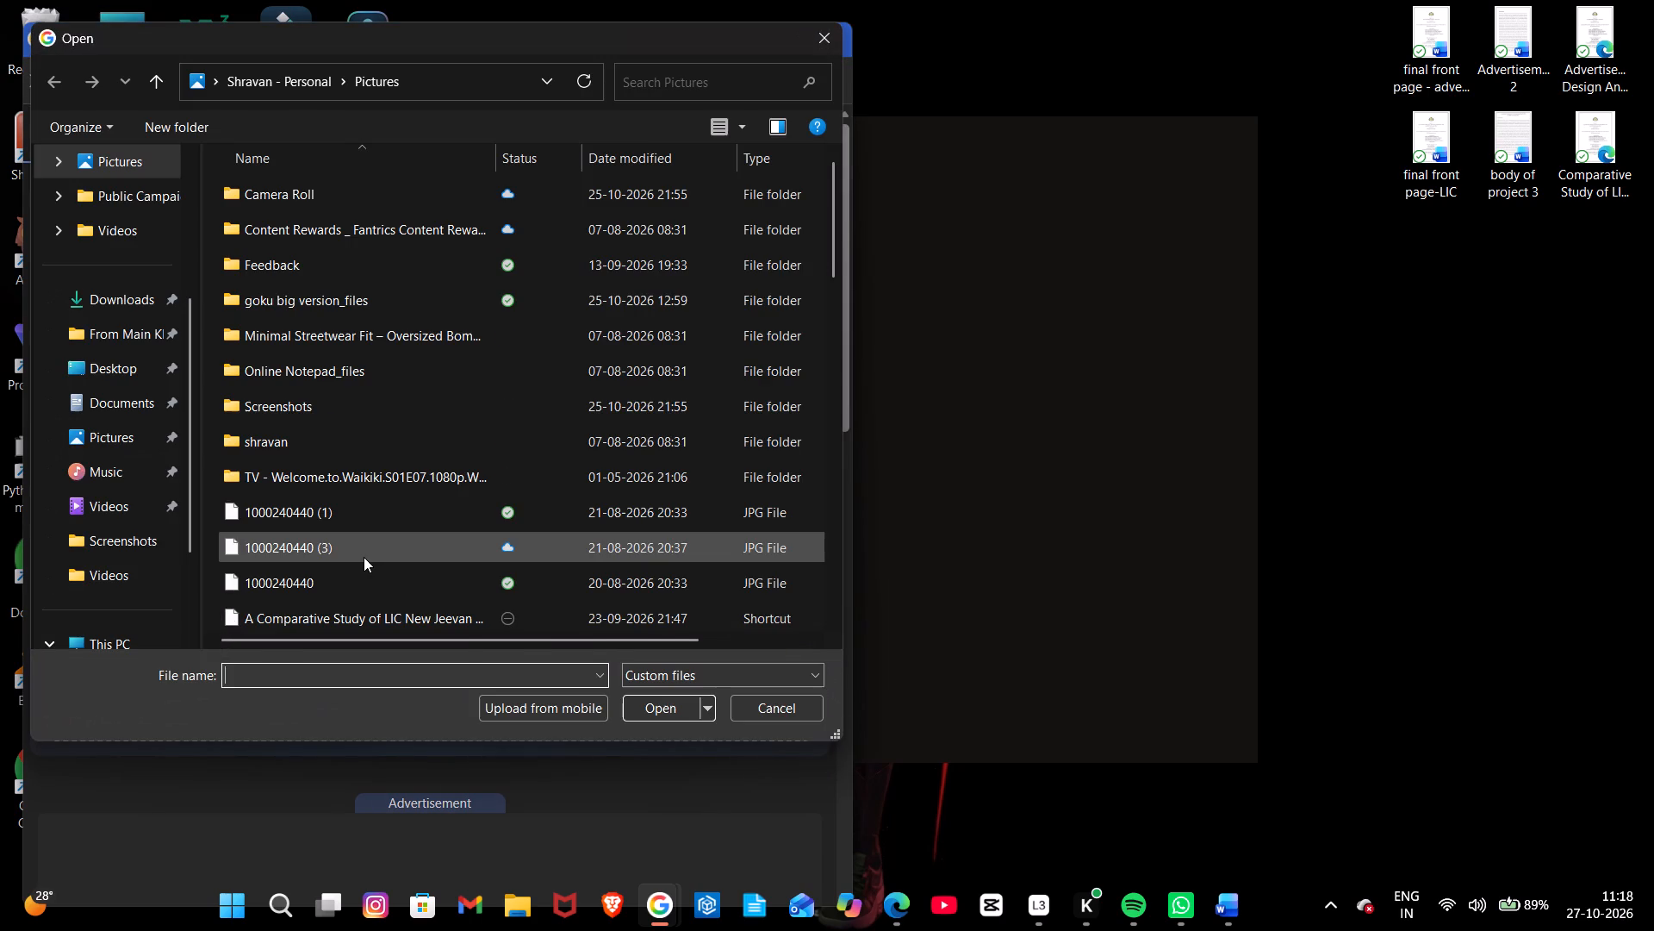
{"action": "scroll", "coordinate": [465, 528], "scroll_direction": "down", "scroll_amount": 3}
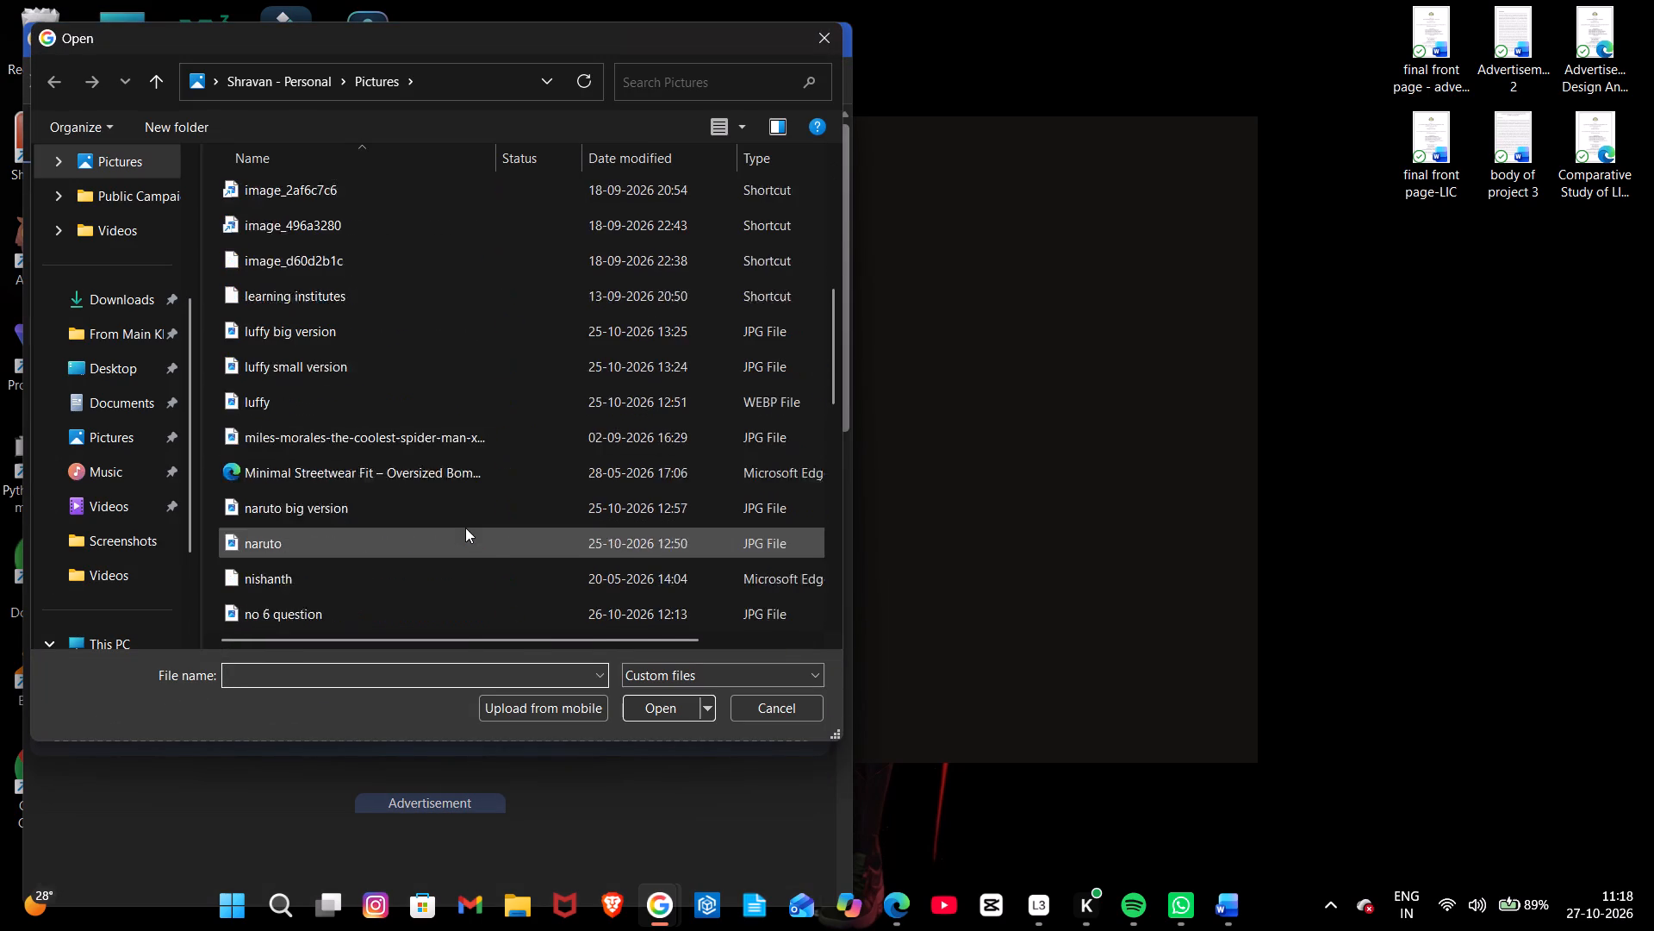
{"action": "scroll", "coordinate": [465, 528], "scroll_direction": "down", "scroll_amount": 2}
{"action": "scroll", "coordinate": [383, 449], "scroll_direction": "down", "scroll_amount": 6}
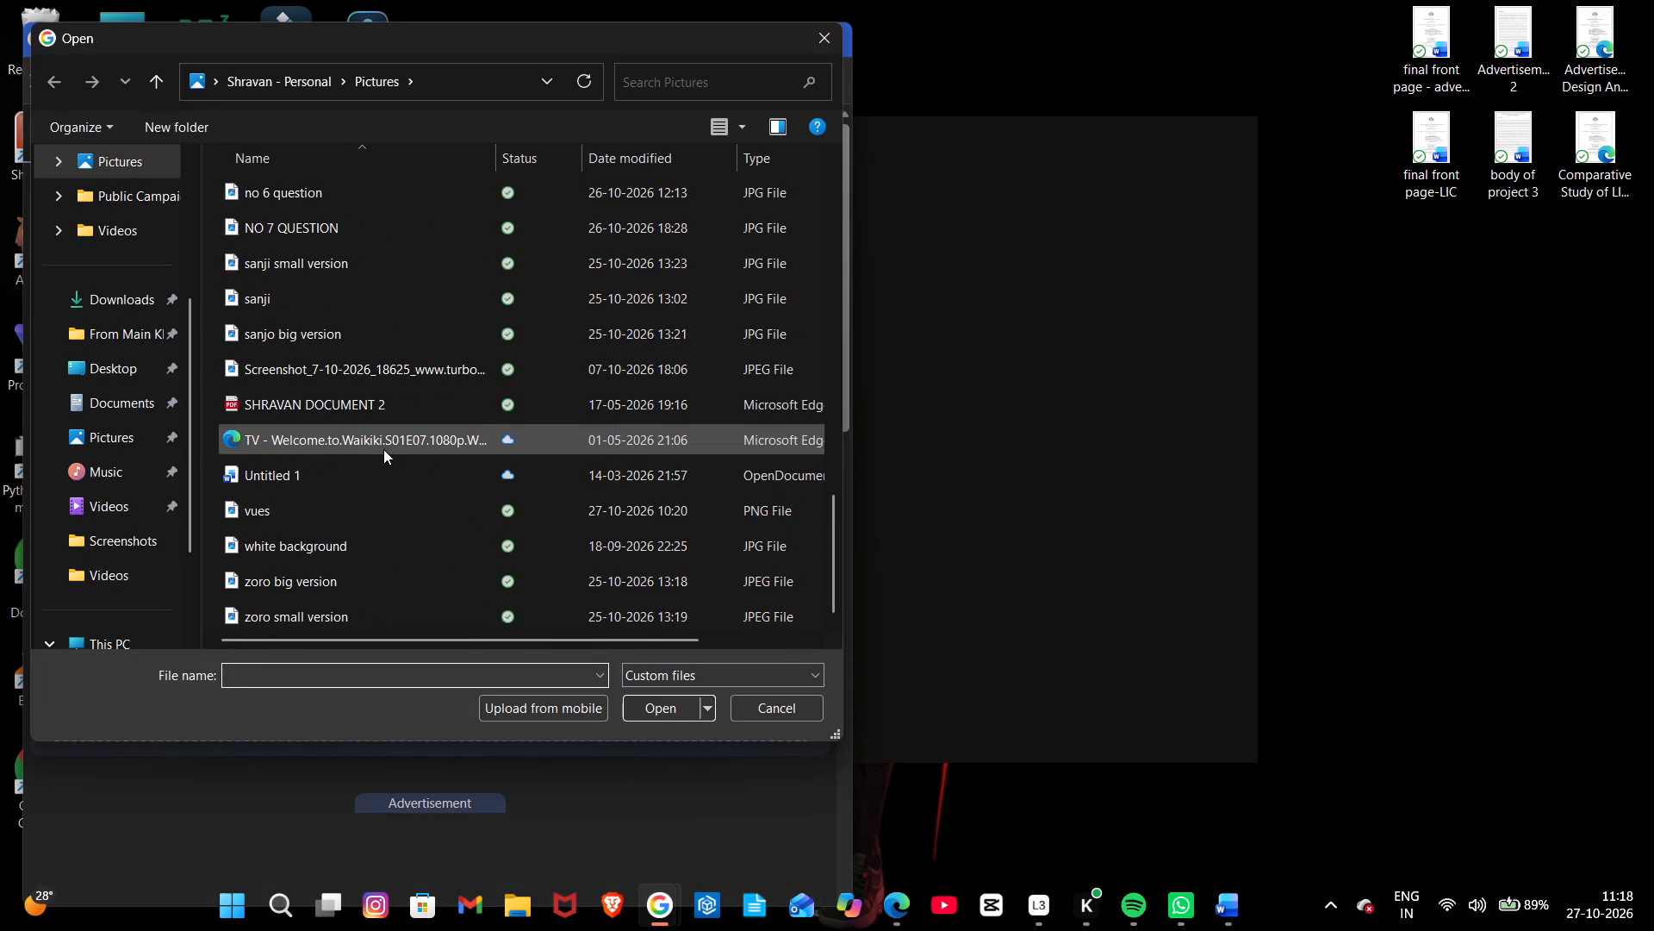
{"action": "scroll", "coordinate": [383, 449], "scroll_direction": "up", "scroll_amount": 2}
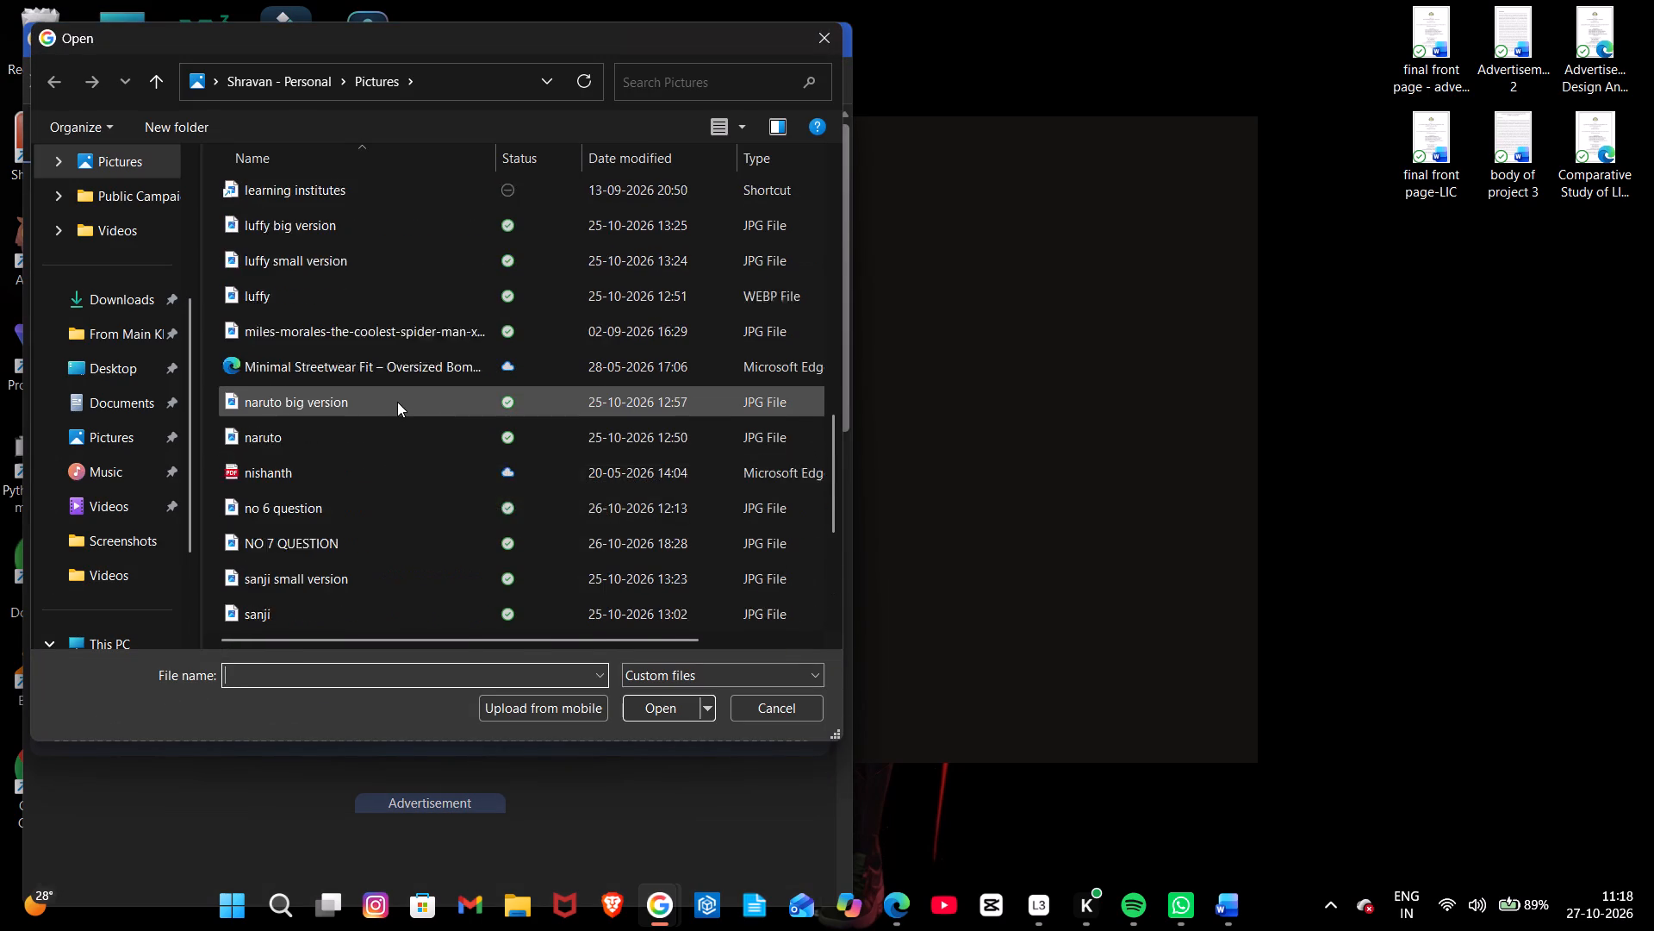
{"action": "scroll", "coordinate": [397, 402], "scroll_direction": "up", "scroll_amount": 1}
{"action": "left_click", "coordinate": [123, 368]}
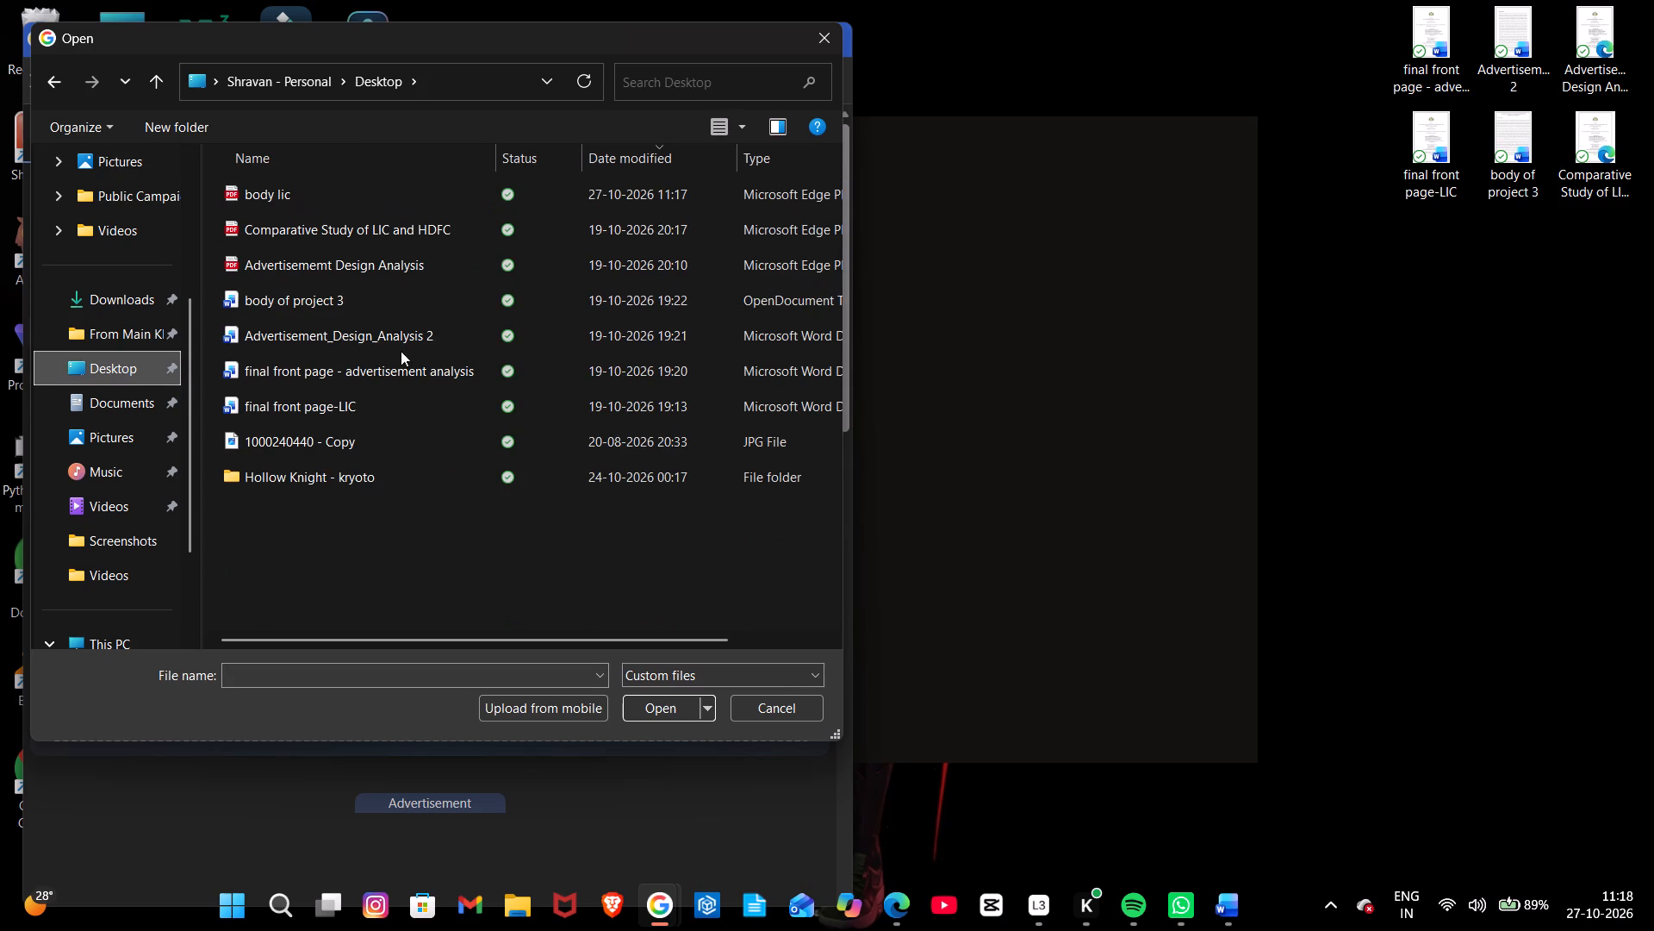
{"action": "left_click", "coordinate": [483, 410]}
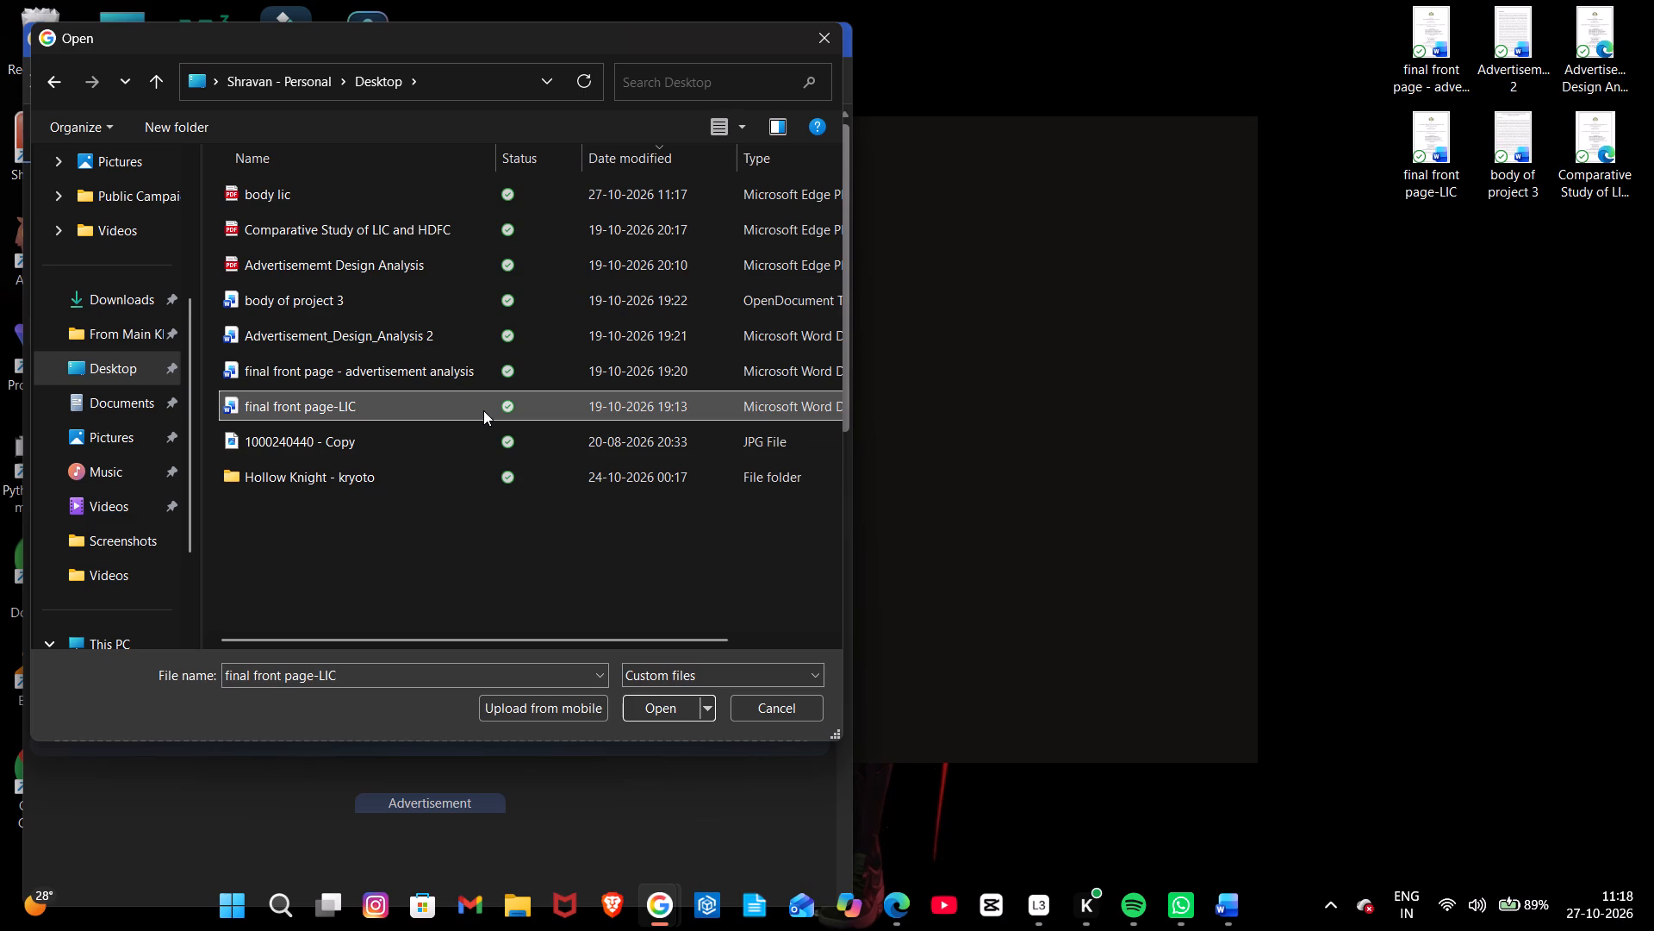
{"action": "left_click", "coordinate": [638, 704]}
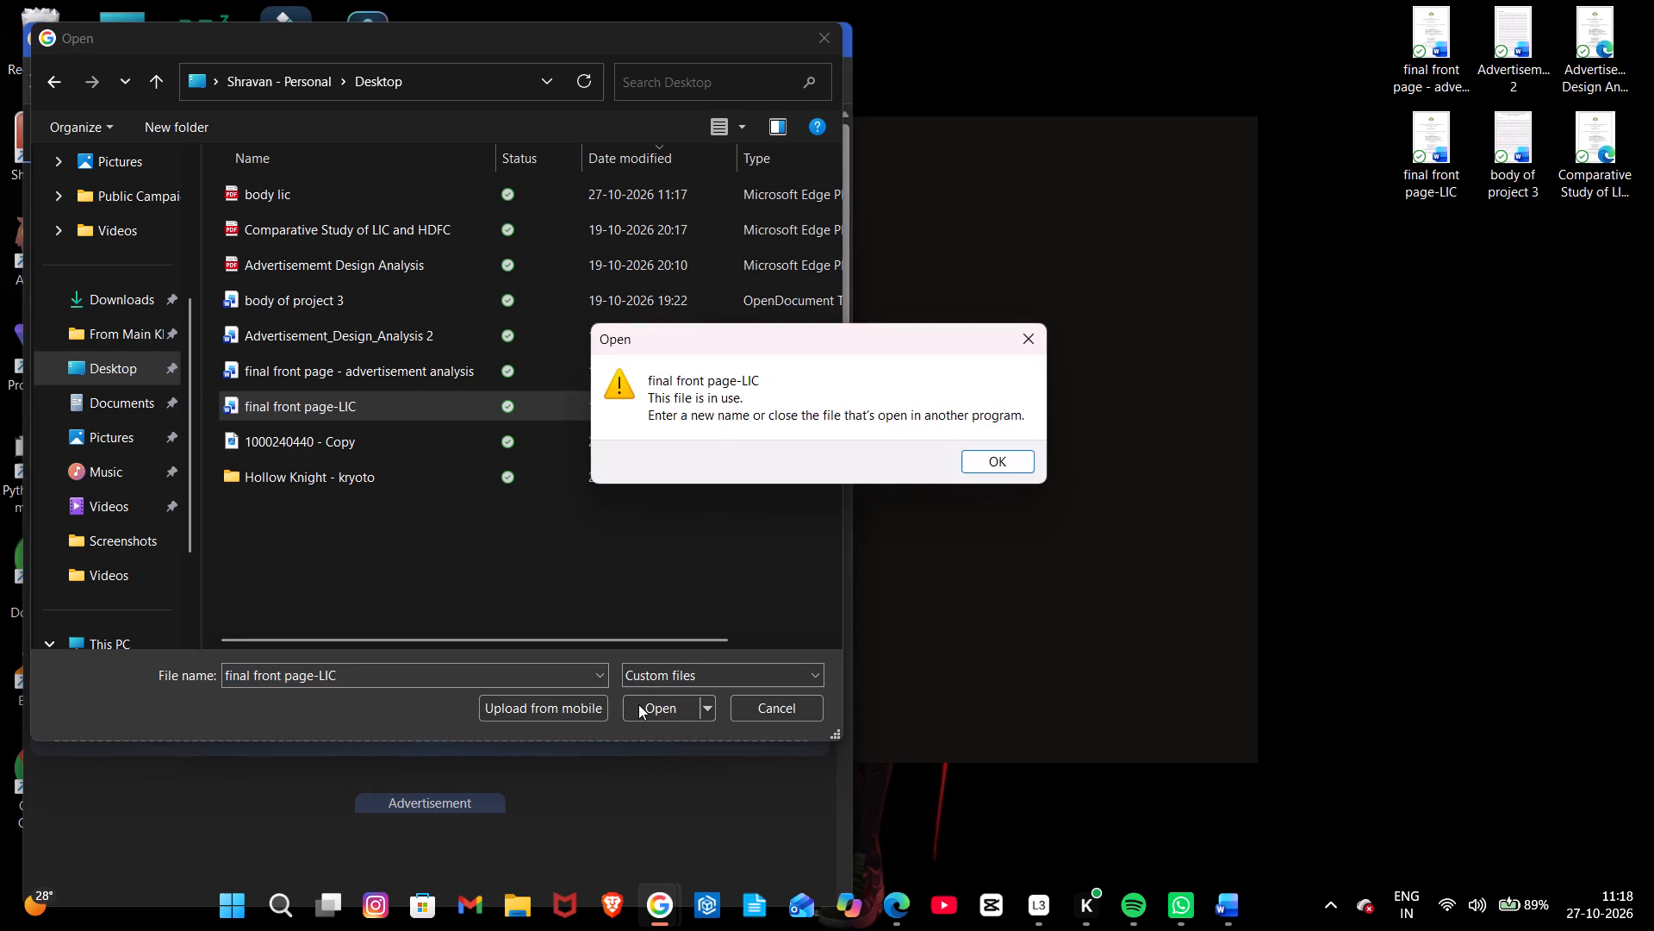
{"action": "left_click", "coordinate": [1035, 462]}
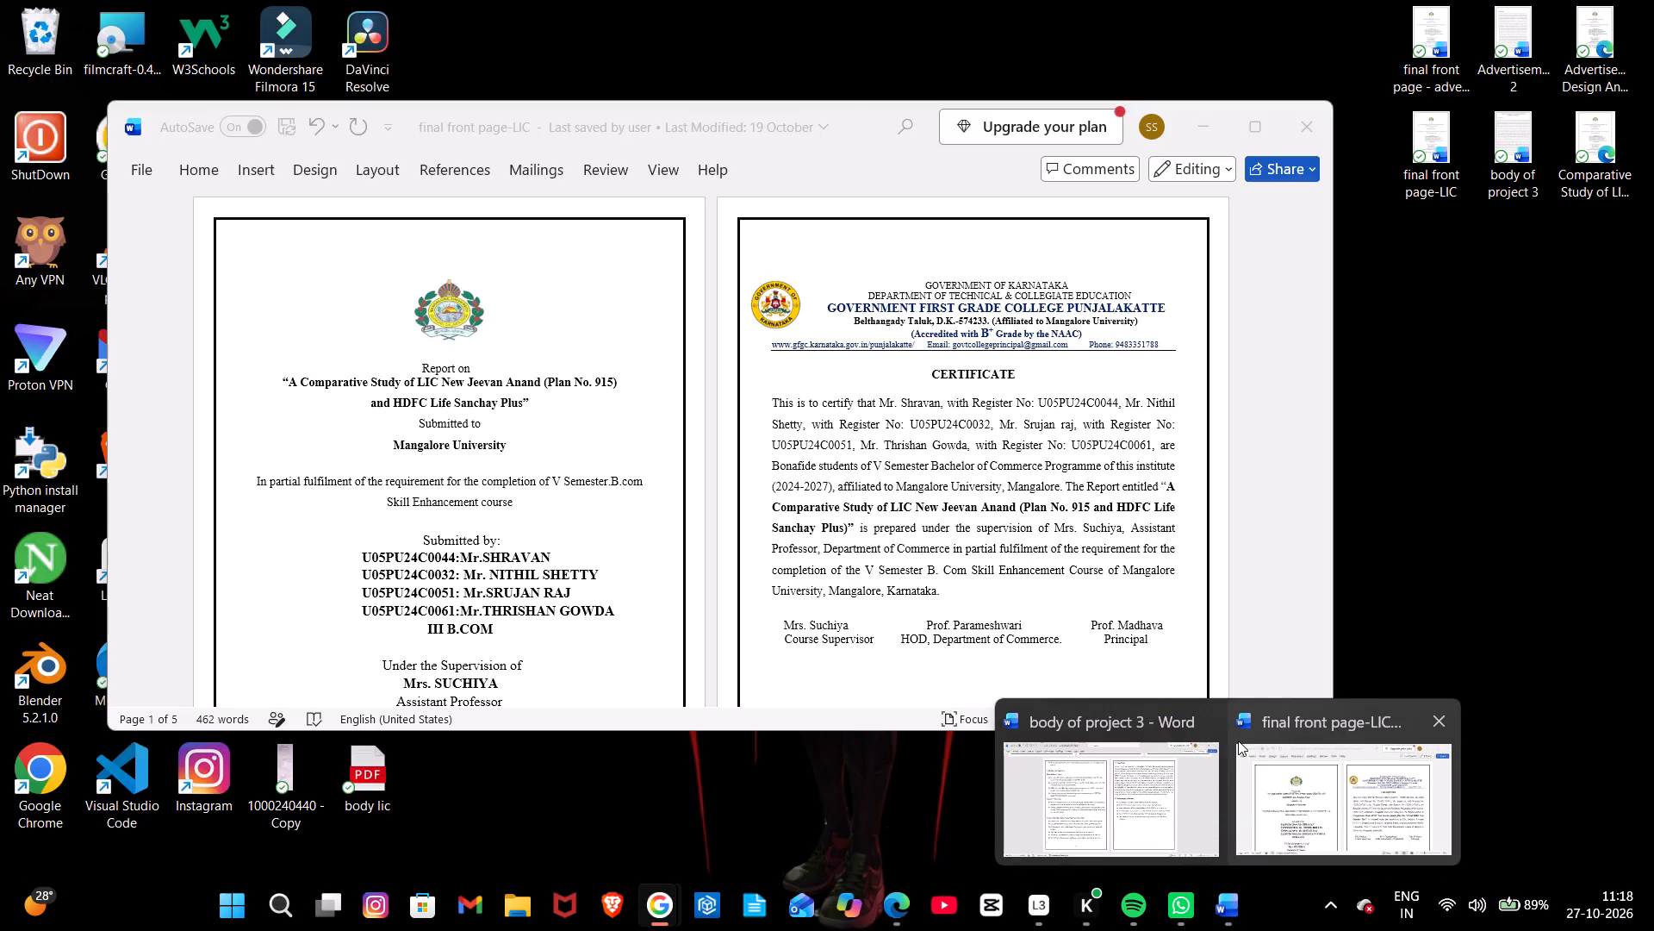
Close the Word windows of "final front page-LIC" and "body of project 3".
{"action": "left_click", "coordinate": [1198, 726]}
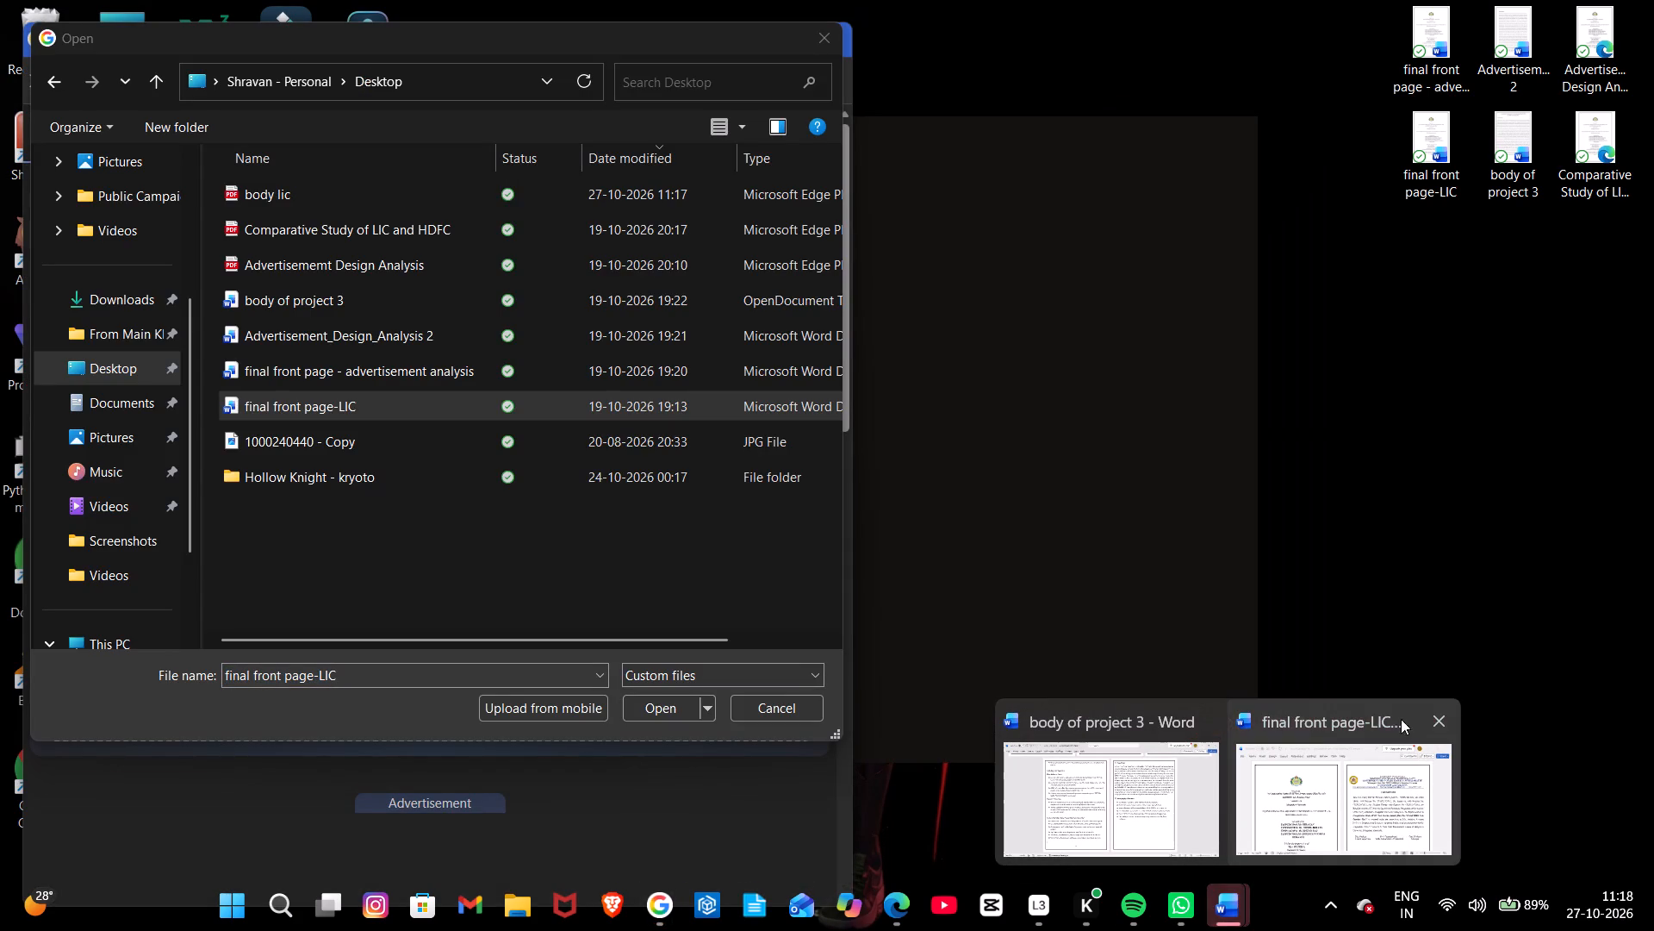
{"action": "left_click", "coordinate": [1452, 709]}
{"action": "left_click", "coordinate": [1316, 722]}
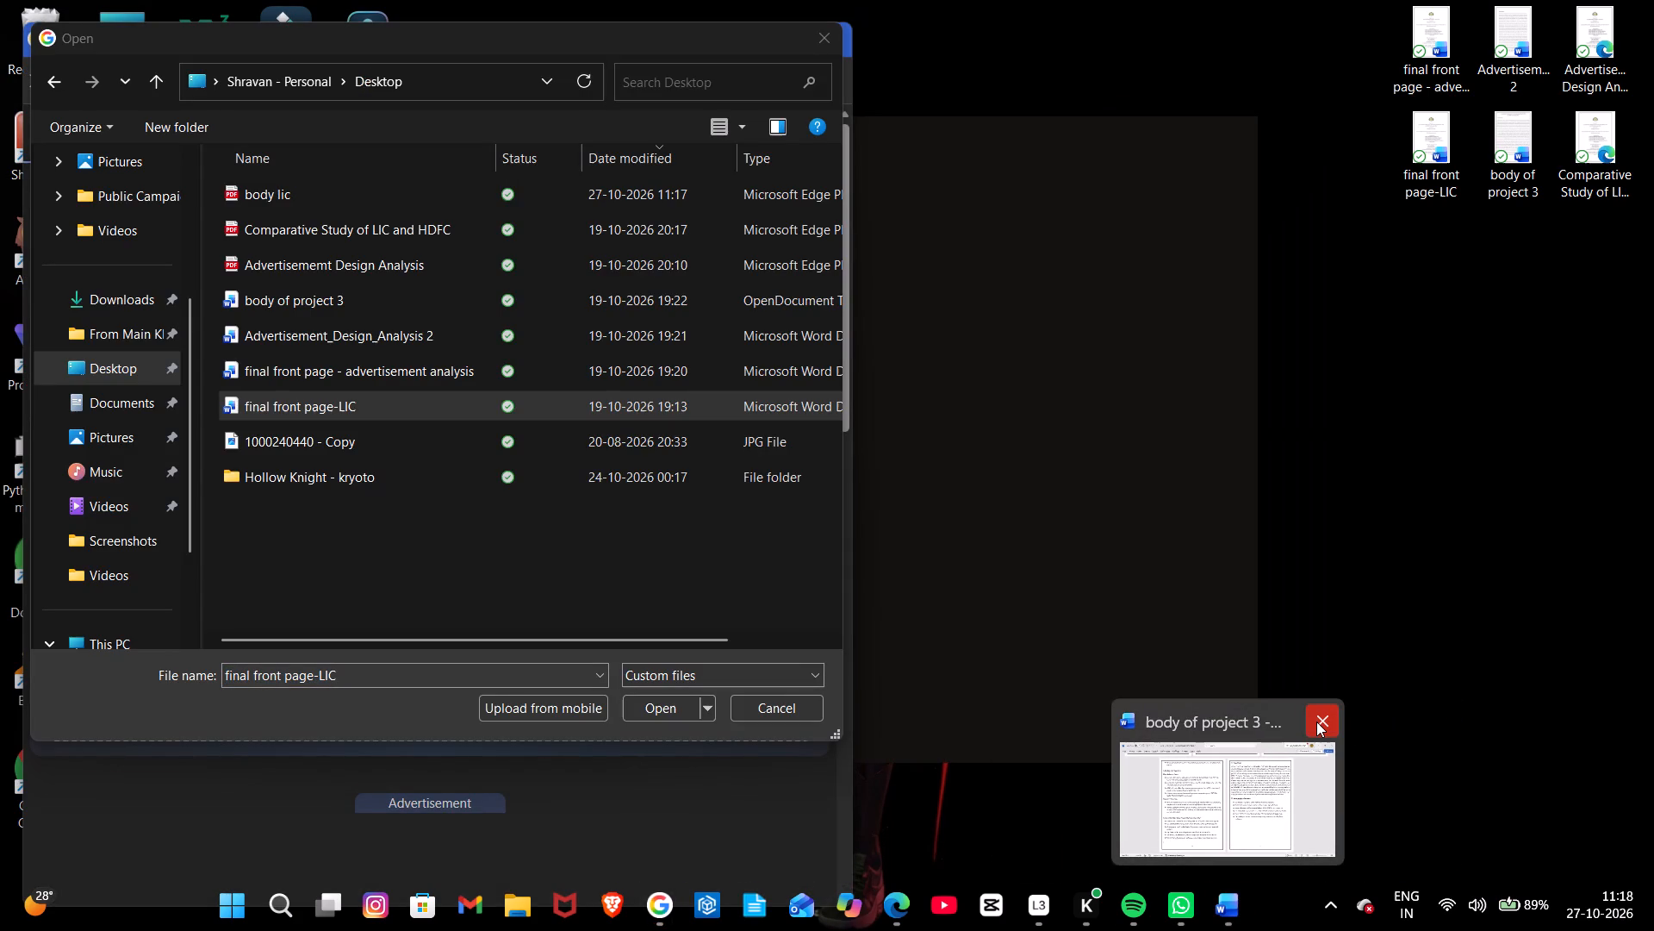
{"action": "left_click", "coordinate": [1316, 722]}
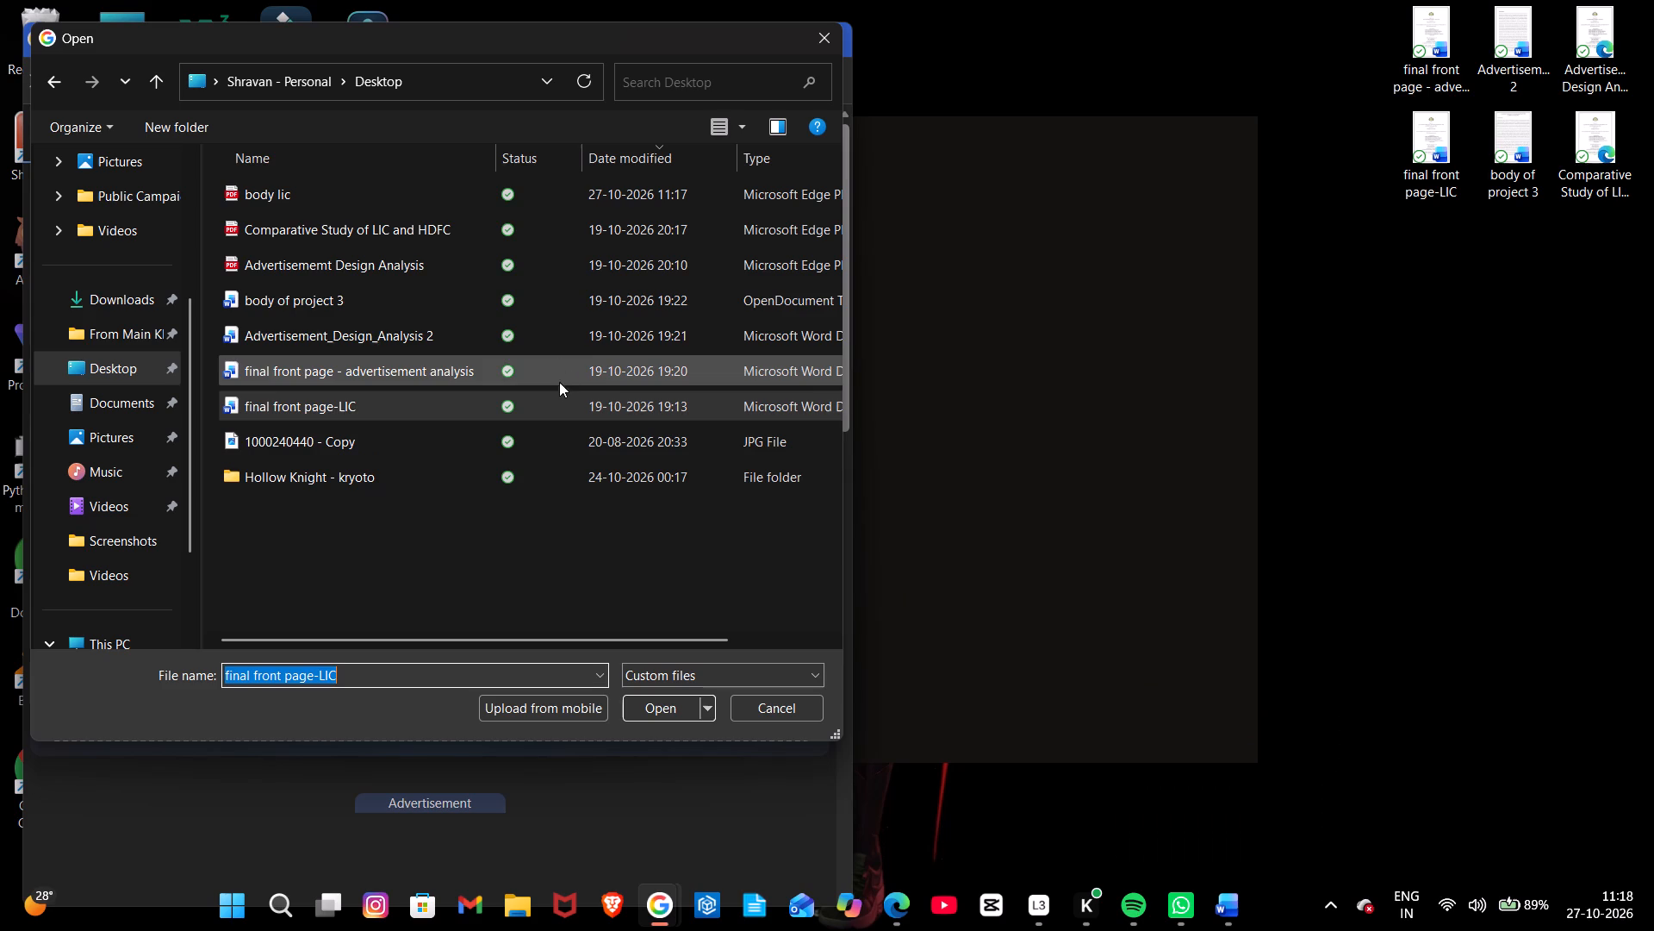
Add "final front page-LIC" and, after it, "body lic" from the Desktop to the merge list.
{"action": "left_click", "coordinate": [683, 706]}
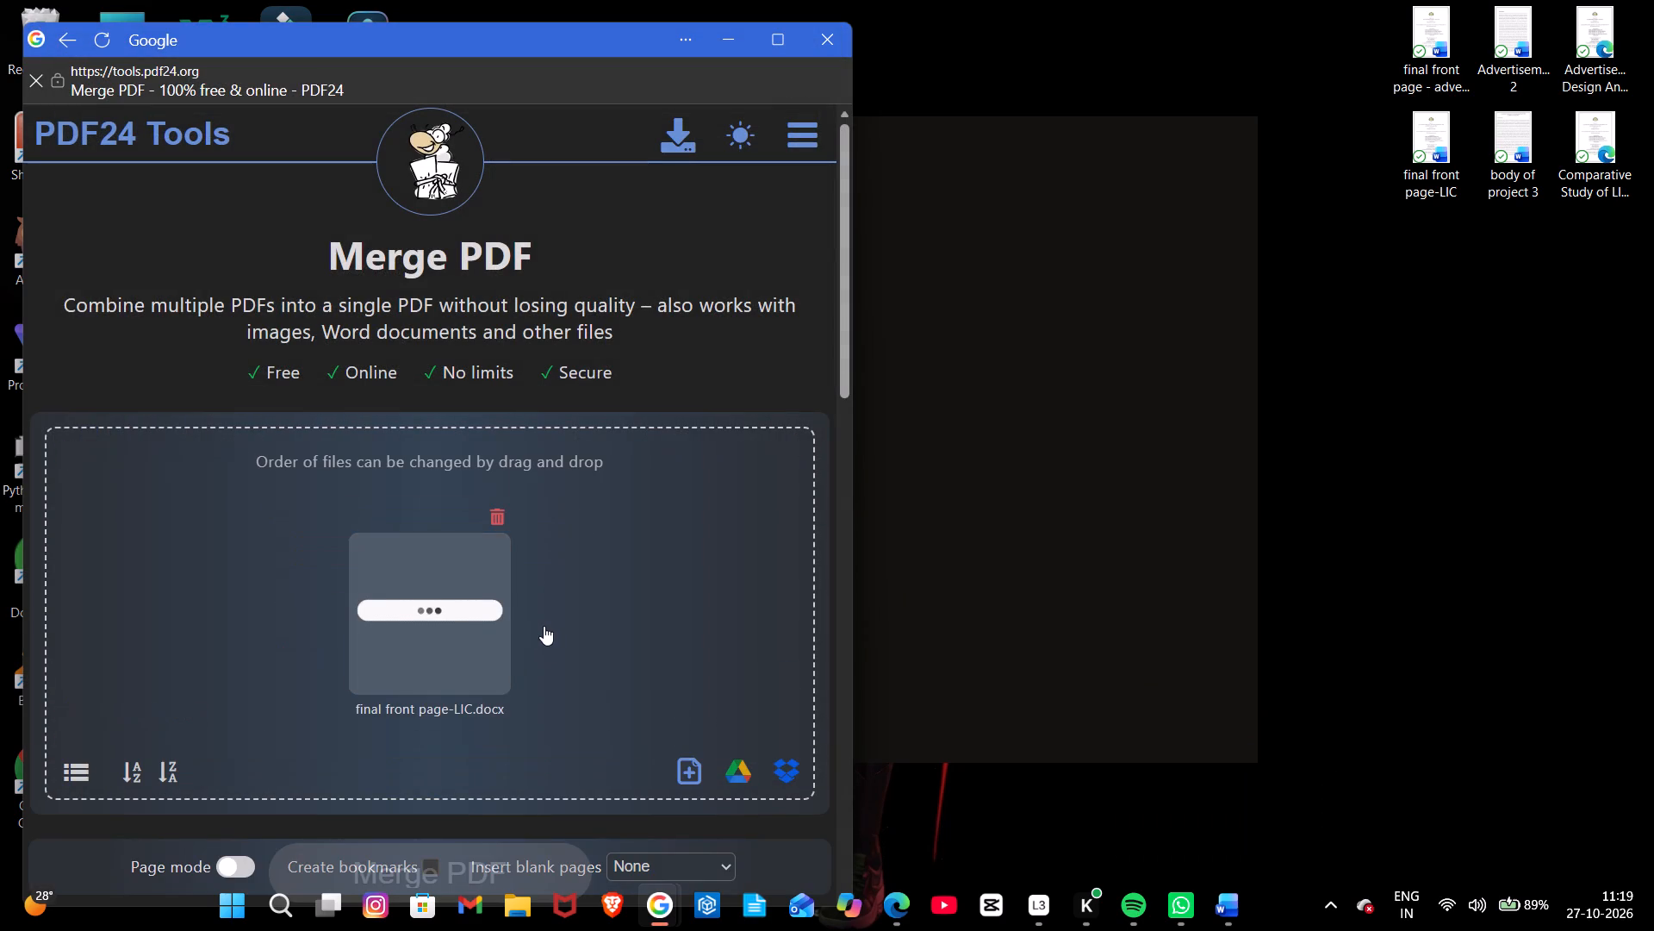
{"action": "left_click", "coordinate": [549, 628]}
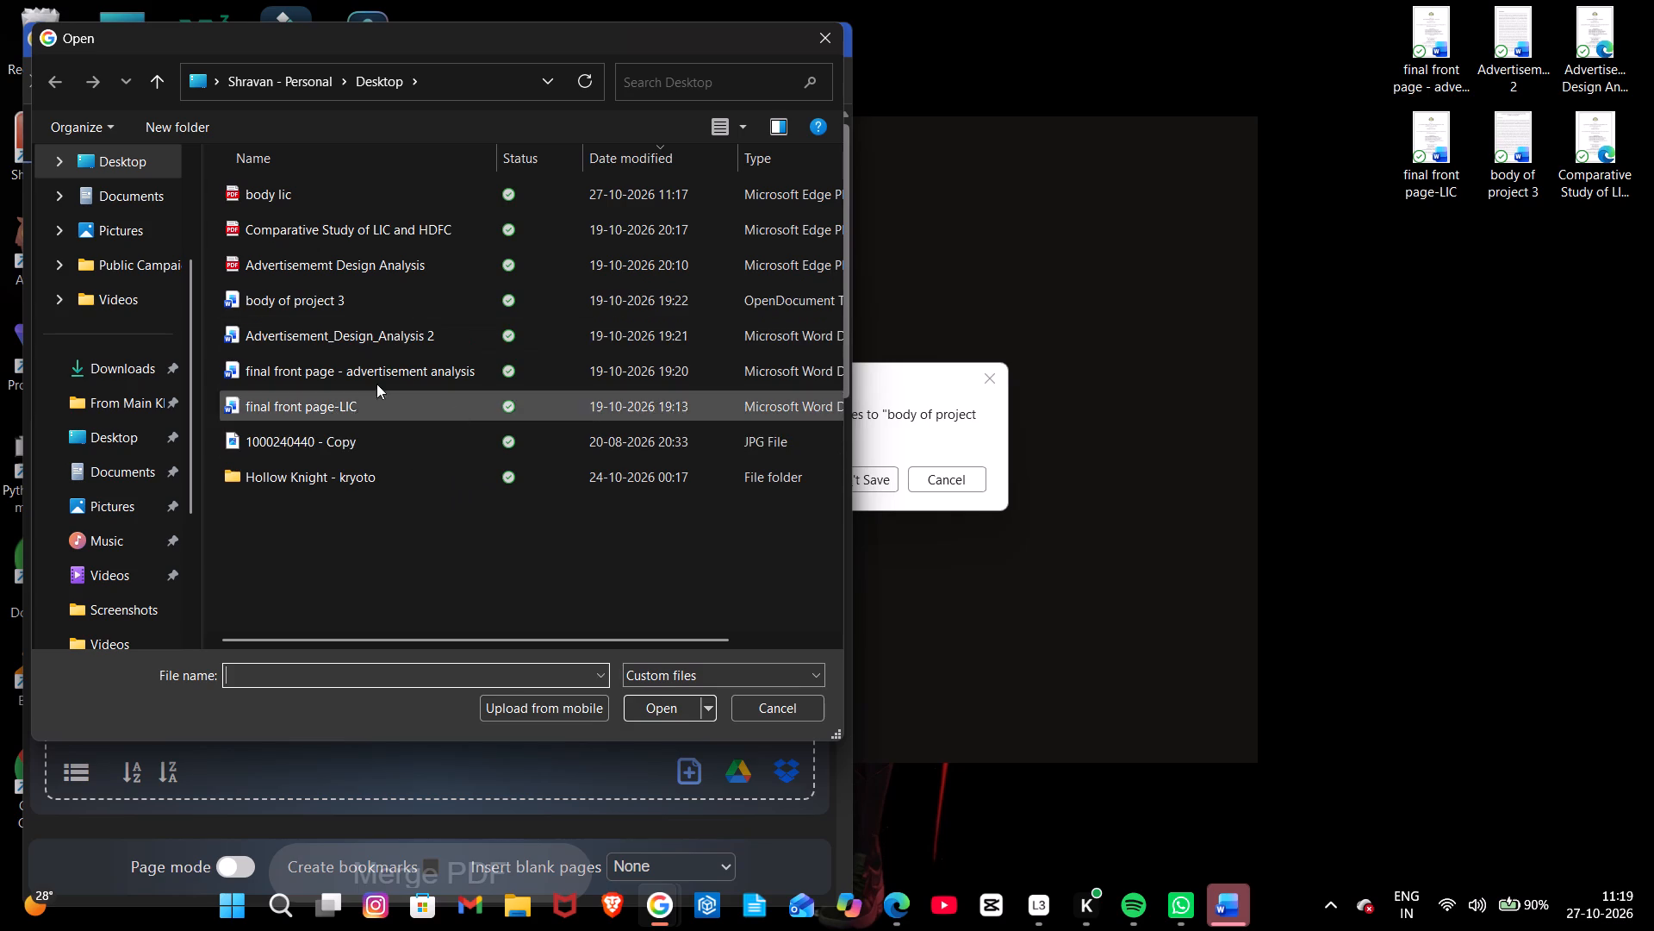
{"action": "left_click", "coordinate": [456, 197]}
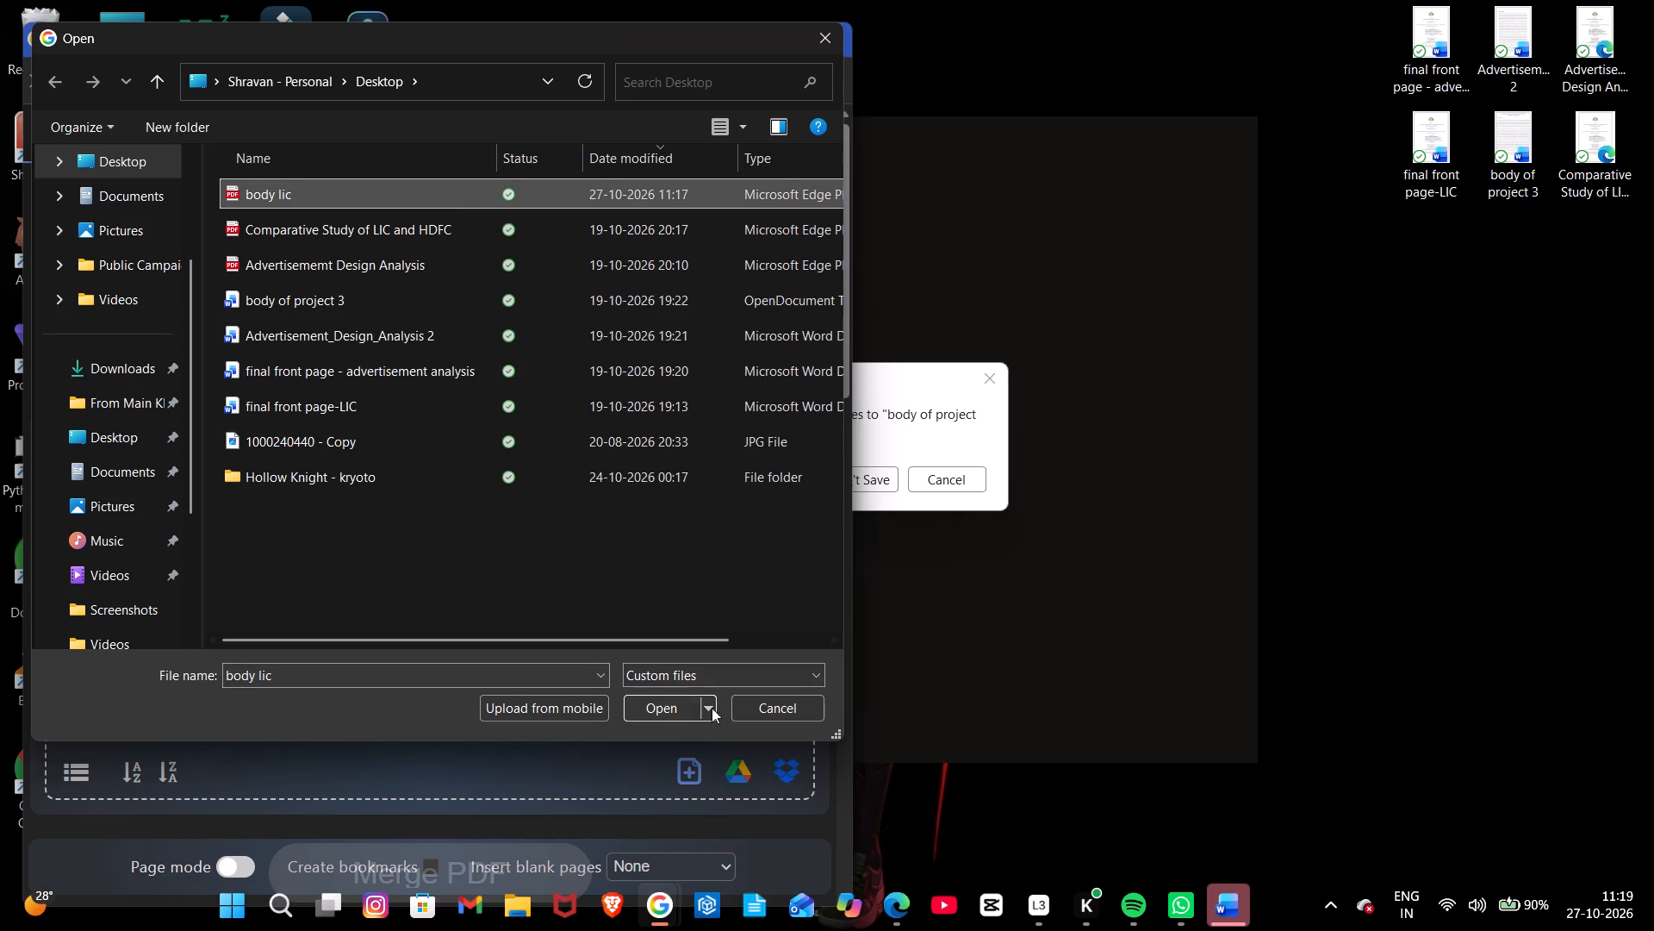
{"action": "left_click", "coordinate": [662, 701]}
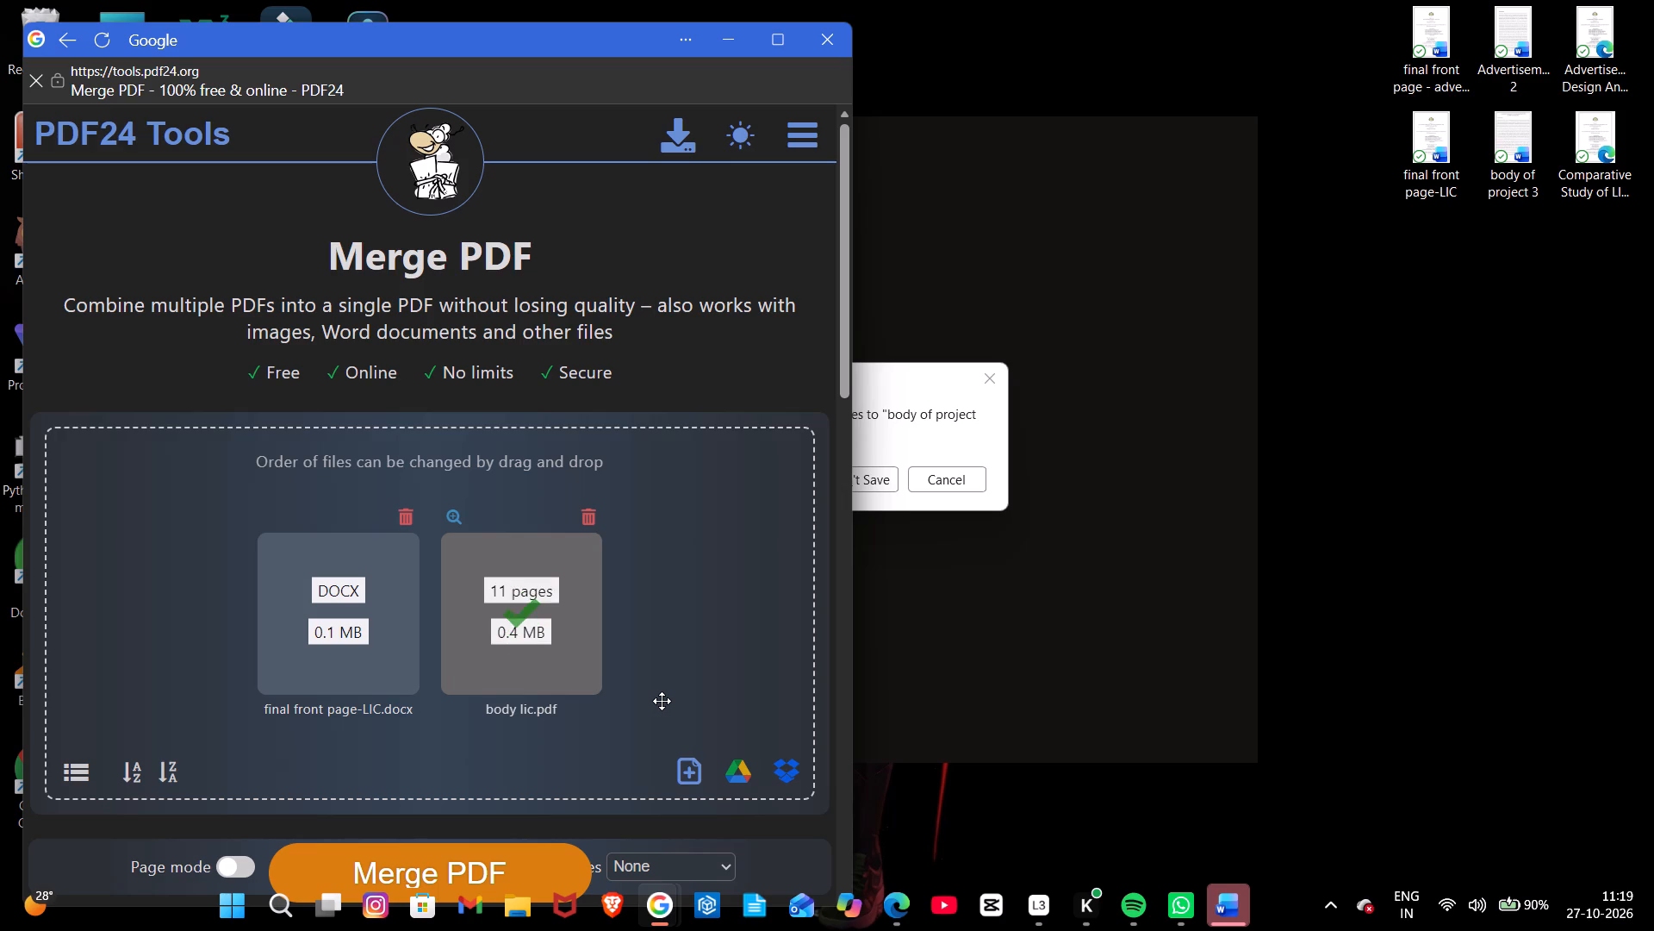
Merge the front page document and the body PDF into a single PDF.
{"action": "scroll", "coordinate": [636, 696], "scroll_direction": "down", "scroll_amount": 1}
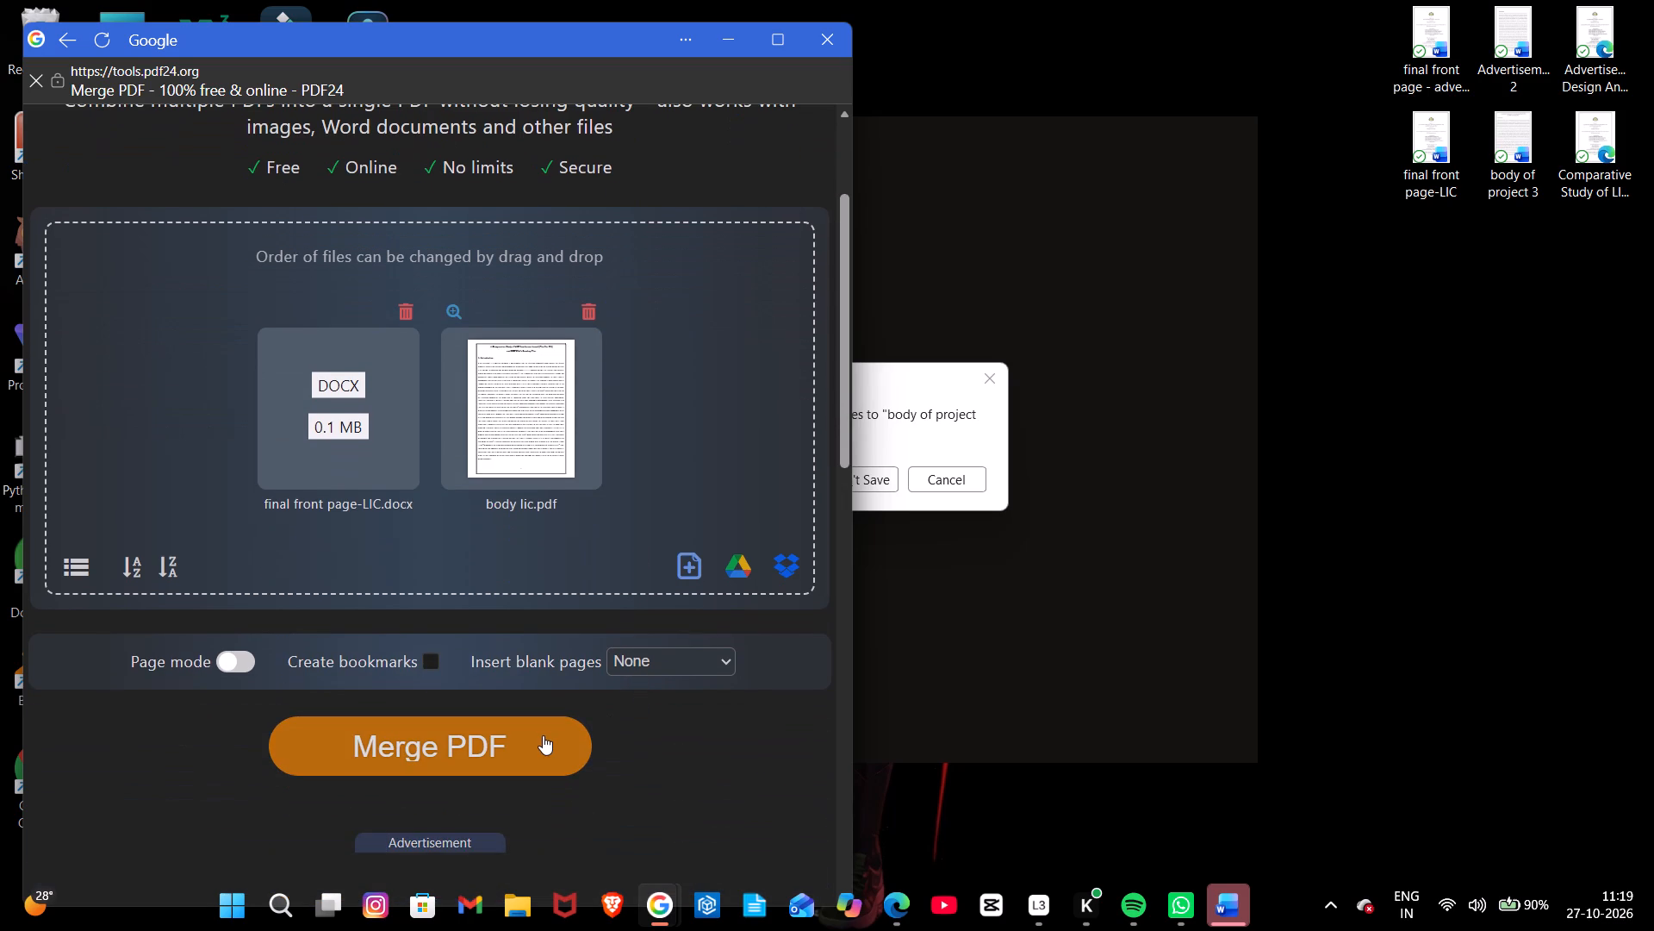
{"action": "left_click", "coordinate": [543, 735]}
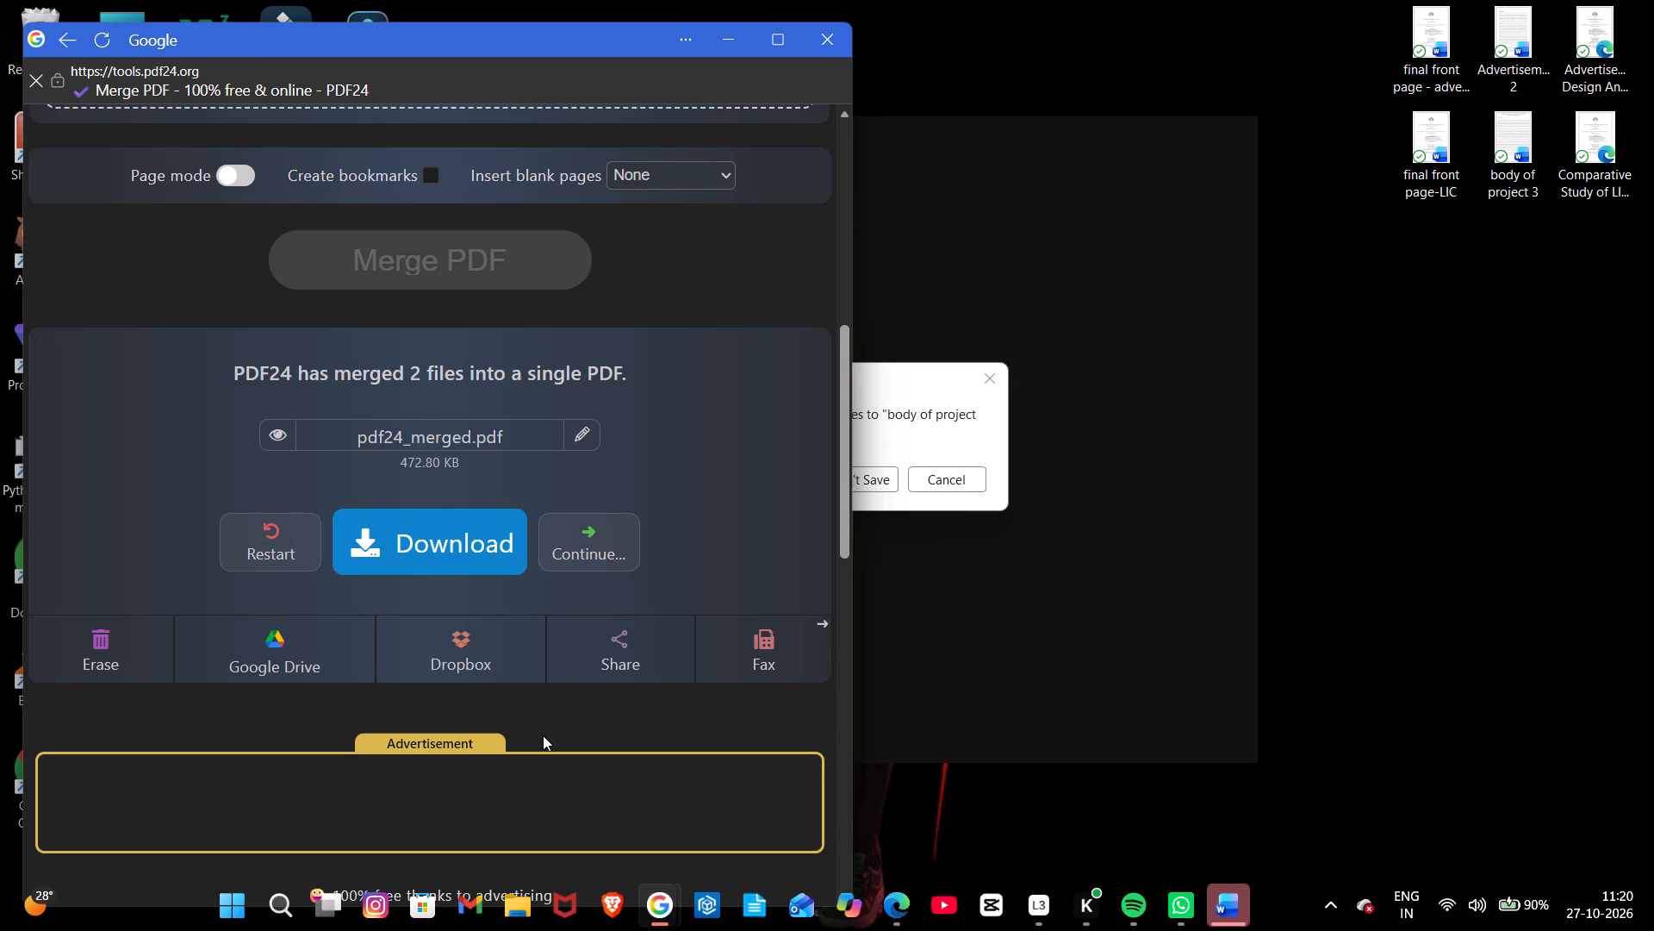
Rename the merged PDF as "Comparative study of LIC and HDFC".
{"action": "left_click", "coordinate": [588, 432]}
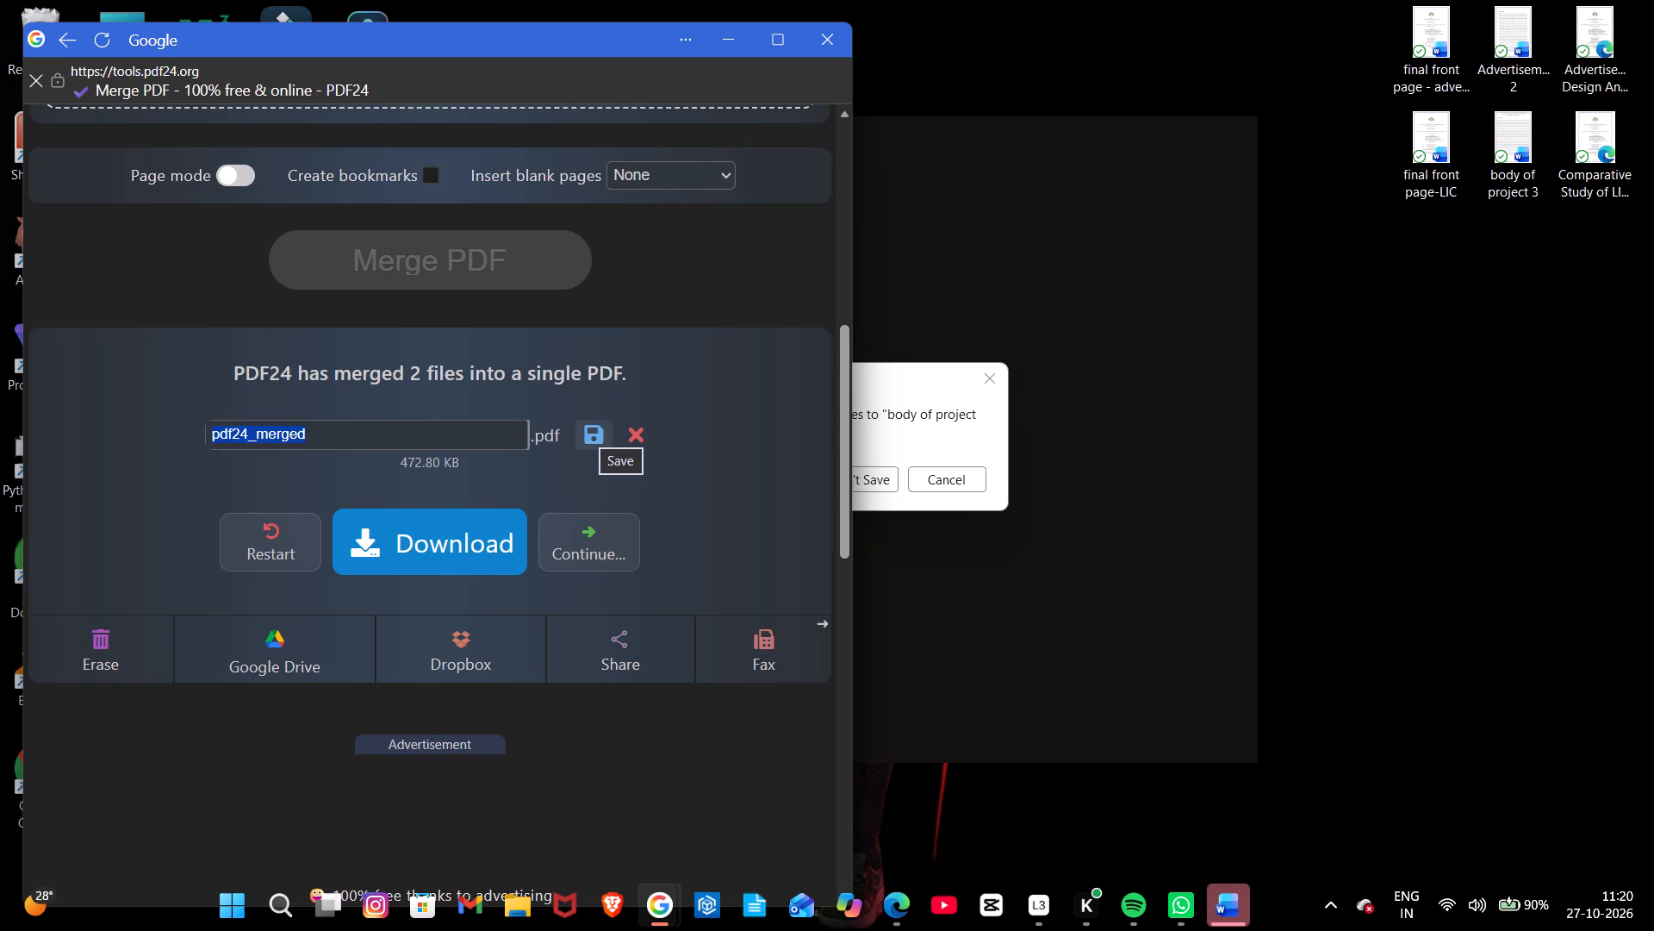
{"action": "key", "text": "BackSpace"}
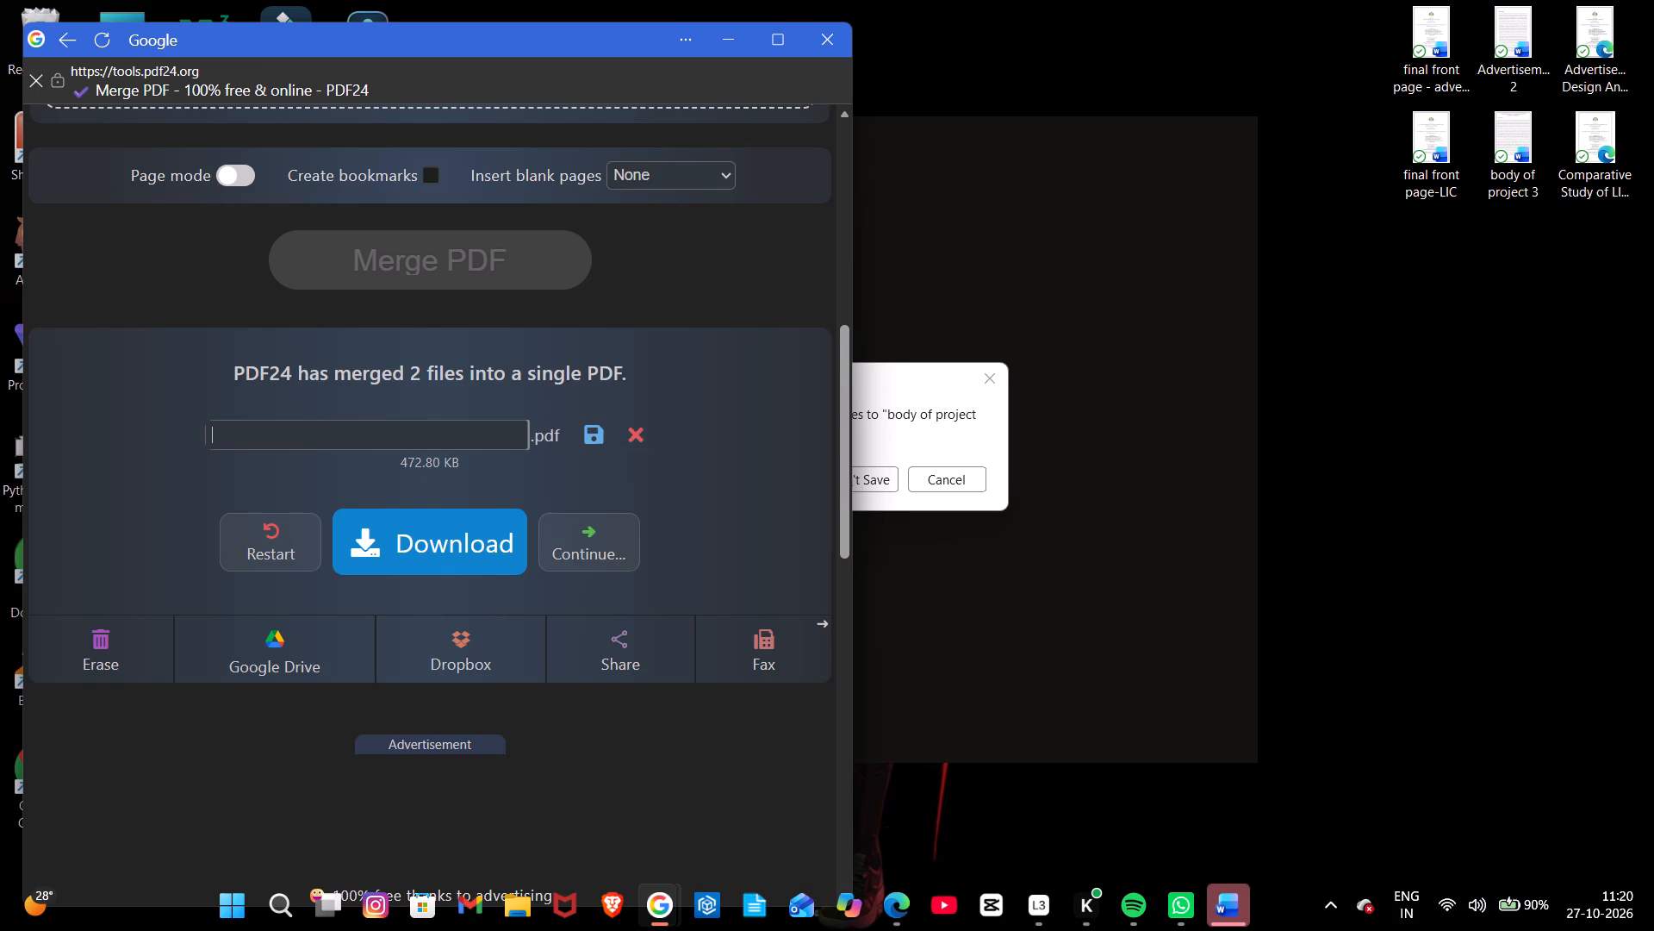
{"action": "type", "text": "comparative"}
{"action": "key", "text": "space"}
{"action": "type", "text": "study of"}
{"action": "key", "text": "space"}
{"action": "type", "text": "lic"}
{"action": "key", "text": "space"}
{"action": "type", "text": "ans hdfc"}
{"action": "key", "text": "space"}
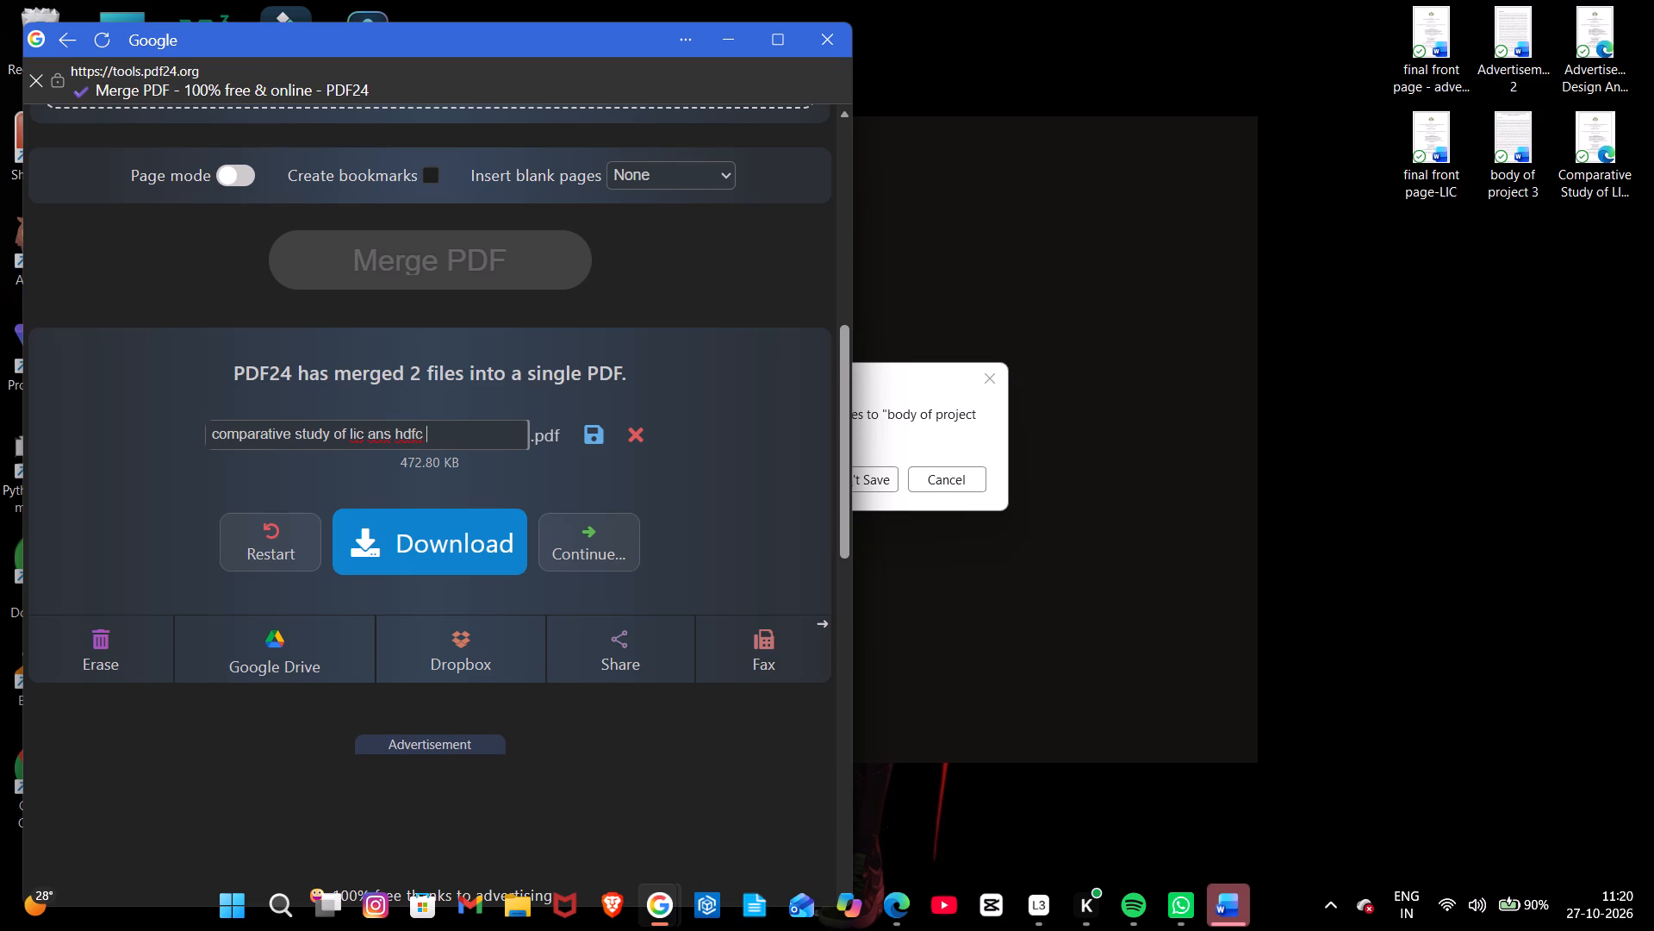
{"action": "key", "text": "BackSpace"}
{"action": "key", "text": "BackSpace"}
{"action": "key", "text": "BackSpace"}
{"action": "key", "text": "BackSpace"}
{"action": "key", "text": "BackSpace"}
{"action": "key", "text": "BackSpace"}
{"action": "key", "text": "BackSpace"}
{"action": "key", "text": "BackSpace"}
{"action": "key", "text": "BackSpace"}
{"action": "key", "text": "BackSpace"}
{"action": "key", "text": "BackSpace"}
{"action": "key", "text": "BackSpace"}
{"action": "key", "text": "BackSpace"}
{"action": "type", "text": "LIC"}
{"action": "key", "text": "space"}
{"action": "type", "text": "and"}
{"action": "key", "text": "space"}
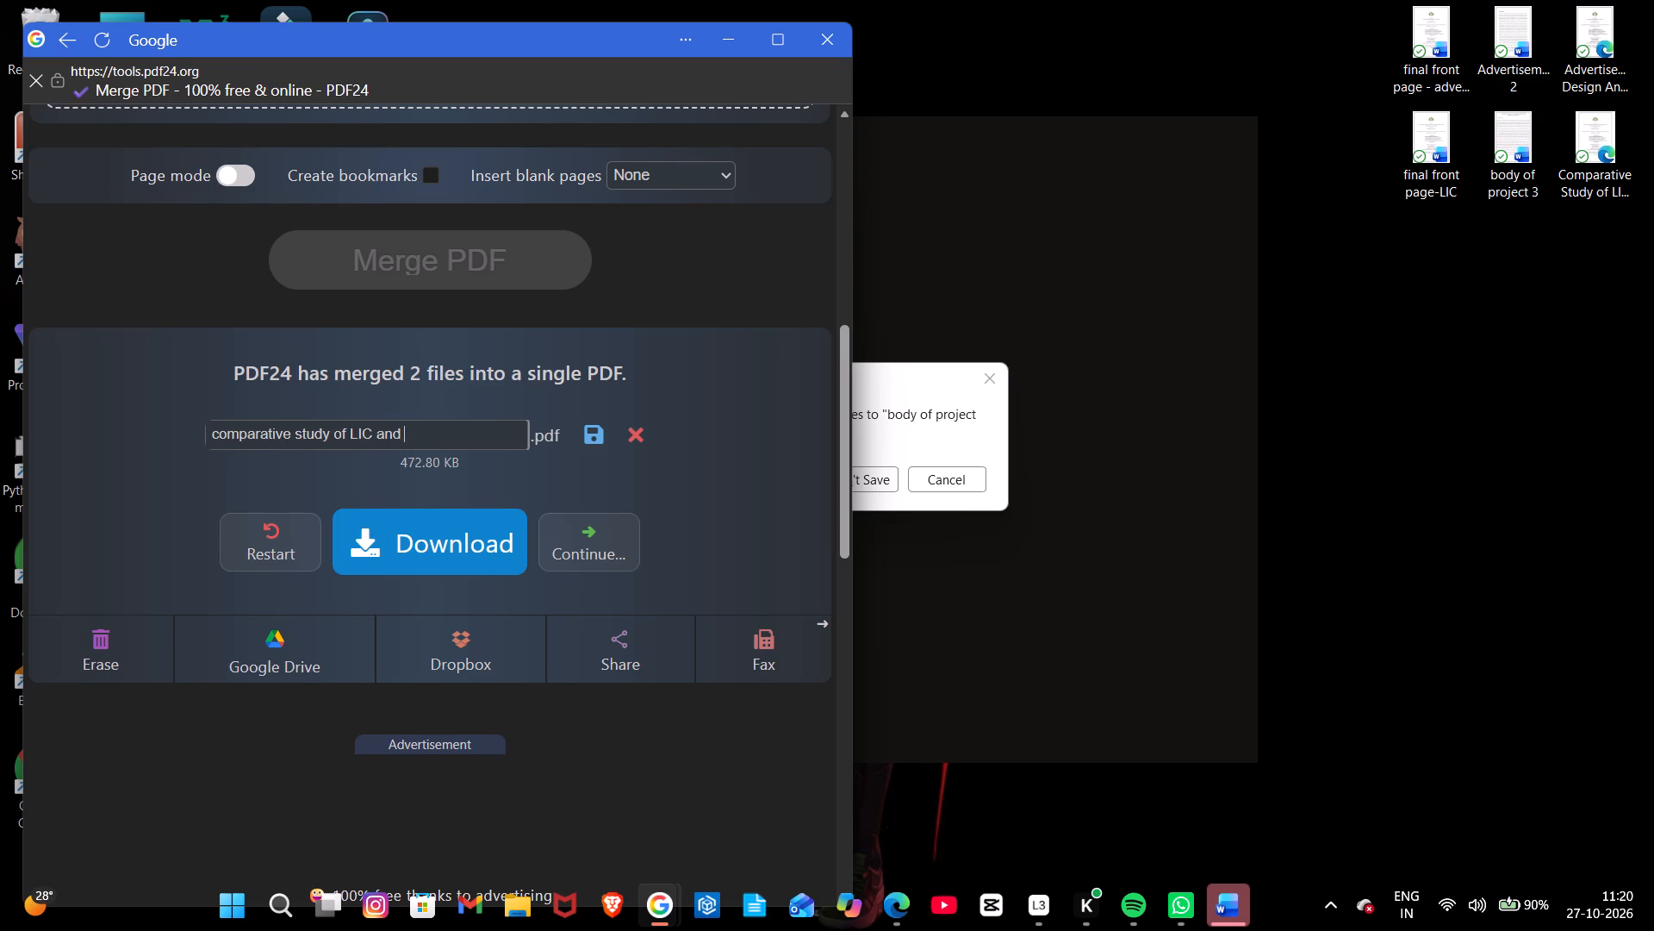
{"action": "type", "text": "HDFC"}
{"action": "left_click", "coordinate": [219, 433]}
{"action": "key", "text": "BackSpace"}
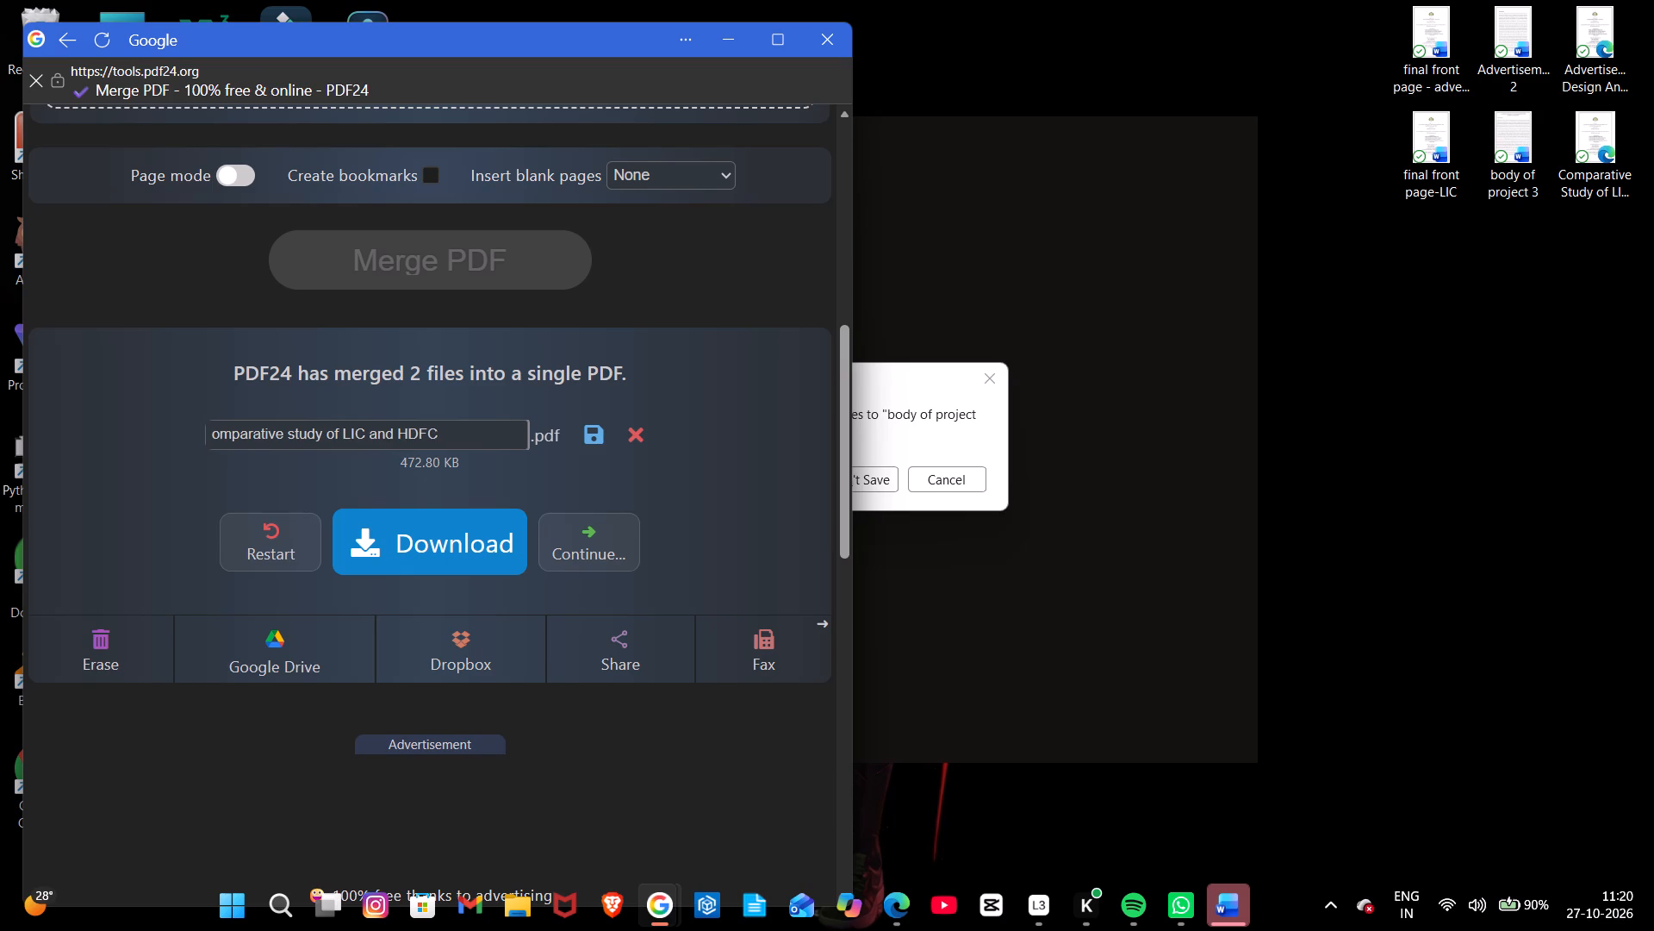
{"action": "key", "text": "c"}
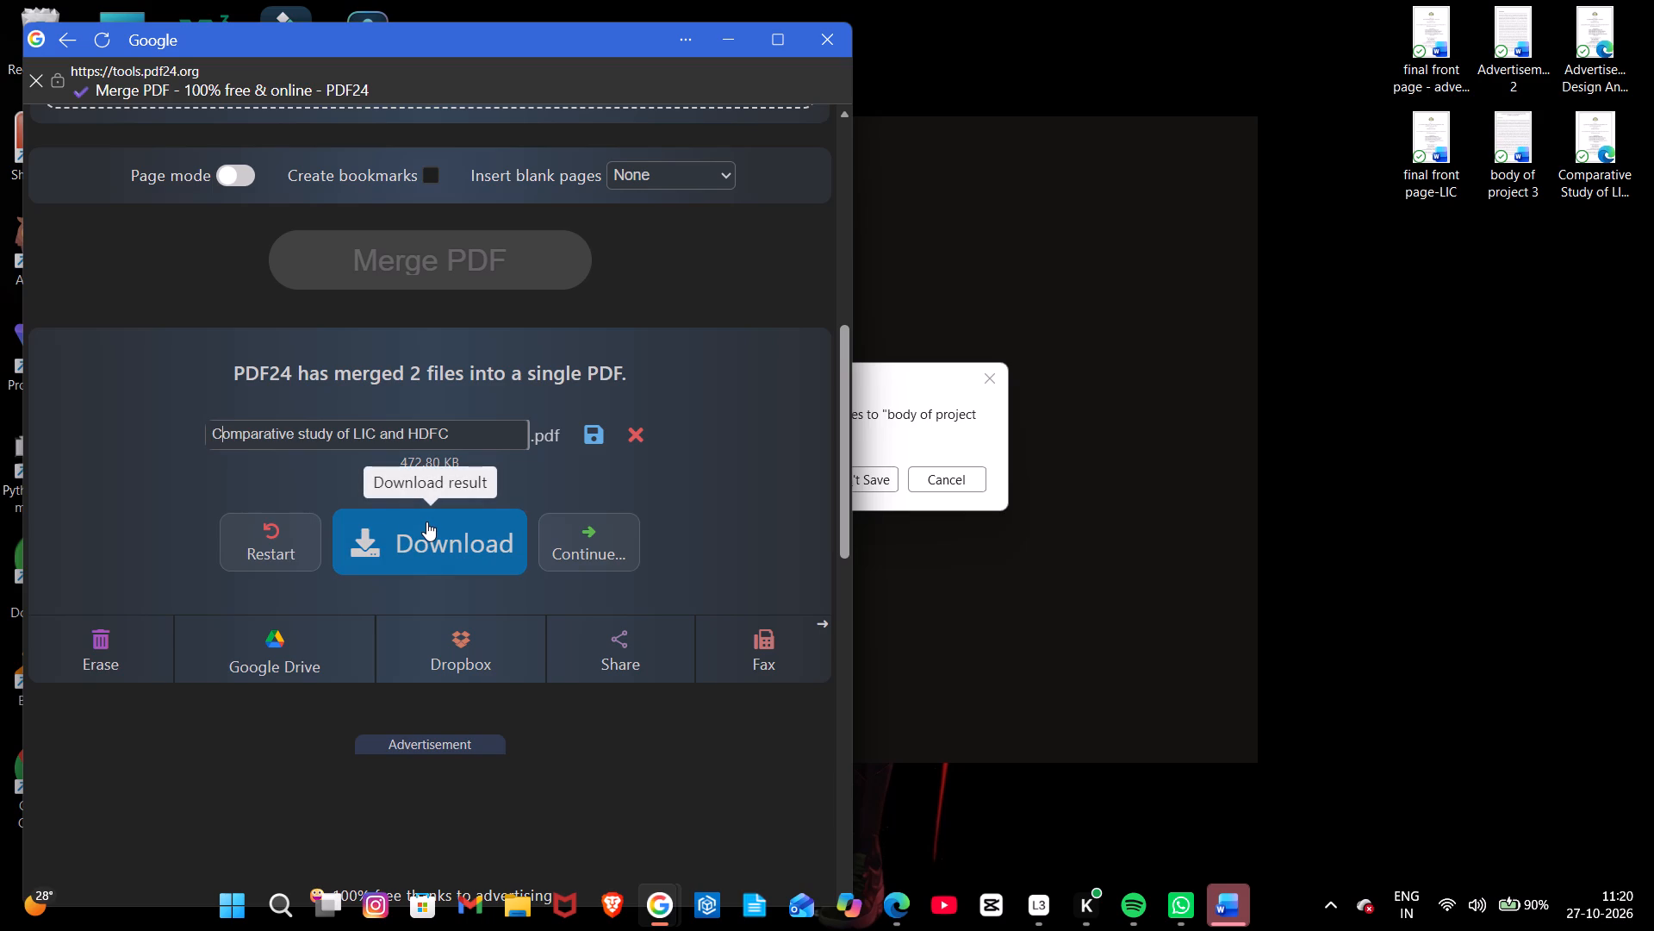
{"action": "left_click", "coordinate": [589, 429]}
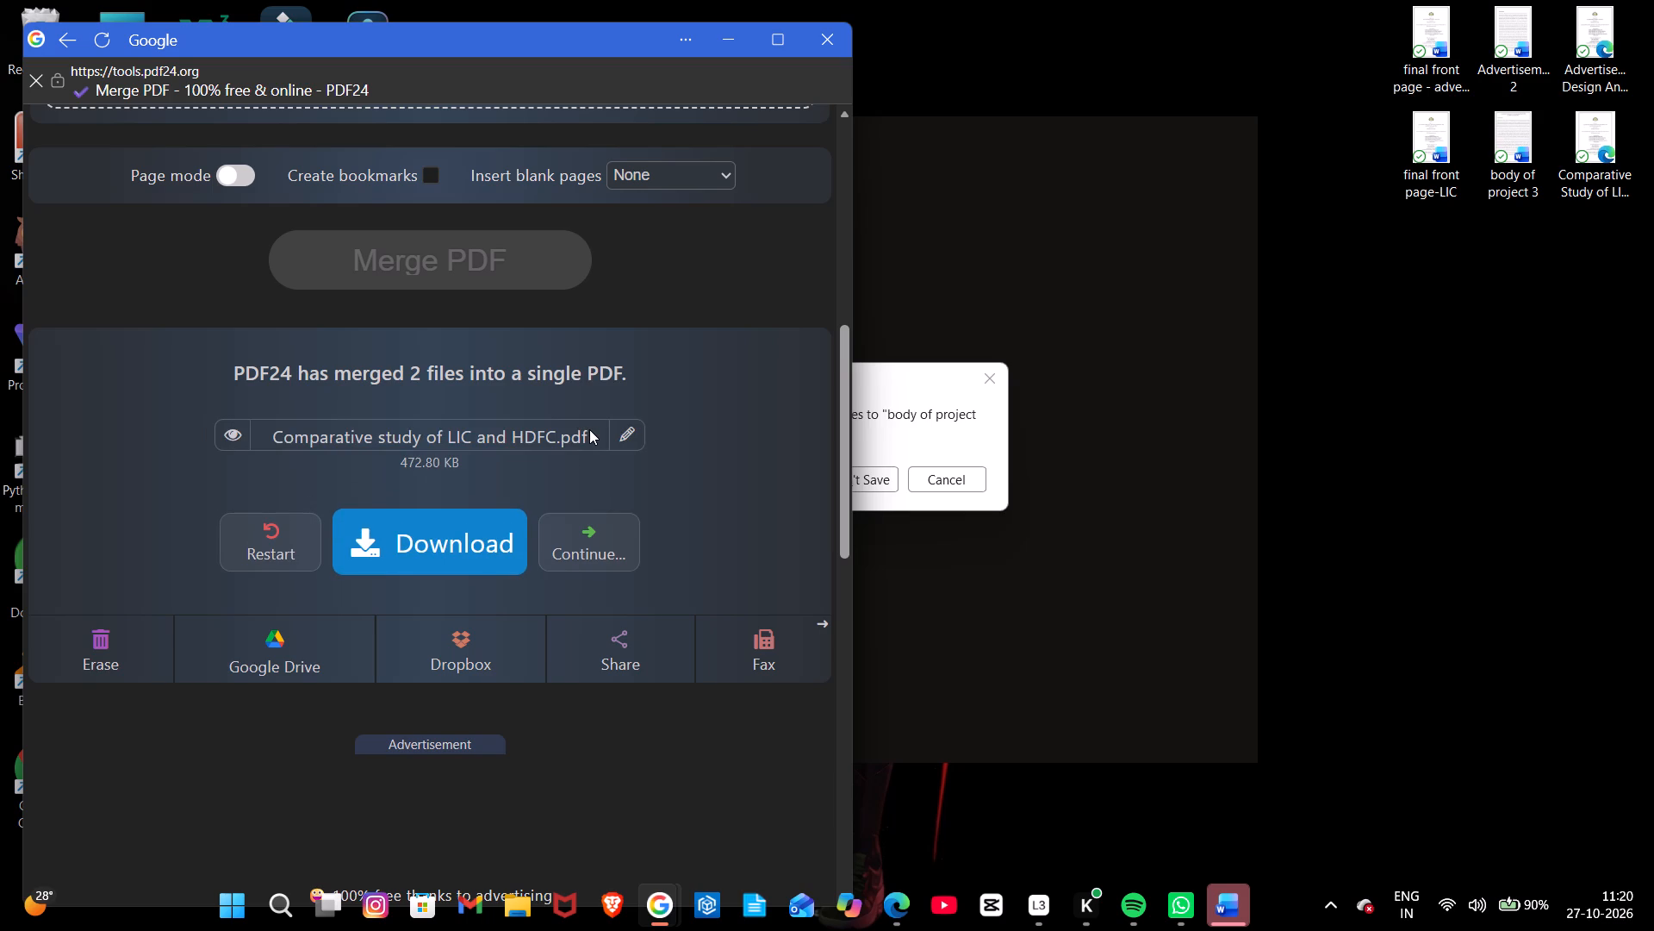
Download the renamed merged PDF.
{"action": "left_click", "coordinate": [513, 532]}
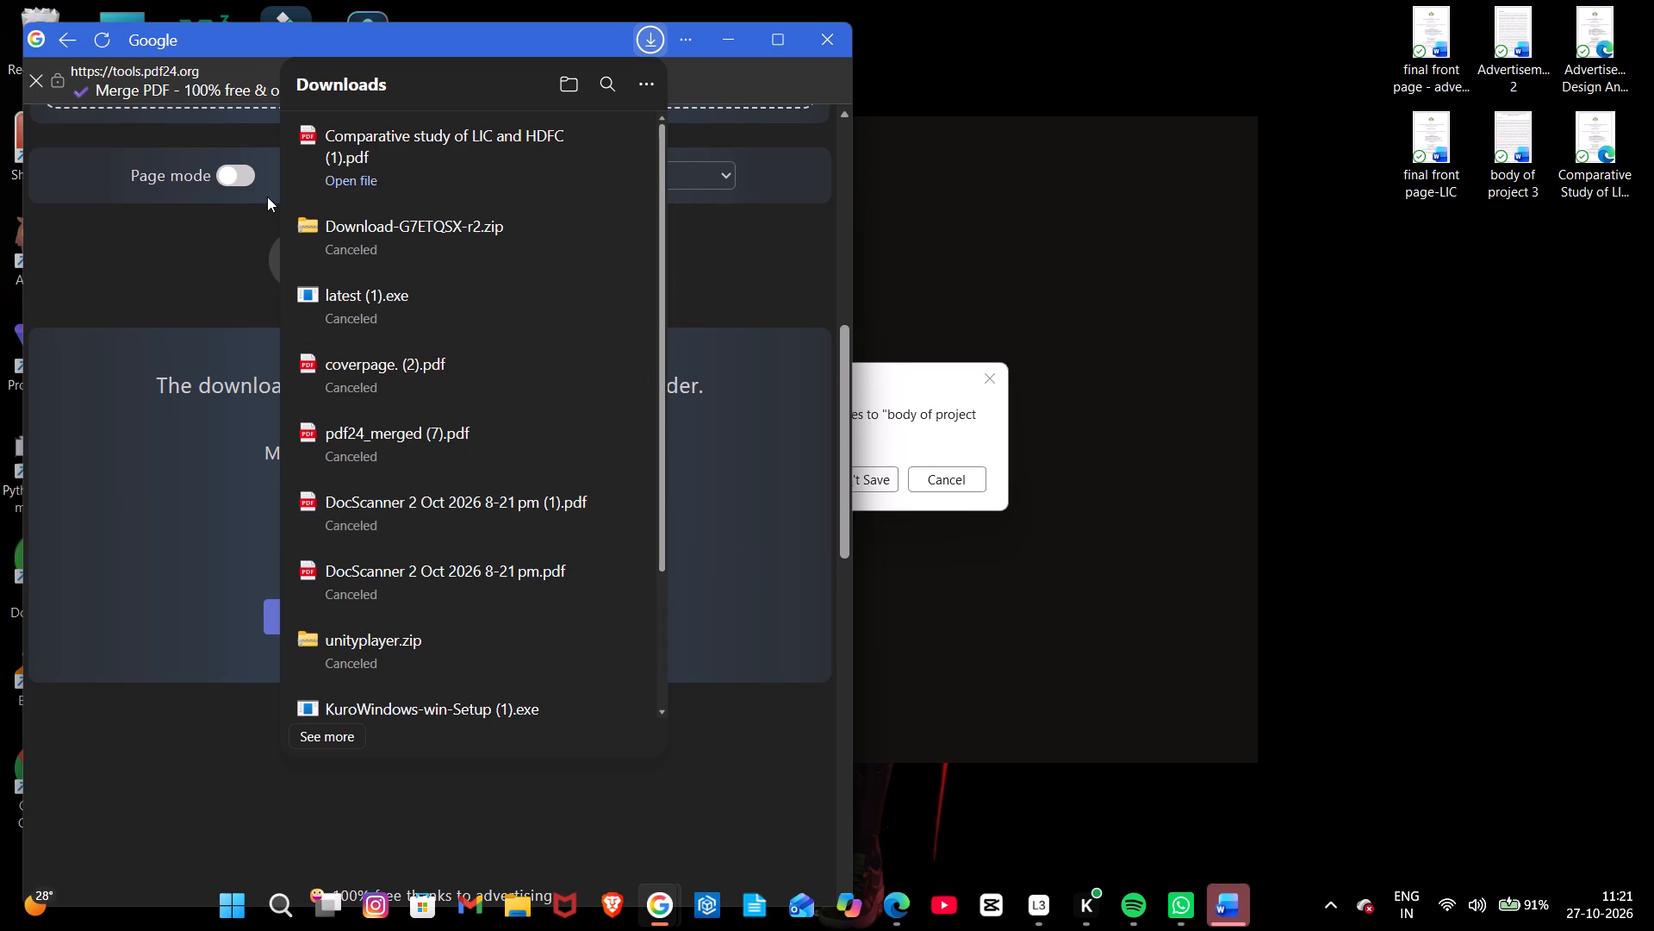
Place the downloaded "Comparative study of LIC and HDFC (1).pdf" on the Desktop.
{"action": "left_click_drag", "start_coordinate": [309, 130], "coordinate": [703, 203]}
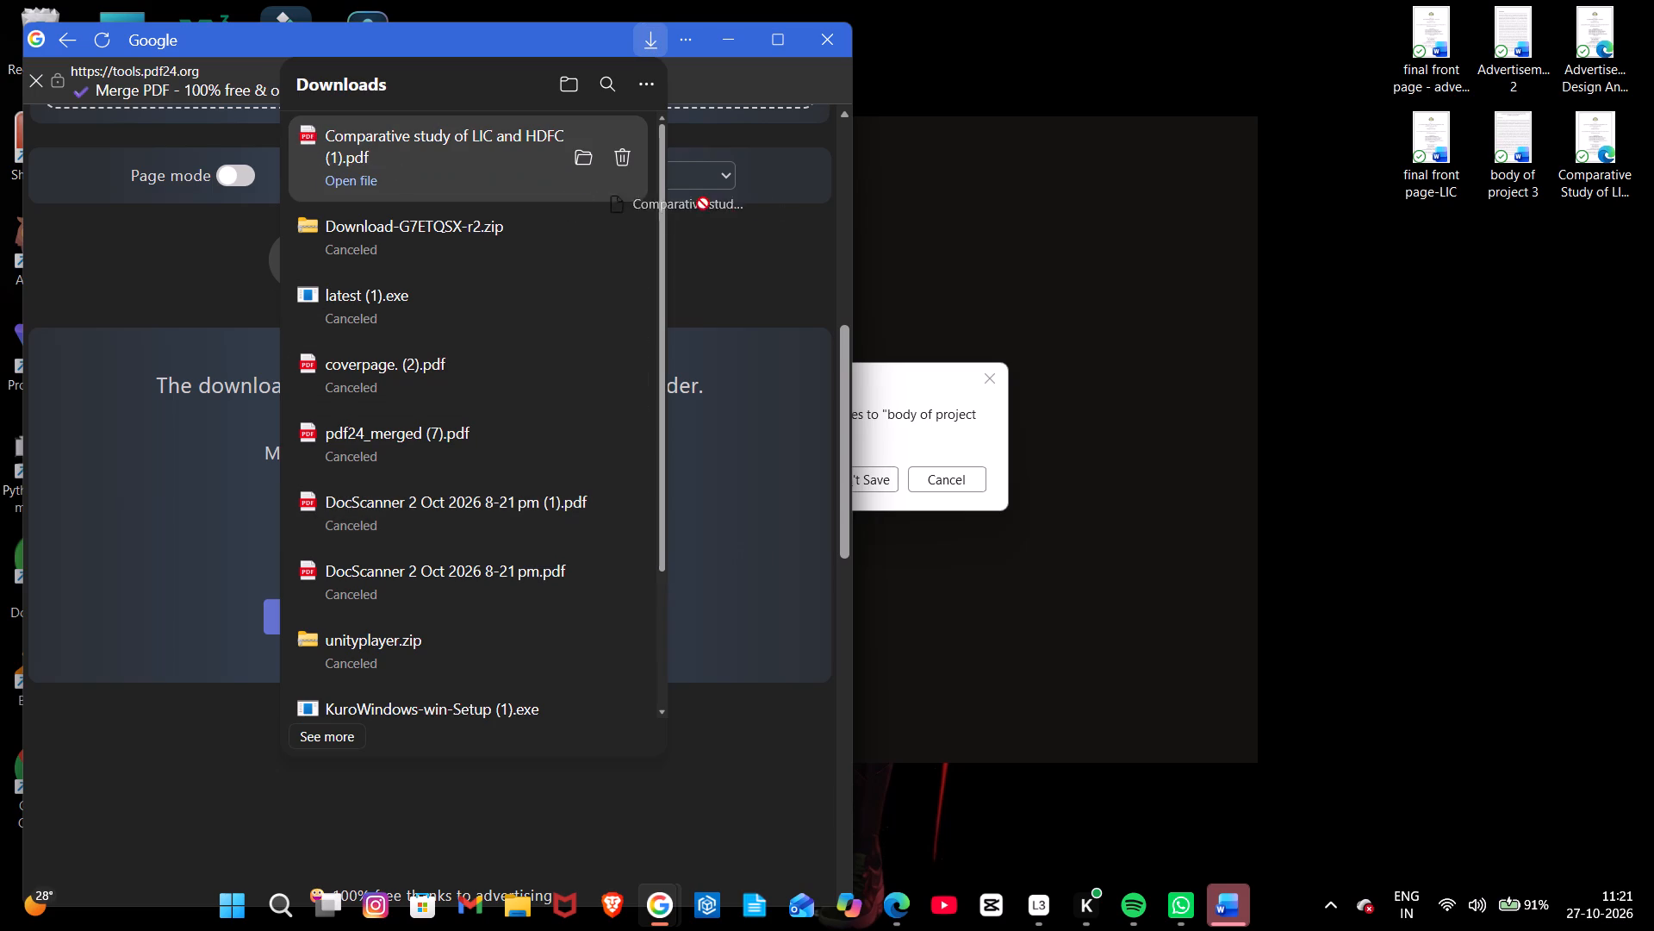
{"action": "left_click_drag", "start_coordinate": [703, 203], "coordinate": [1321, 217]}
Move the "Comparative study of LIC and HDFC (1)" PDF on the desktop to just below the "final front page-LIC" file.
{"action": "left_click_drag", "start_coordinate": [1321, 217], "coordinate": [1406, 326]}
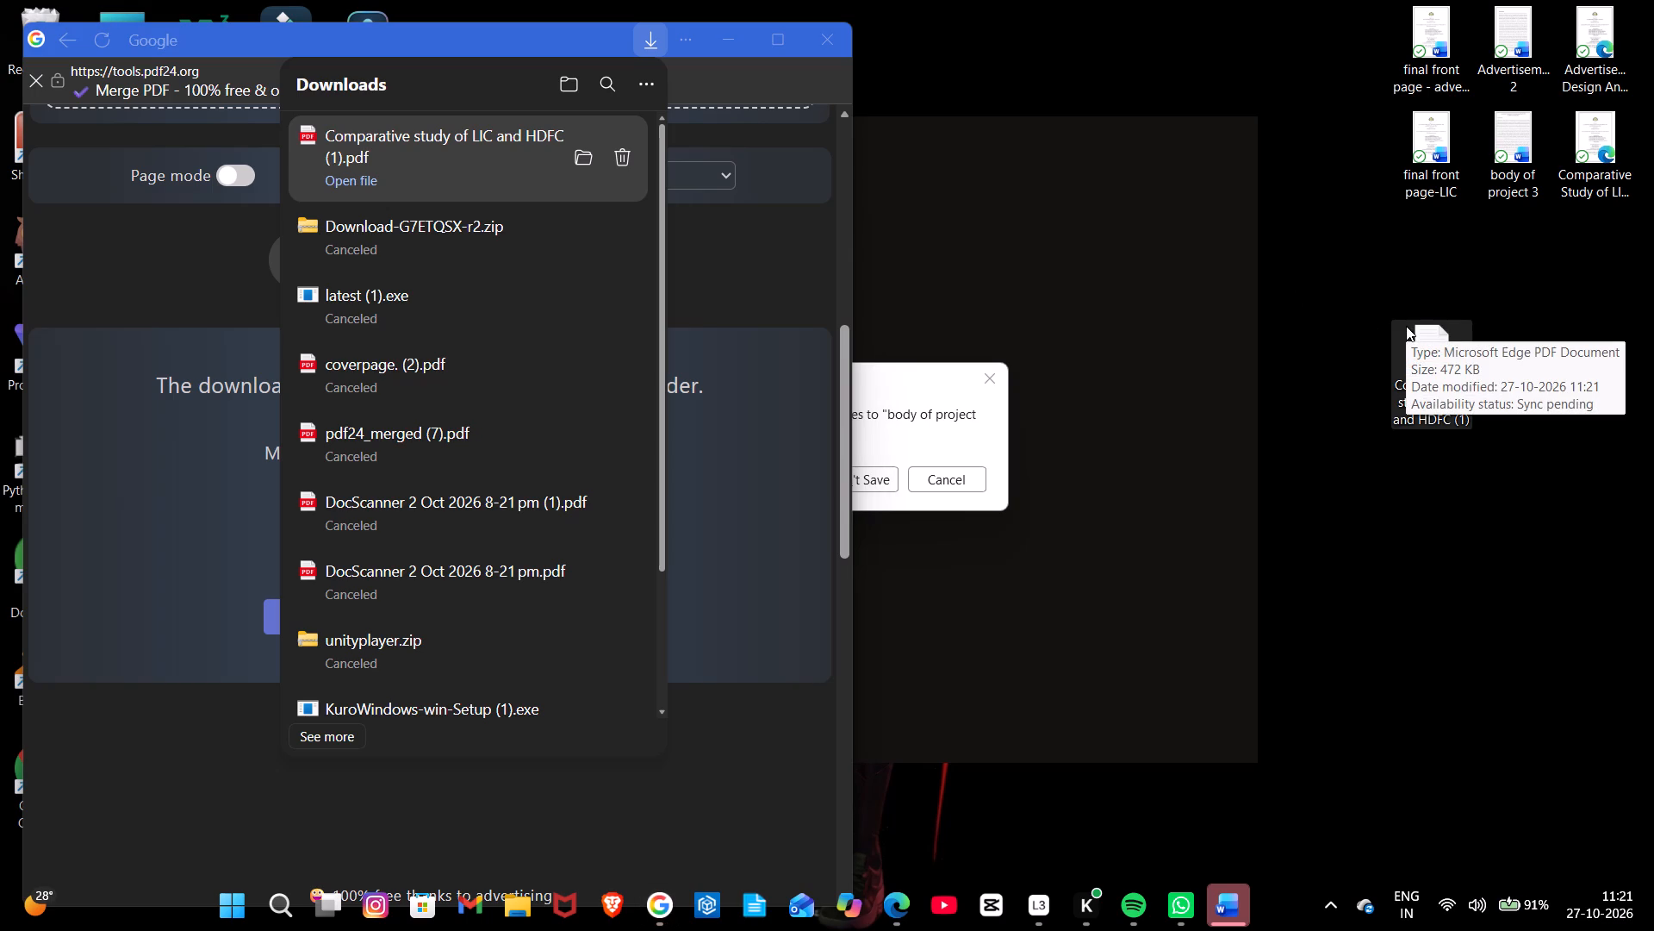
{"action": "left_click", "coordinate": [1581, 444]}
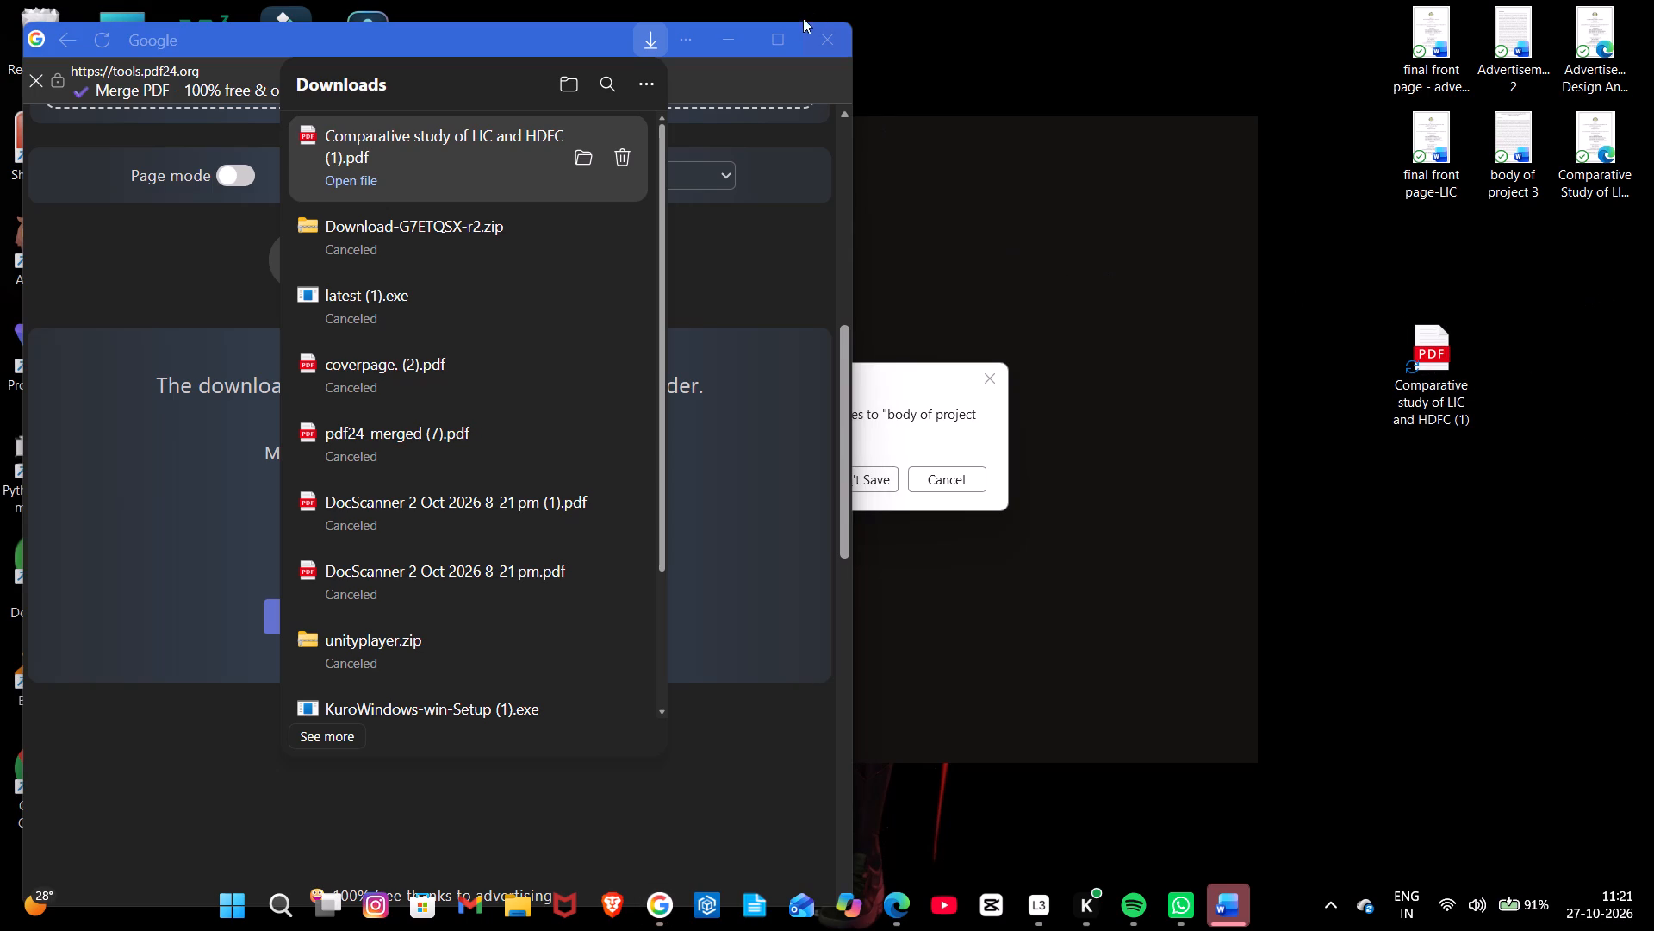
Minimize the browser window showing the PDF merge page.
{"action": "left_click", "coordinate": [721, 31]}
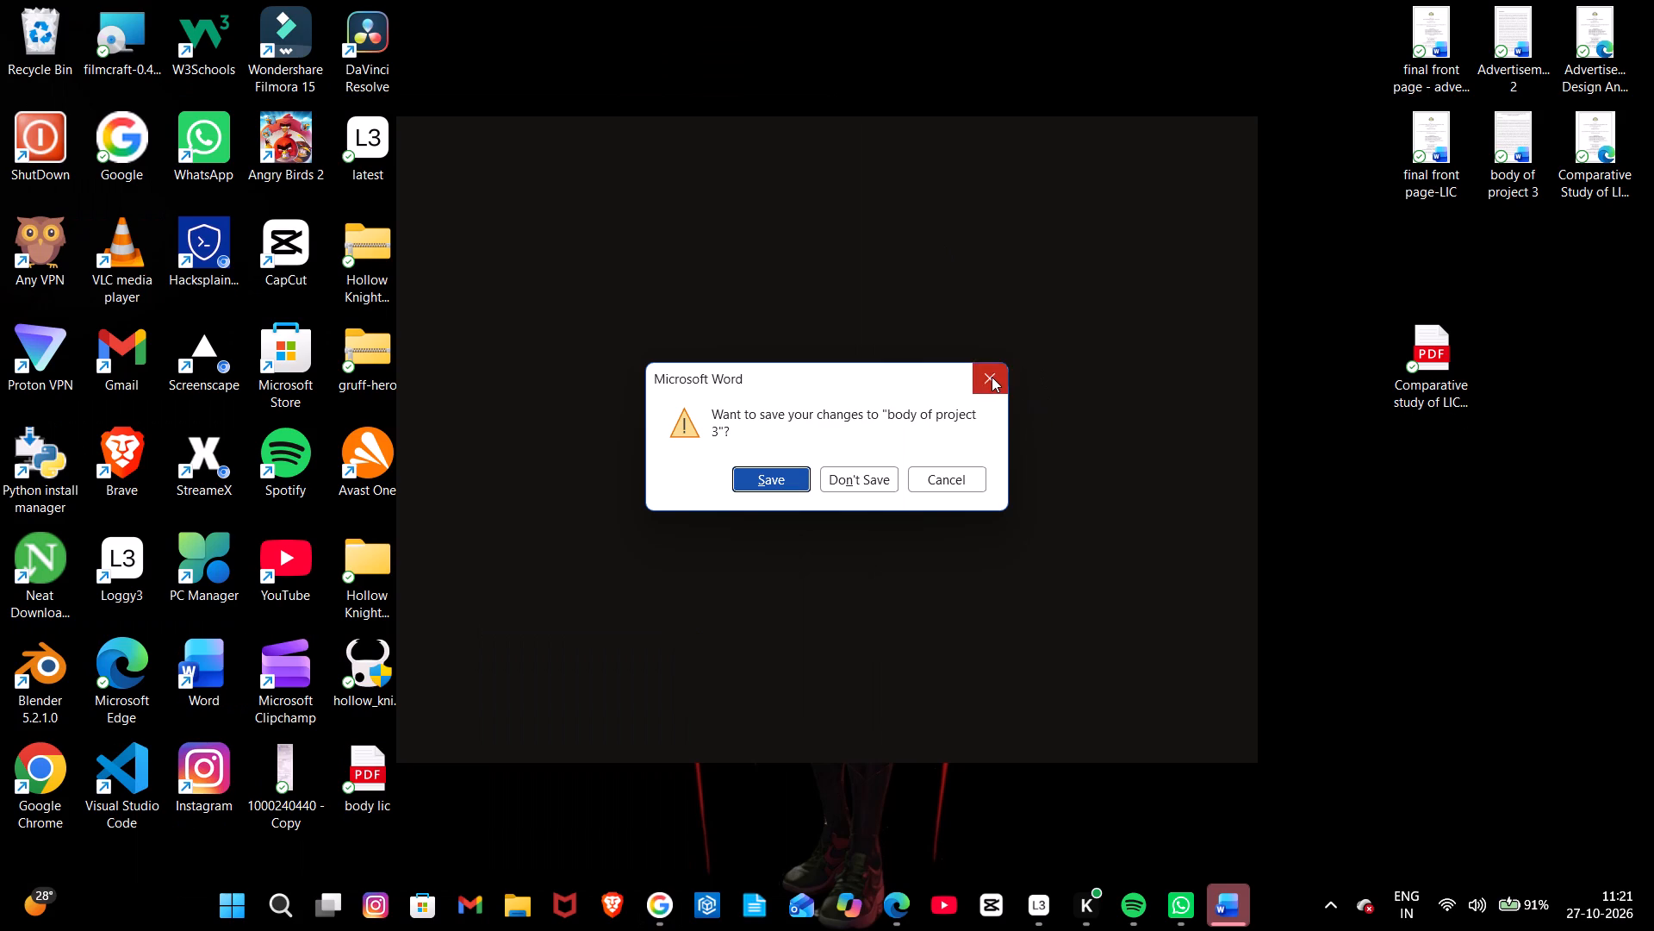
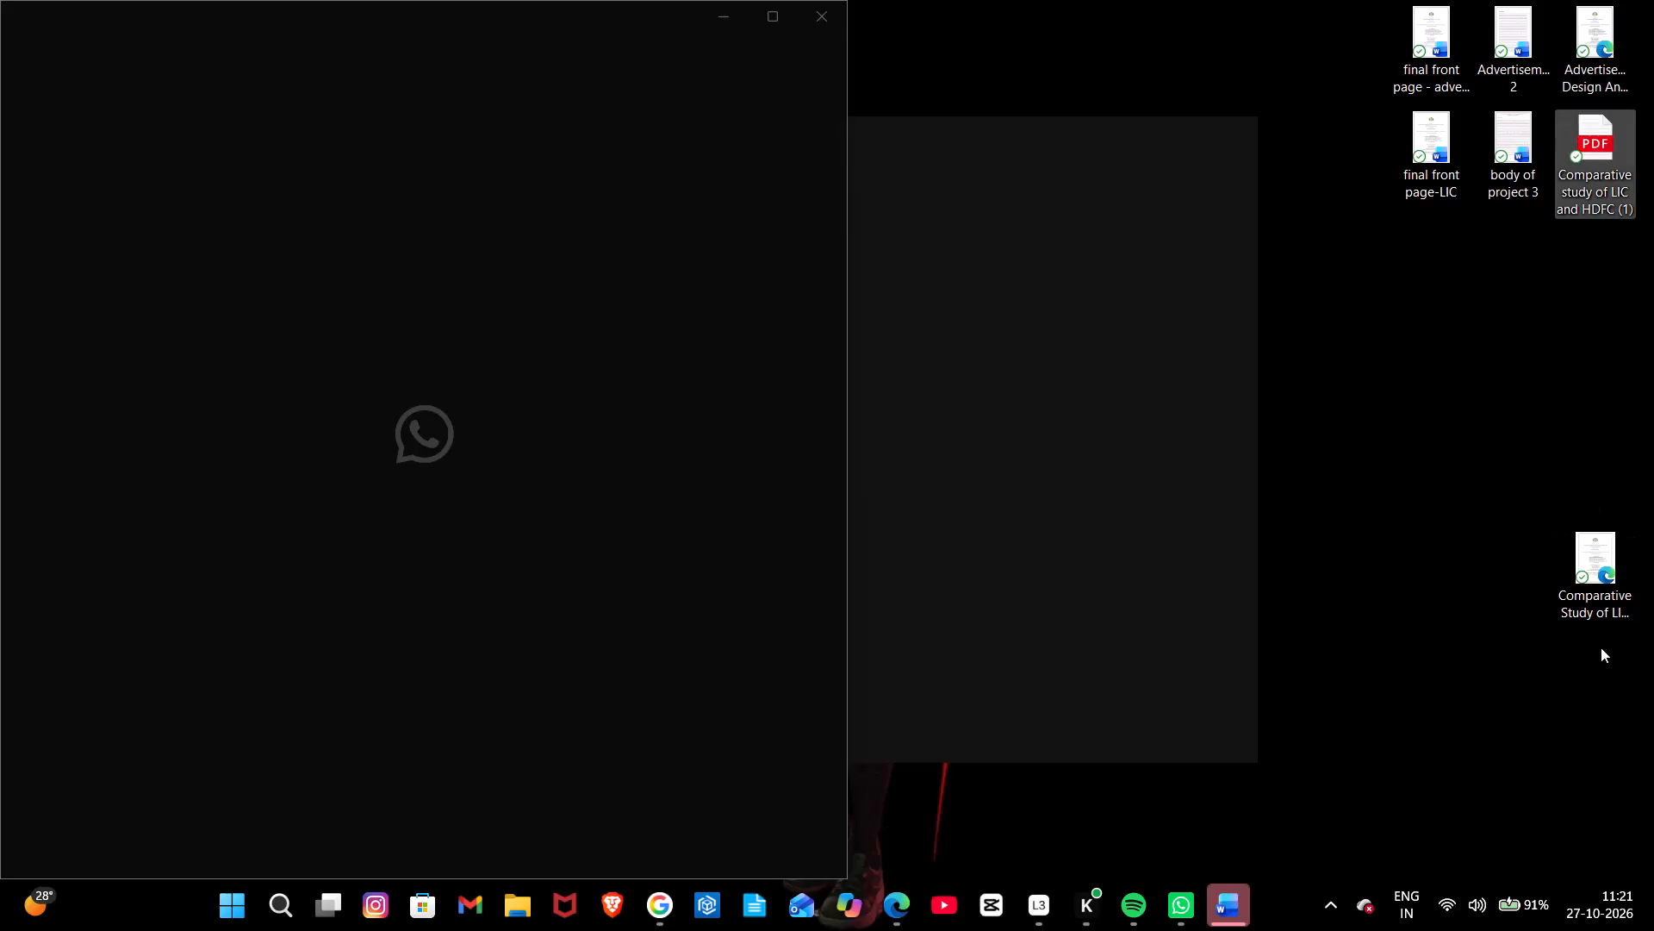
Delete the older "Comparative Study of LIC and HDFC" PDF, the copy without (1), from the desktop.
{"action": "left_click", "coordinate": [1581, 582]}
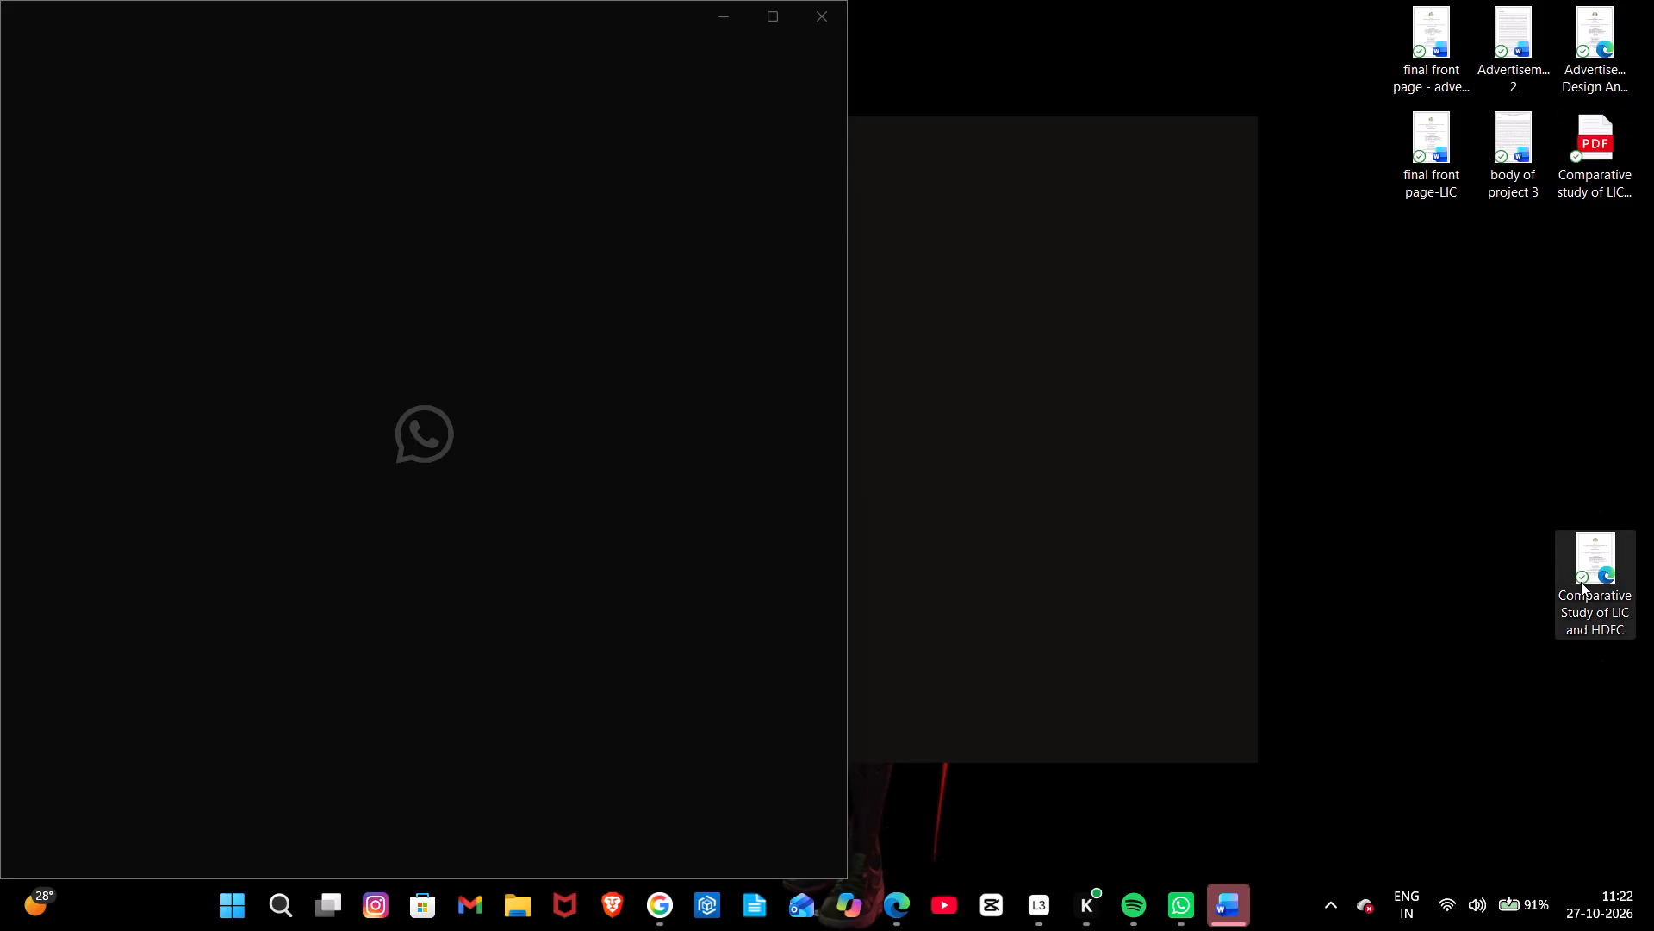
{"action": "right_click", "coordinate": [1581, 582]}
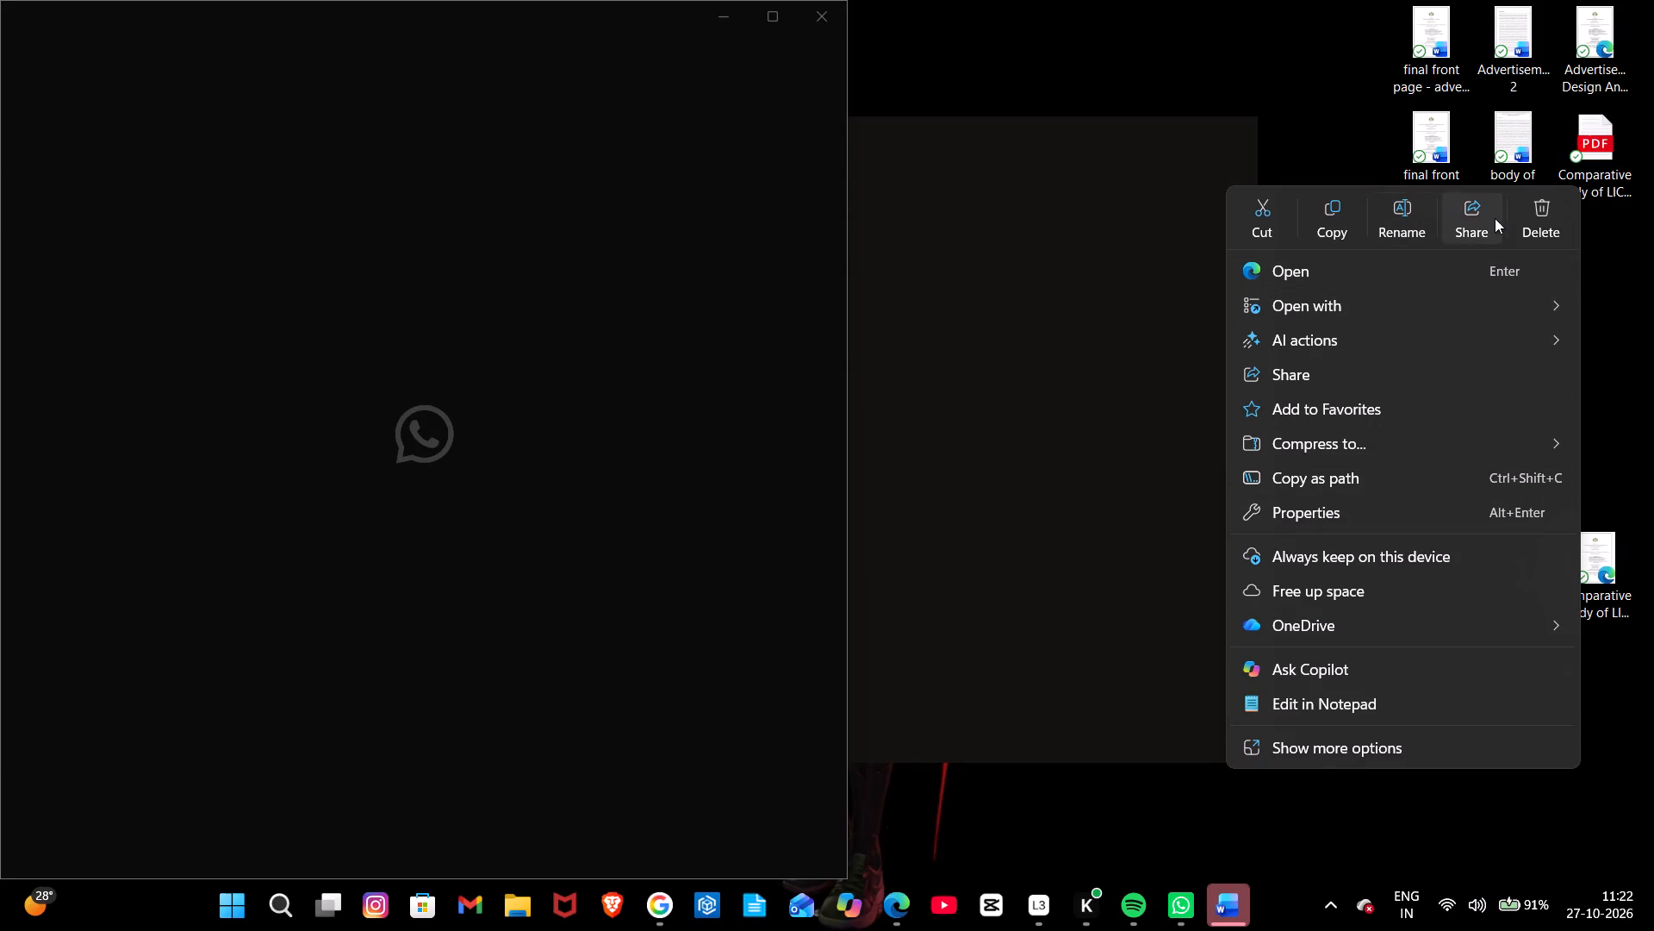
{"action": "left_click", "coordinate": [1533, 220]}
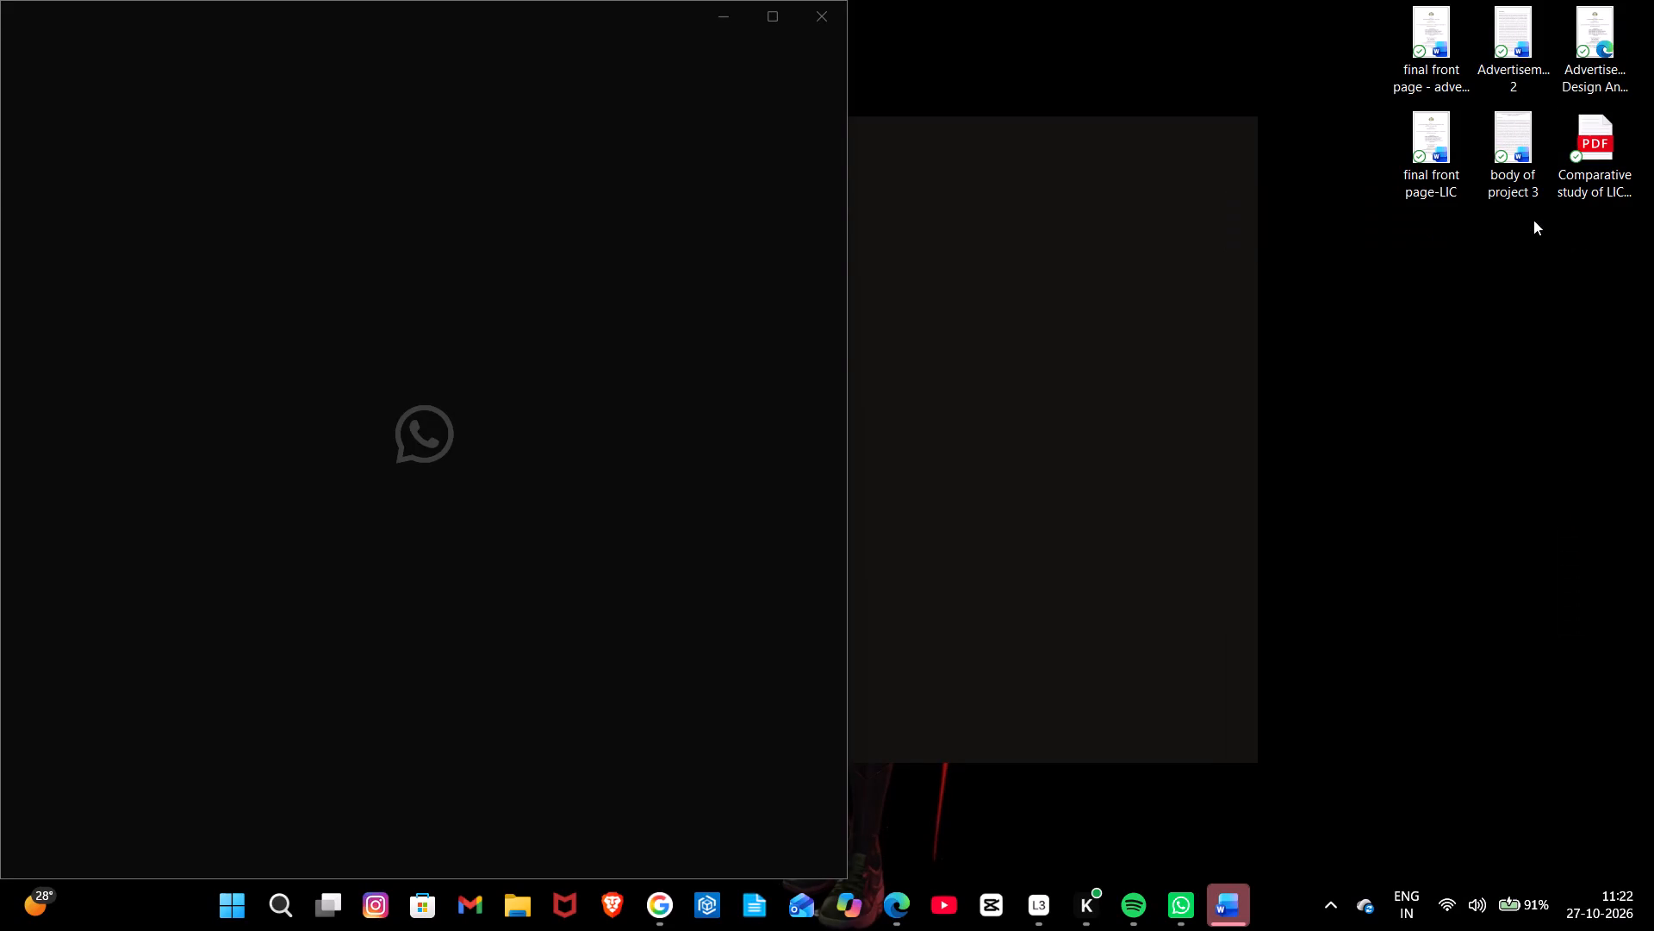
Refresh the desktop twice to update the file icons.
{"action": "right_click", "coordinate": [1570, 176]}
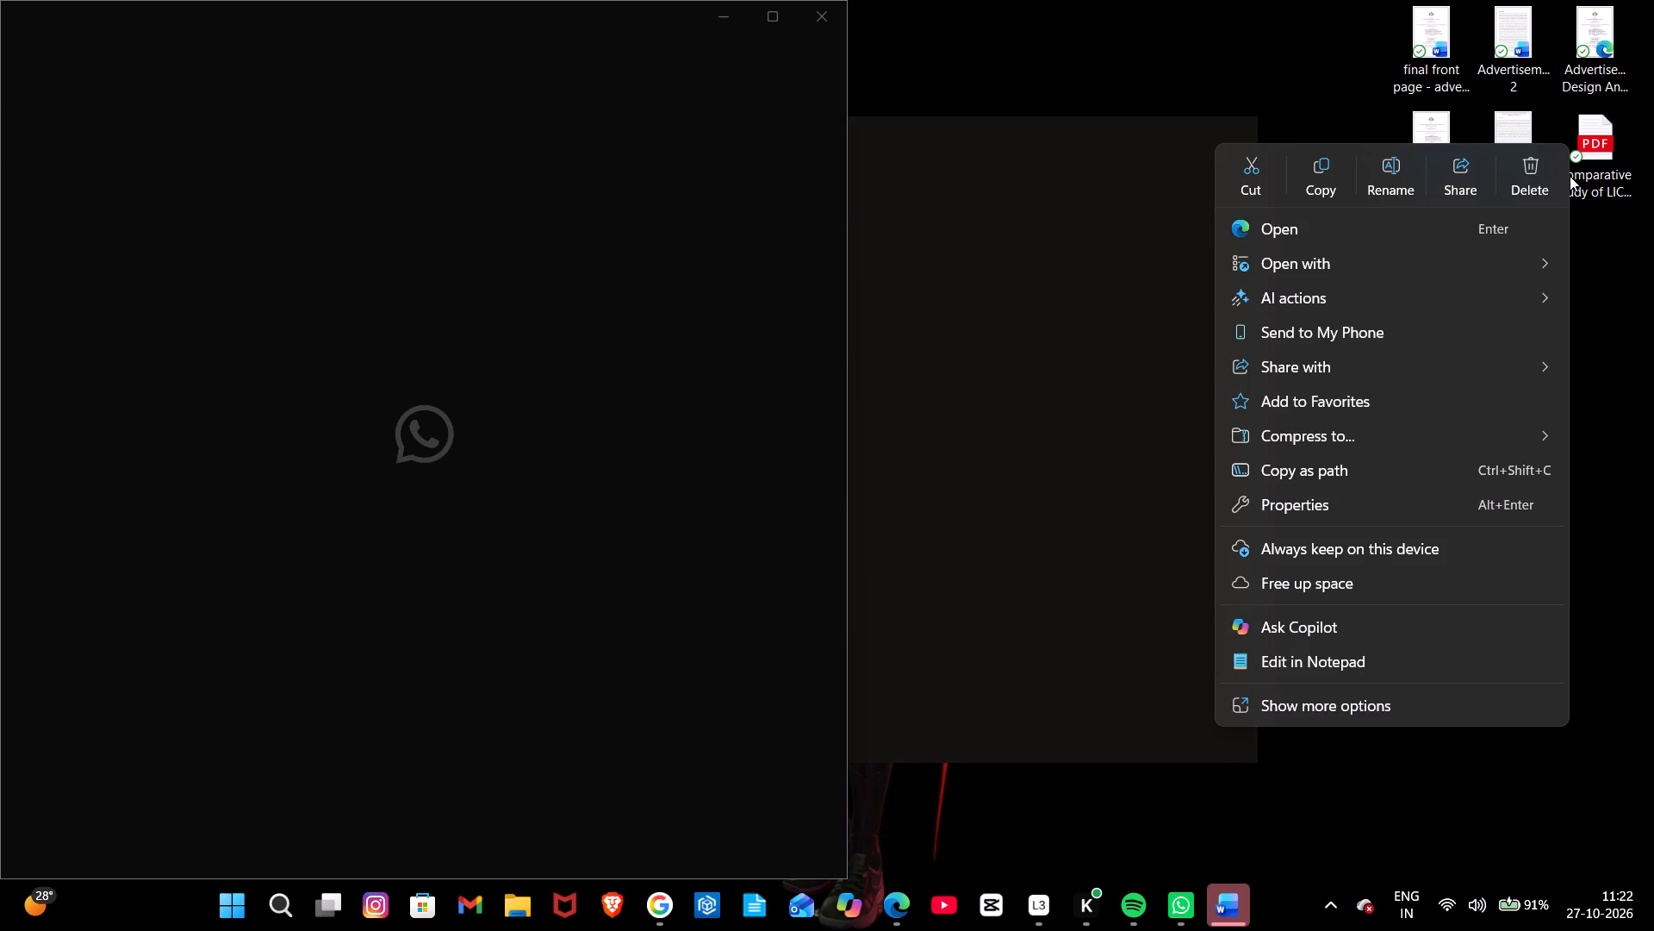
{"action": "left_click", "coordinate": [1616, 333]}
{"action": "right_click", "coordinate": [1435, 386]}
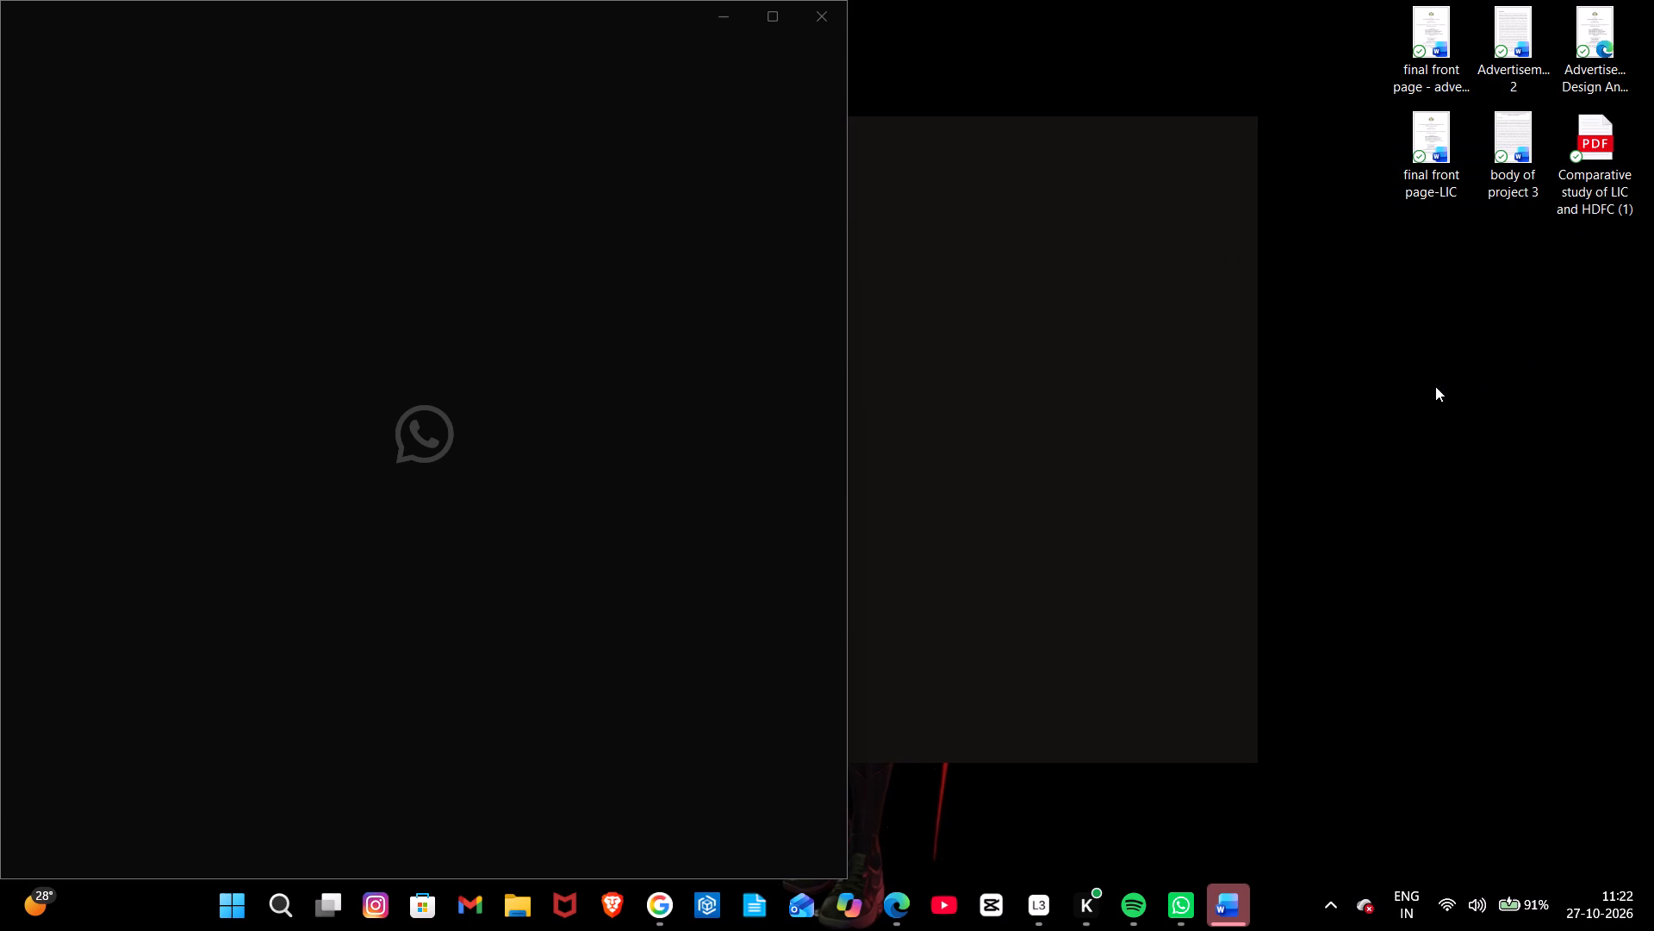
{"action": "left_click", "coordinate": [1354, 476]}
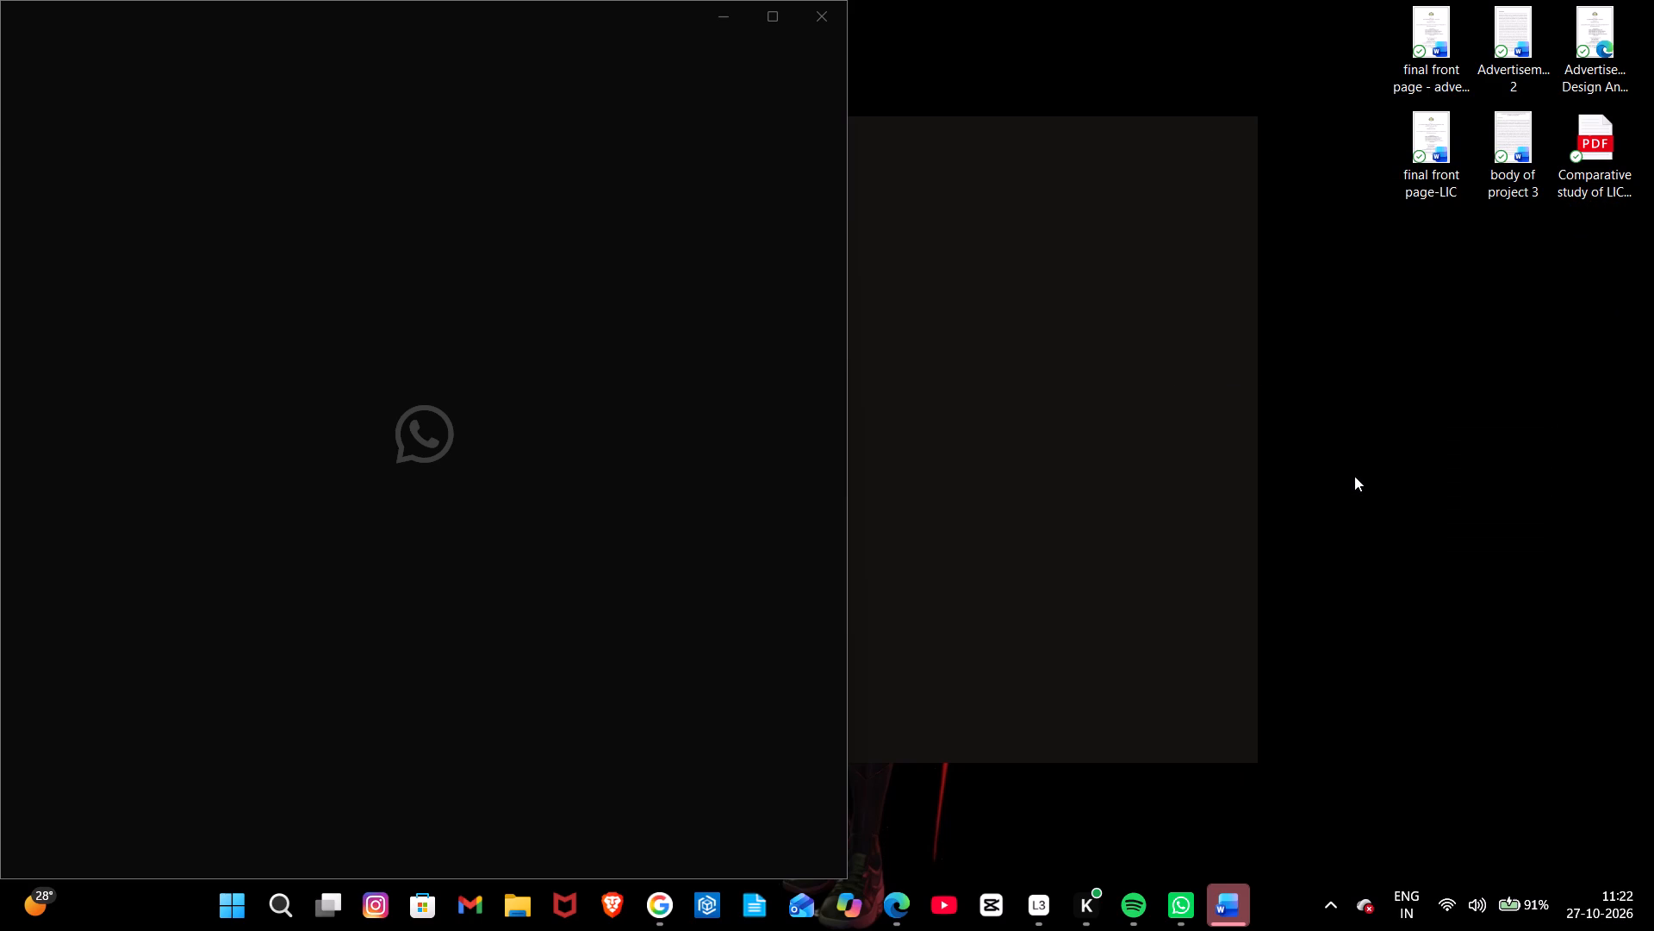
{"action": "right_click", "coordinate": [1354, 476]}
{"action": "left_click", "coordinate": [1421, 172]}
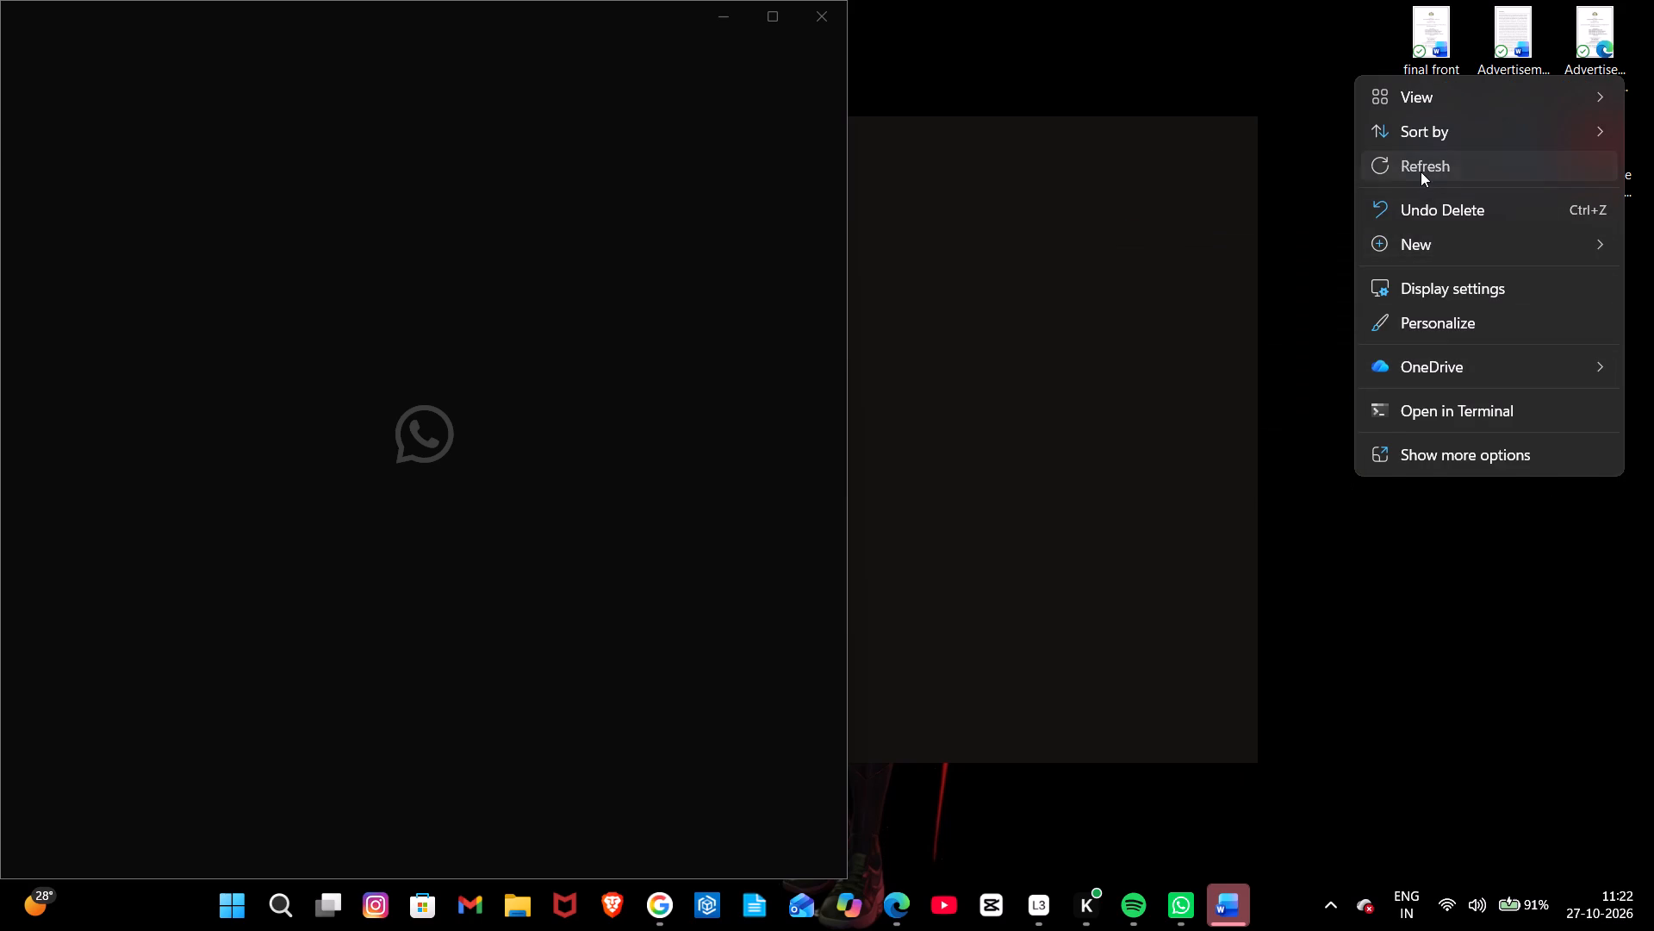
{"action": "right_click", "coordinate": [1422, 333]}
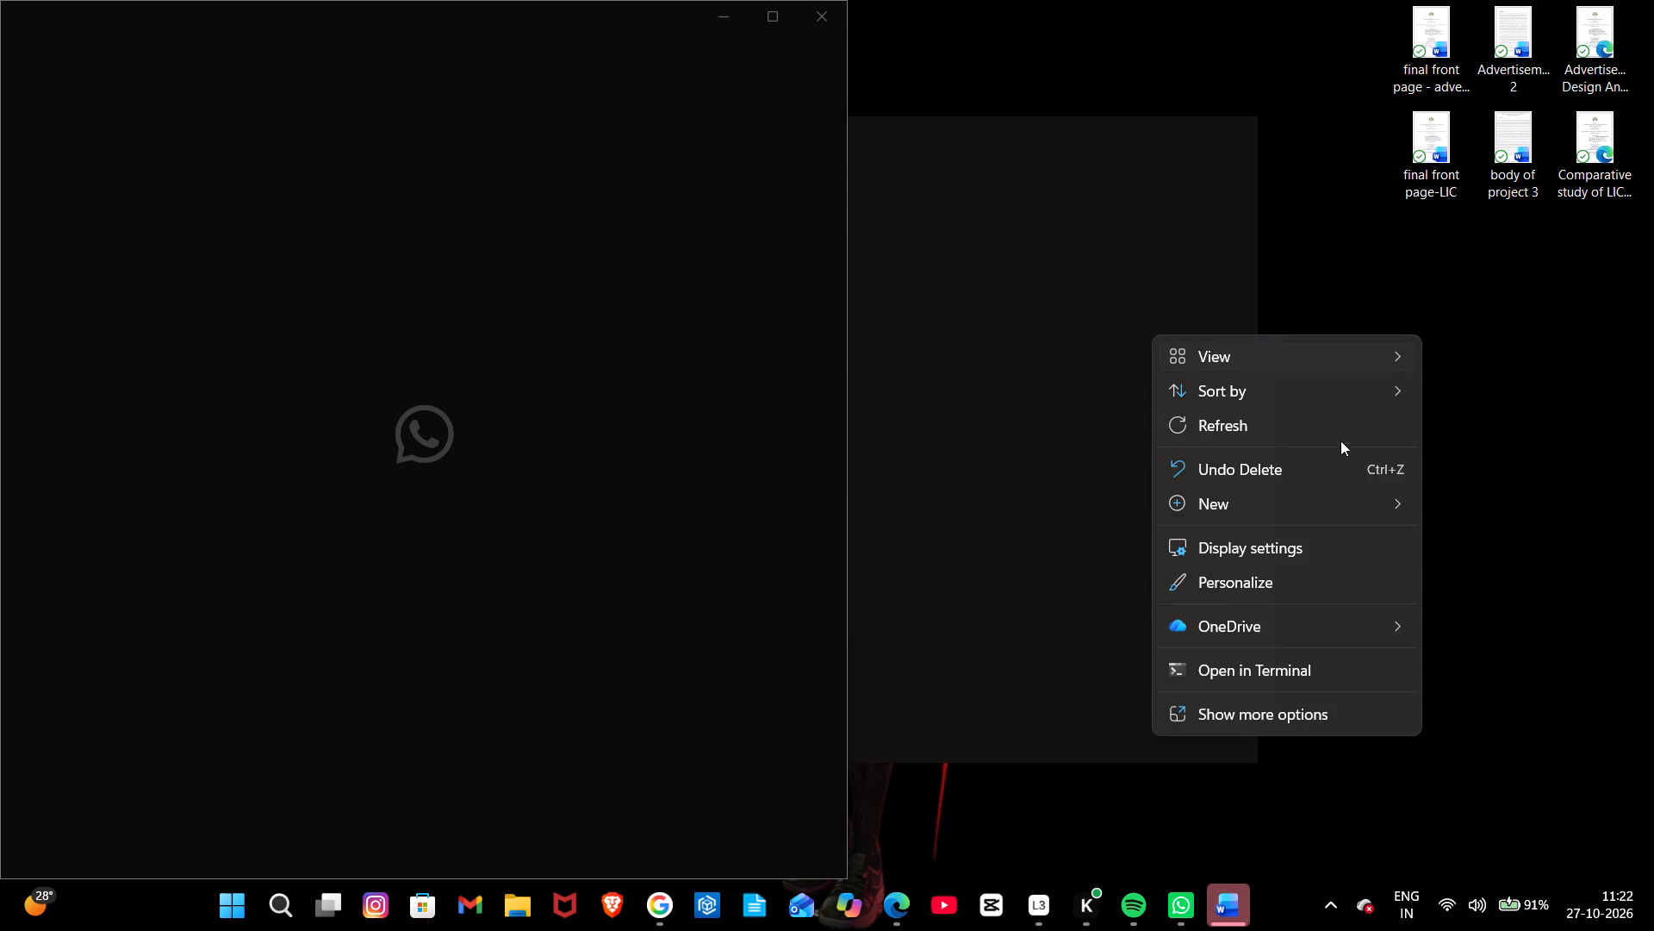
{"action": "left_click", "coordinate": [1353, 428]}
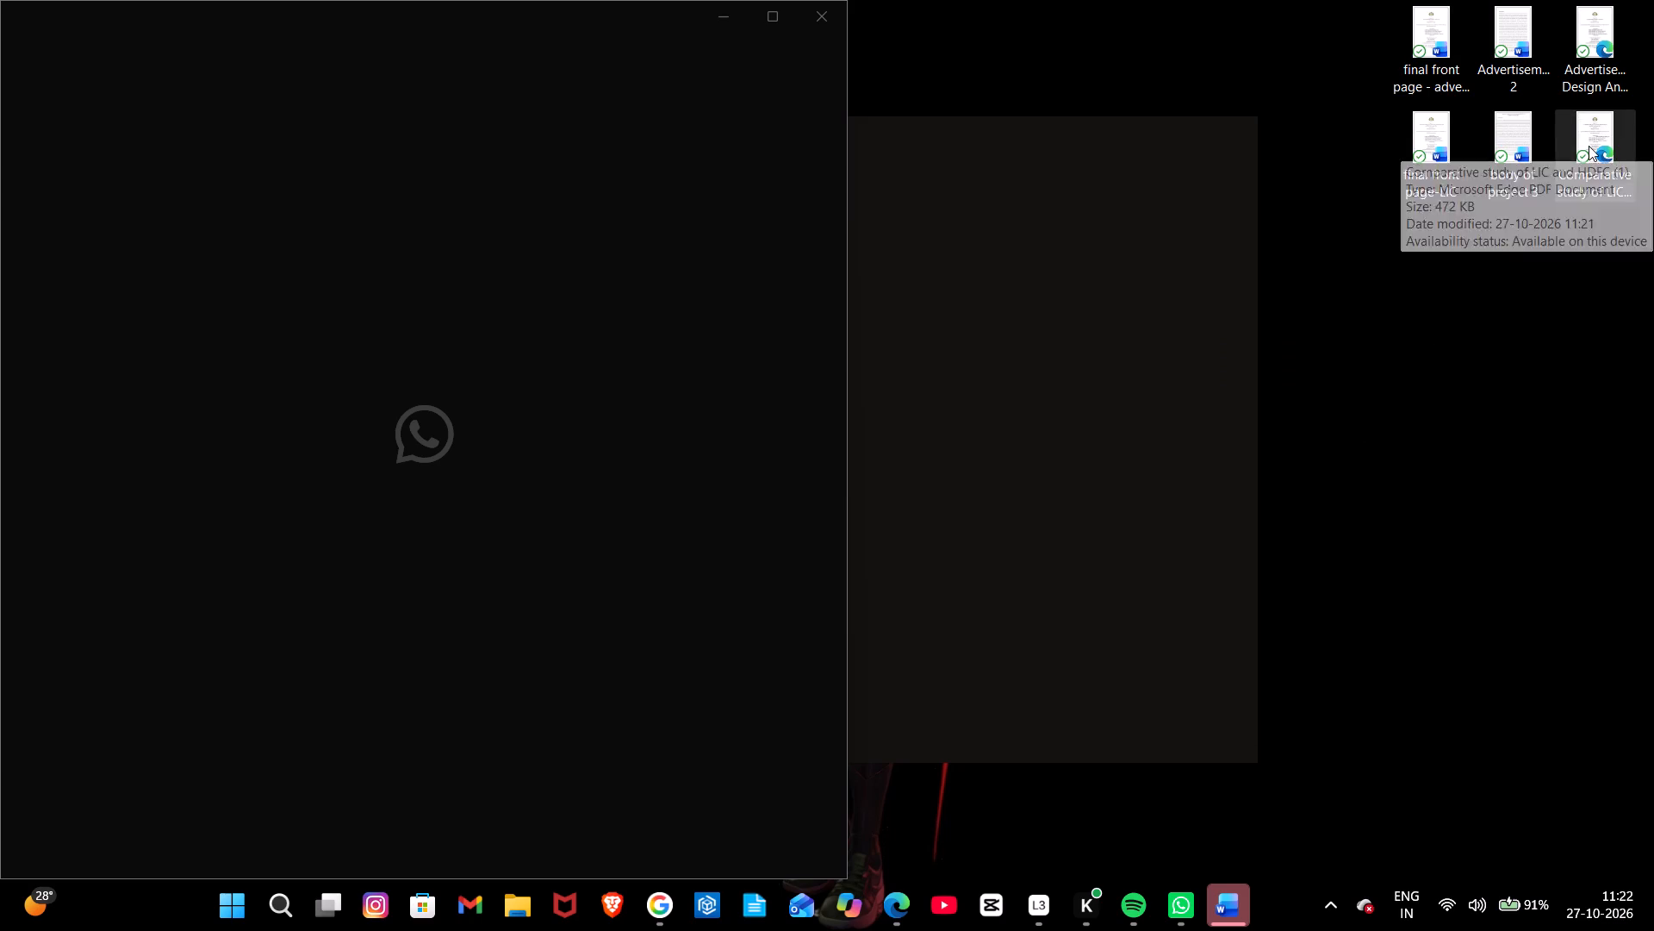
Open the merged "Comparative study of LIC and HDFC (1)" PDF from the Desktop and review its pages from the cover to the references.
{"action": "double_click", "coordinate": [1589, 146]}
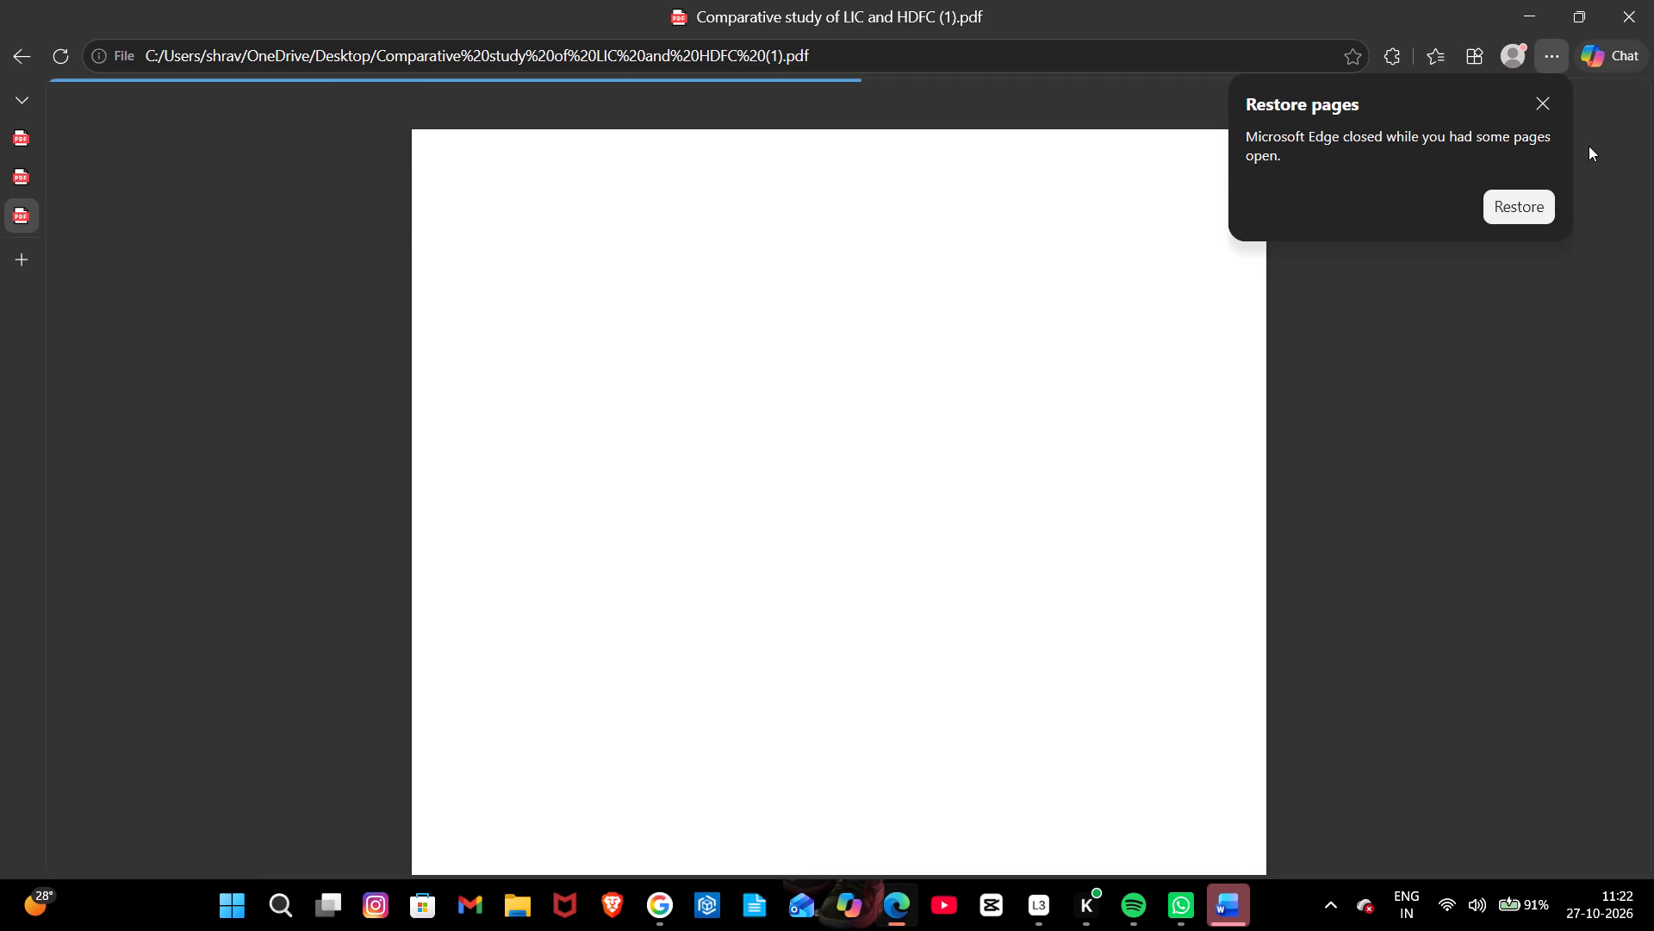
{"action": "left_click", "coordinate": [1545, 90]}
{"action": "scroll", "coordinate": [1161, 417], "scroll_direction": "down", "scroll_amount": 4}
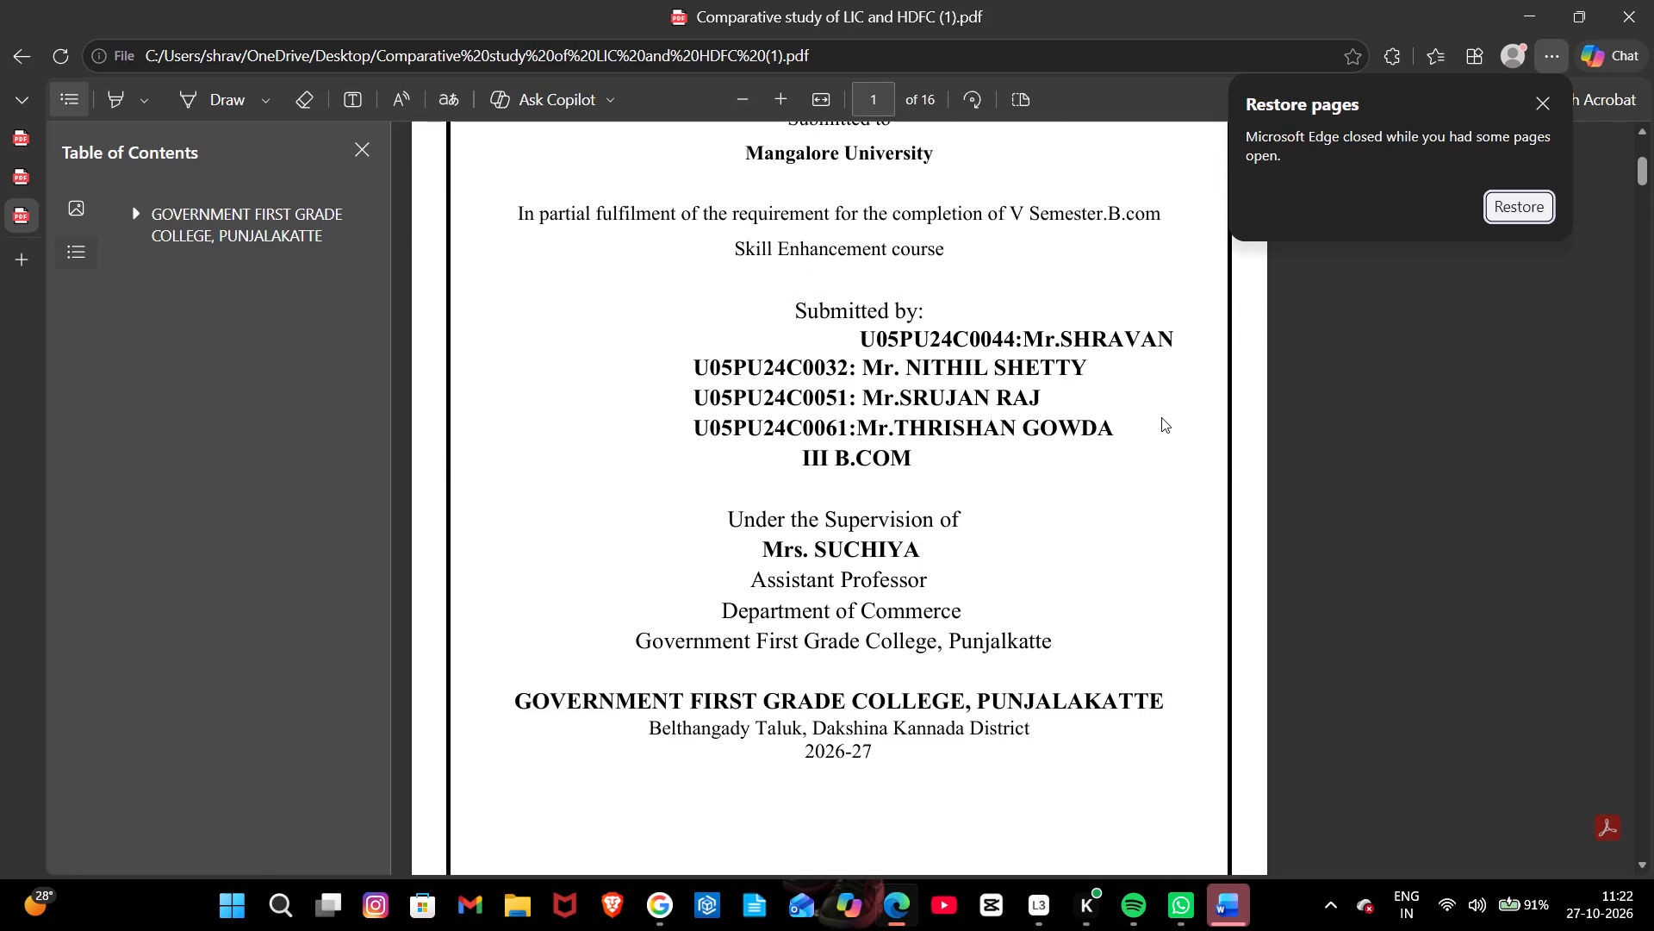
{"action": "scroll", "coordinate": [1161, 417], "scroll_direction": "down", "scroll_amount": 12}
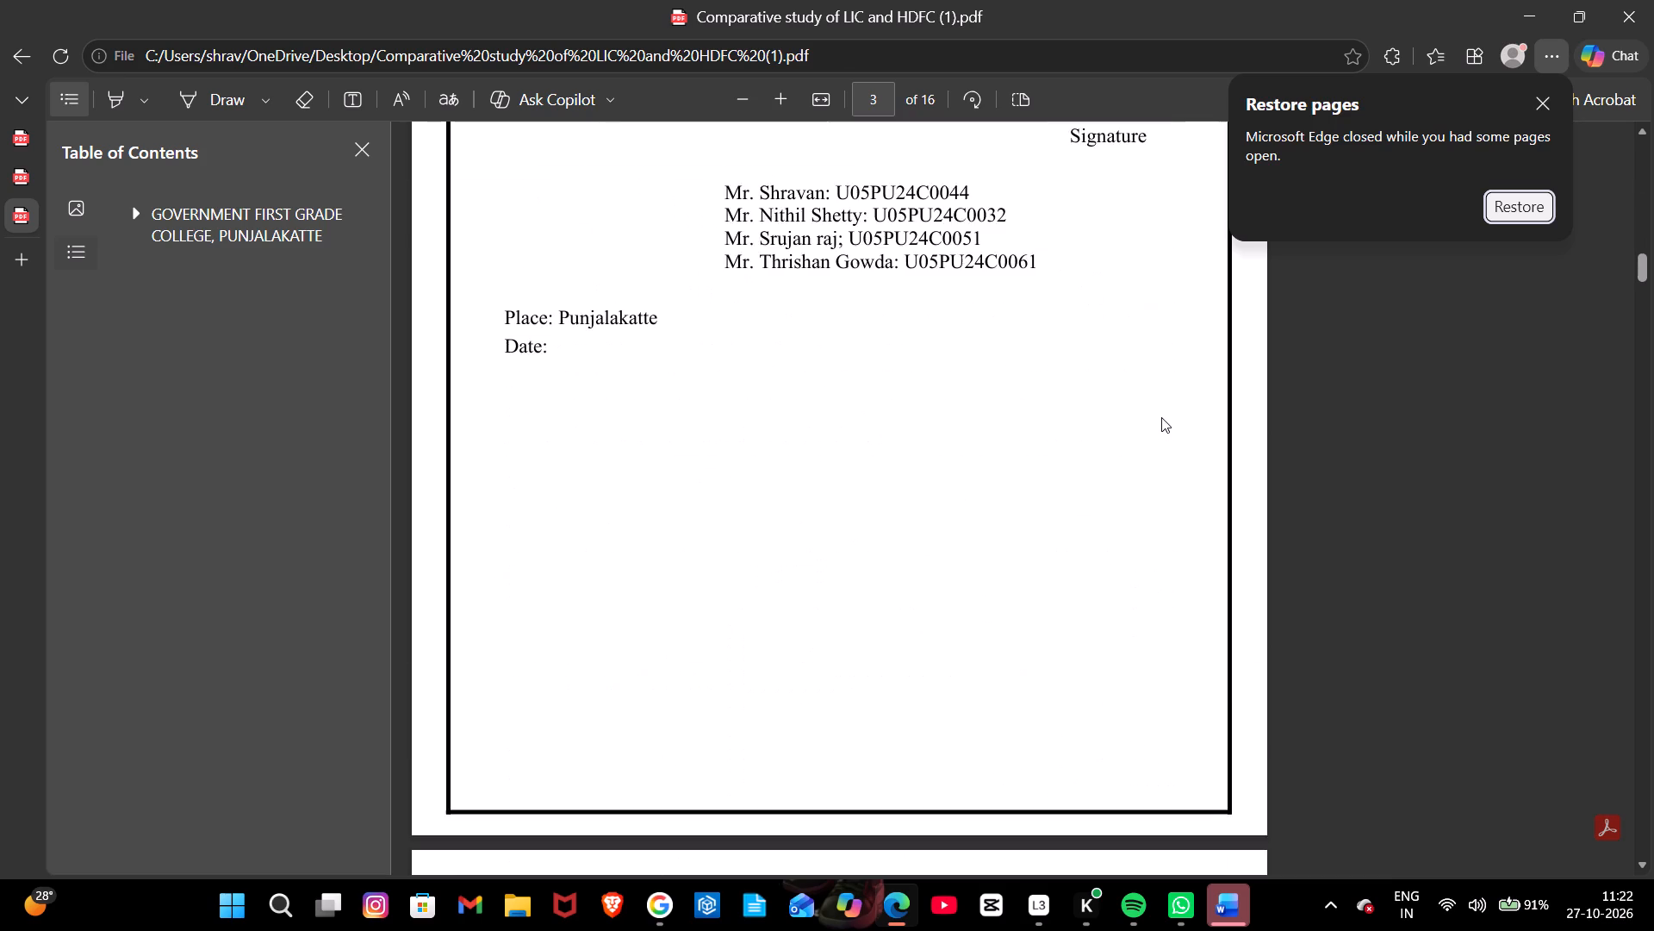
{"action": "scroll", "coordinate": [1161, 417], "scroll_direction": "down", "scroll_amount": 12}
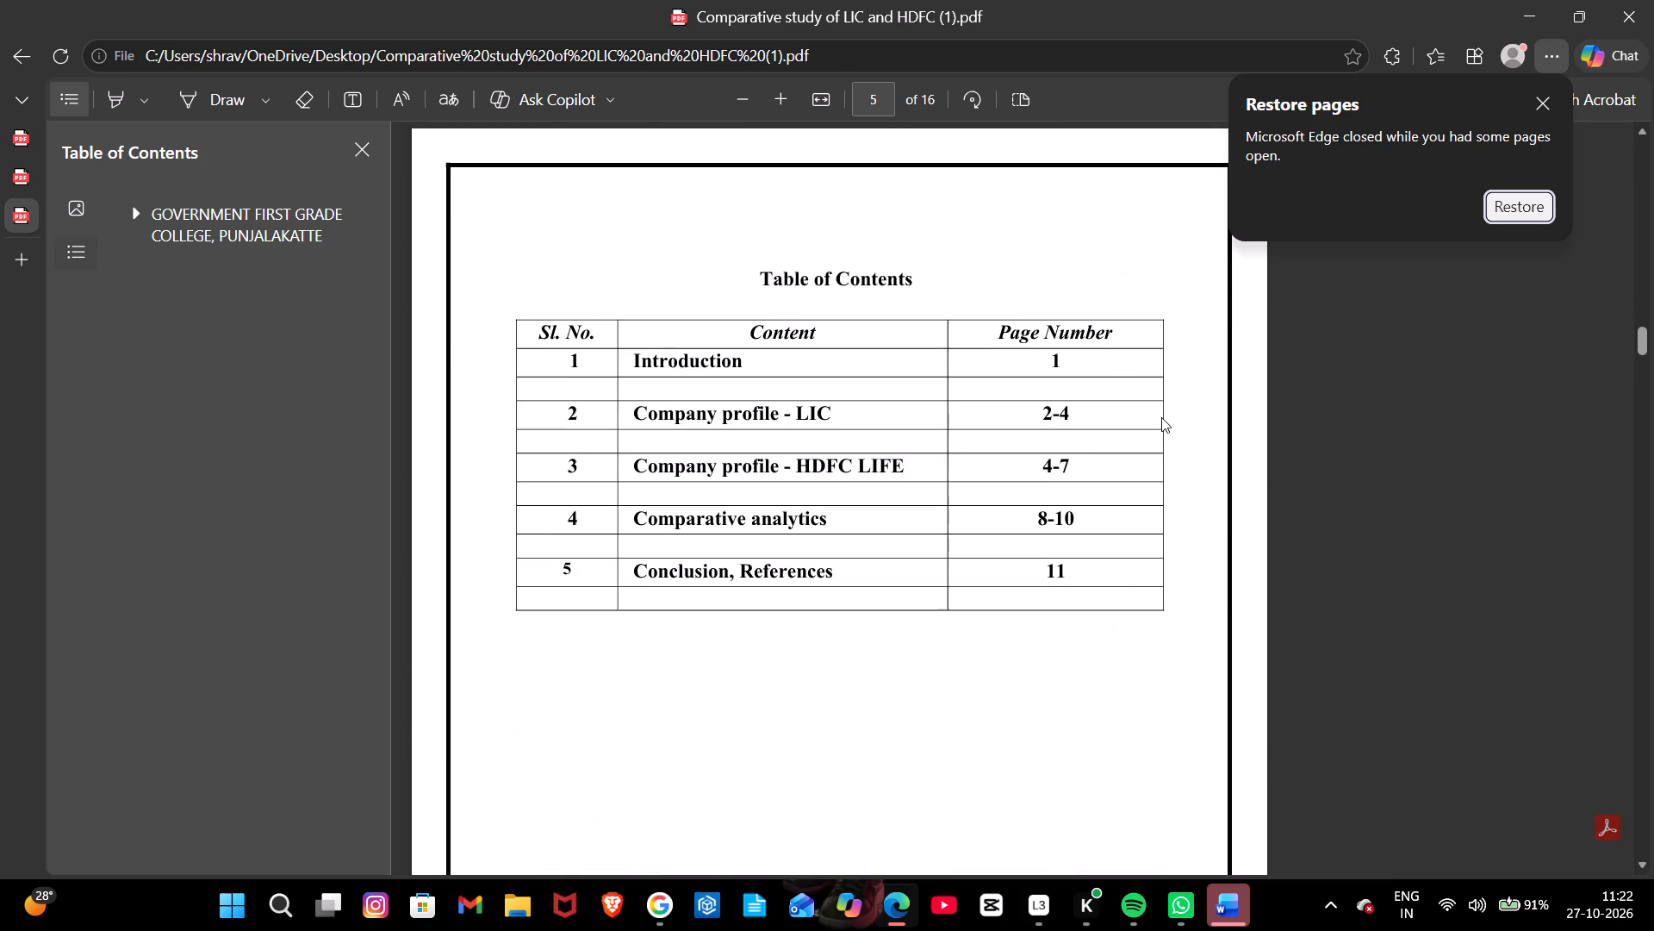
{"action": "scroll", "coordinate": [1161, 417], "scroll_direction": "down", "scroll_amount": 12}
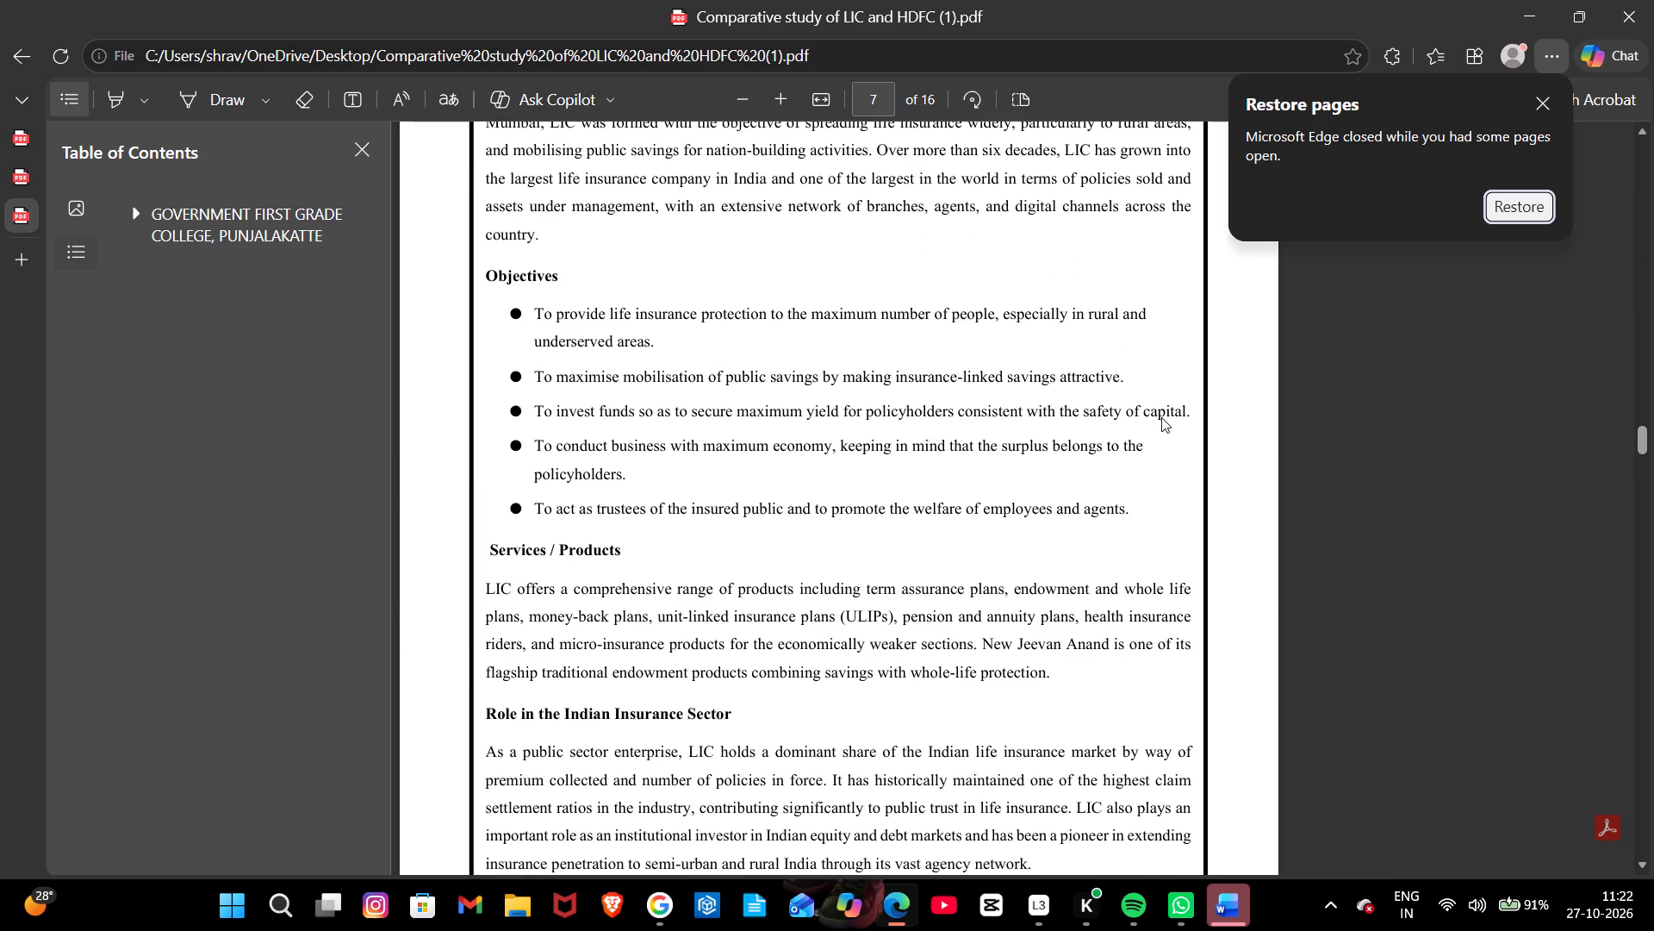
{"action": "scroll", "coordinate": [1161, 417], "scroll_direction": "down", "scroll_amount": 12}
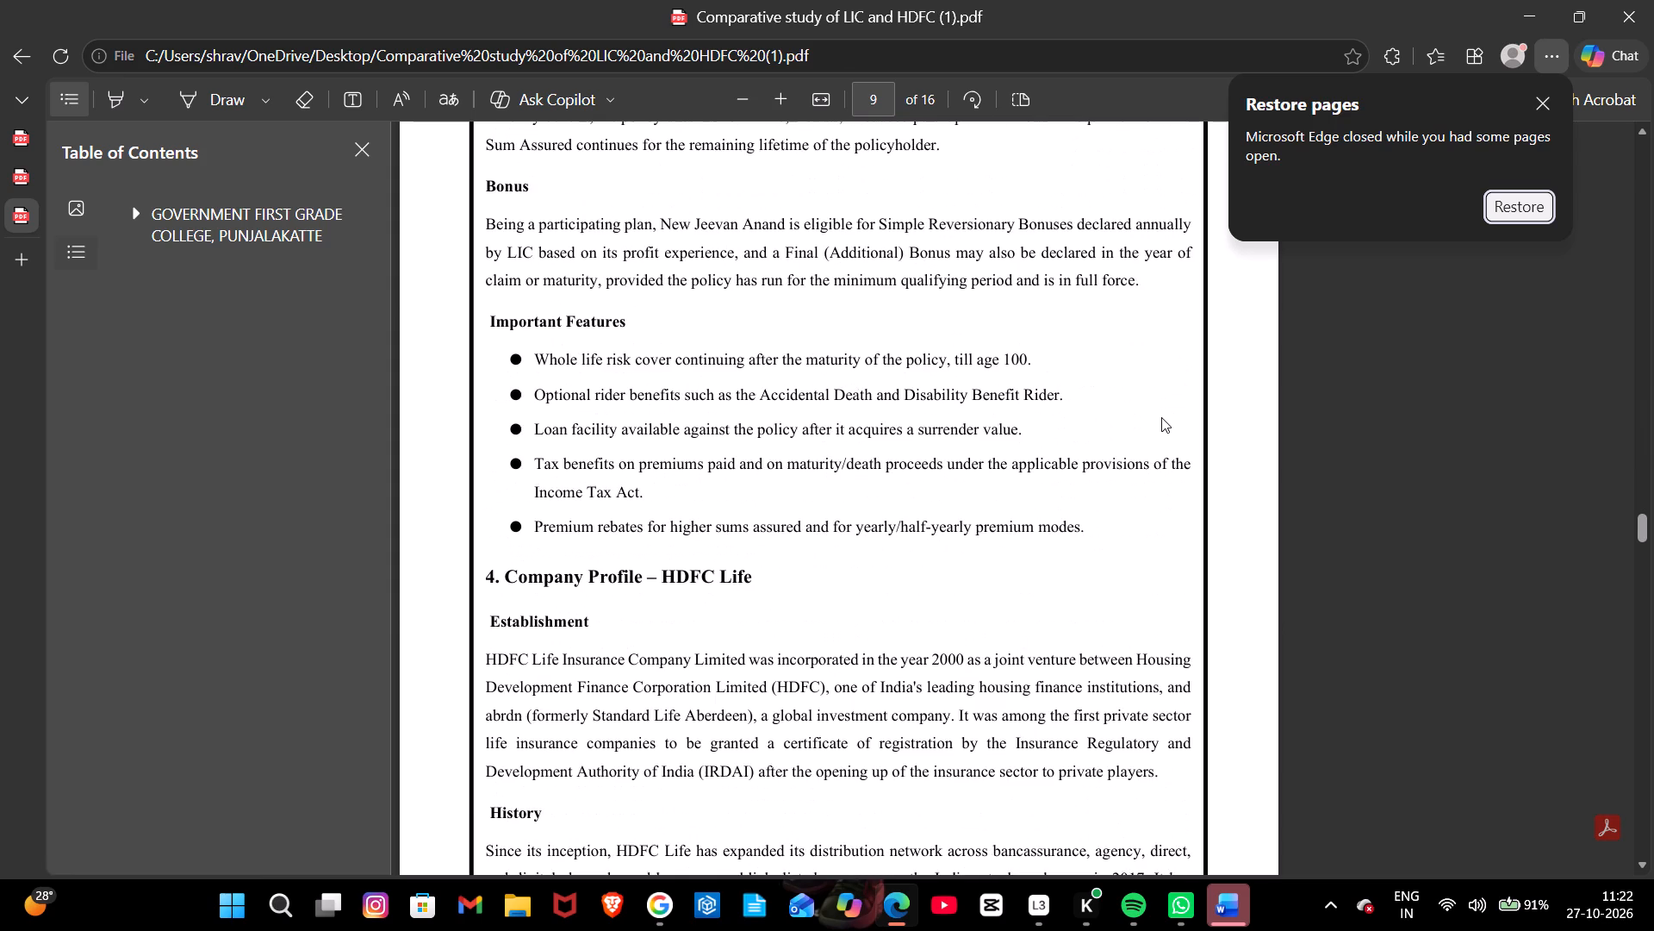
{"action": "scroll", "coordinate": [1161, 417], "scroll_direction": "down", "scroll_amount": 9}
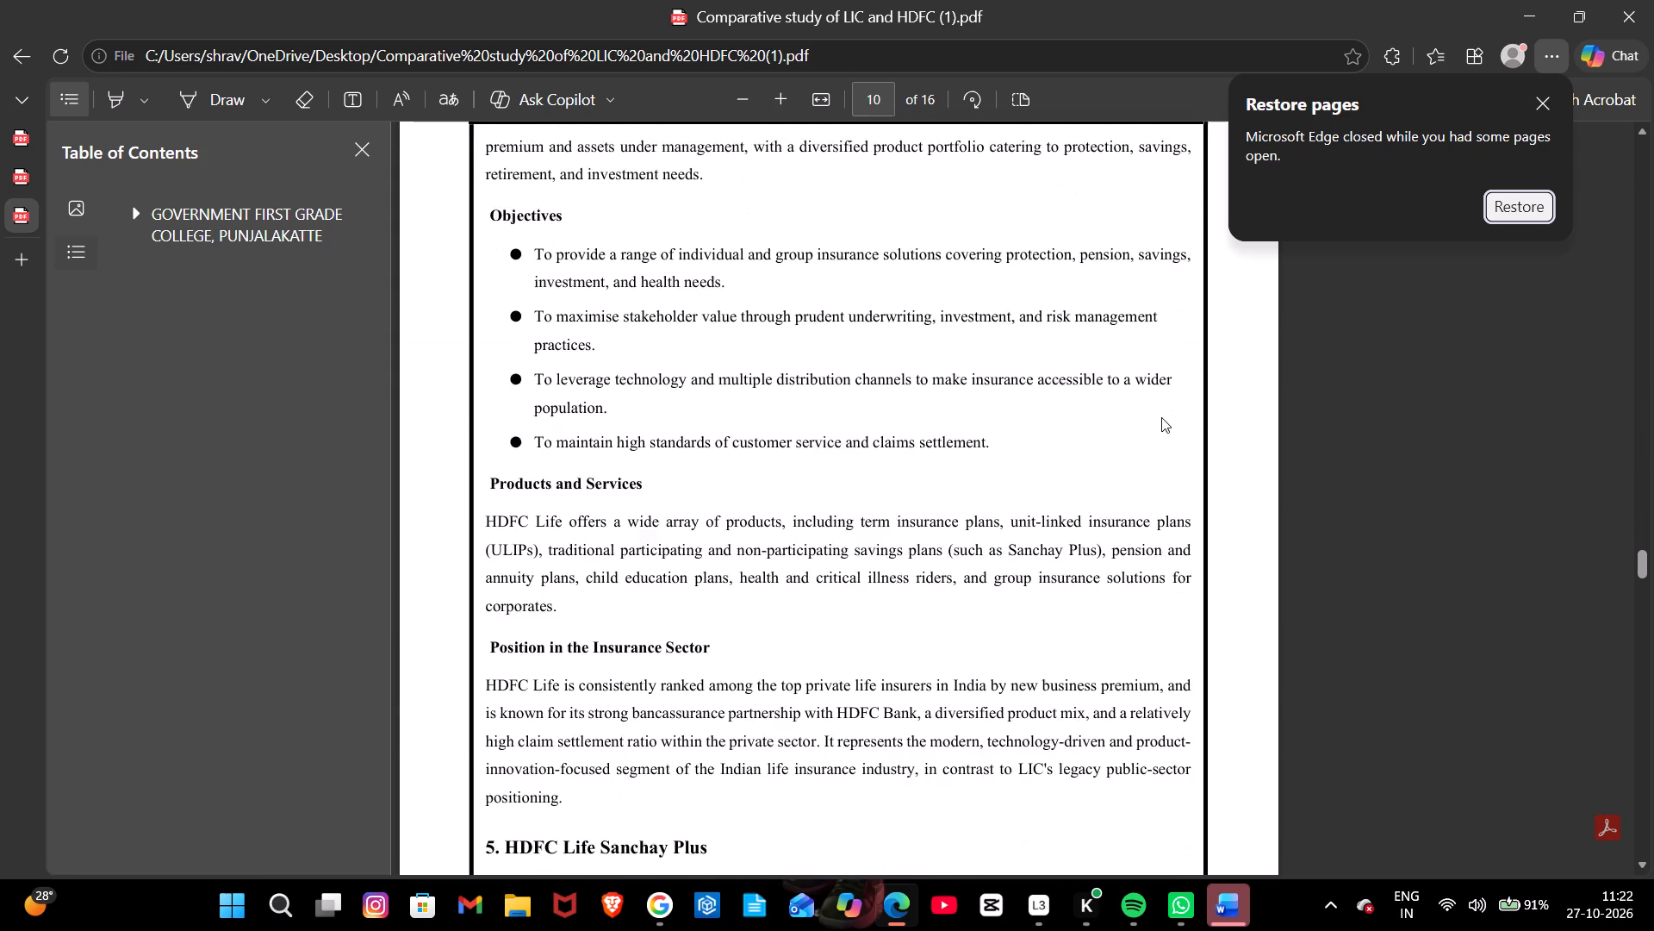
{"action": "scroll", "coordinate": [1161, 417], "scroll_direction": "down", "scroll_amount": 9}
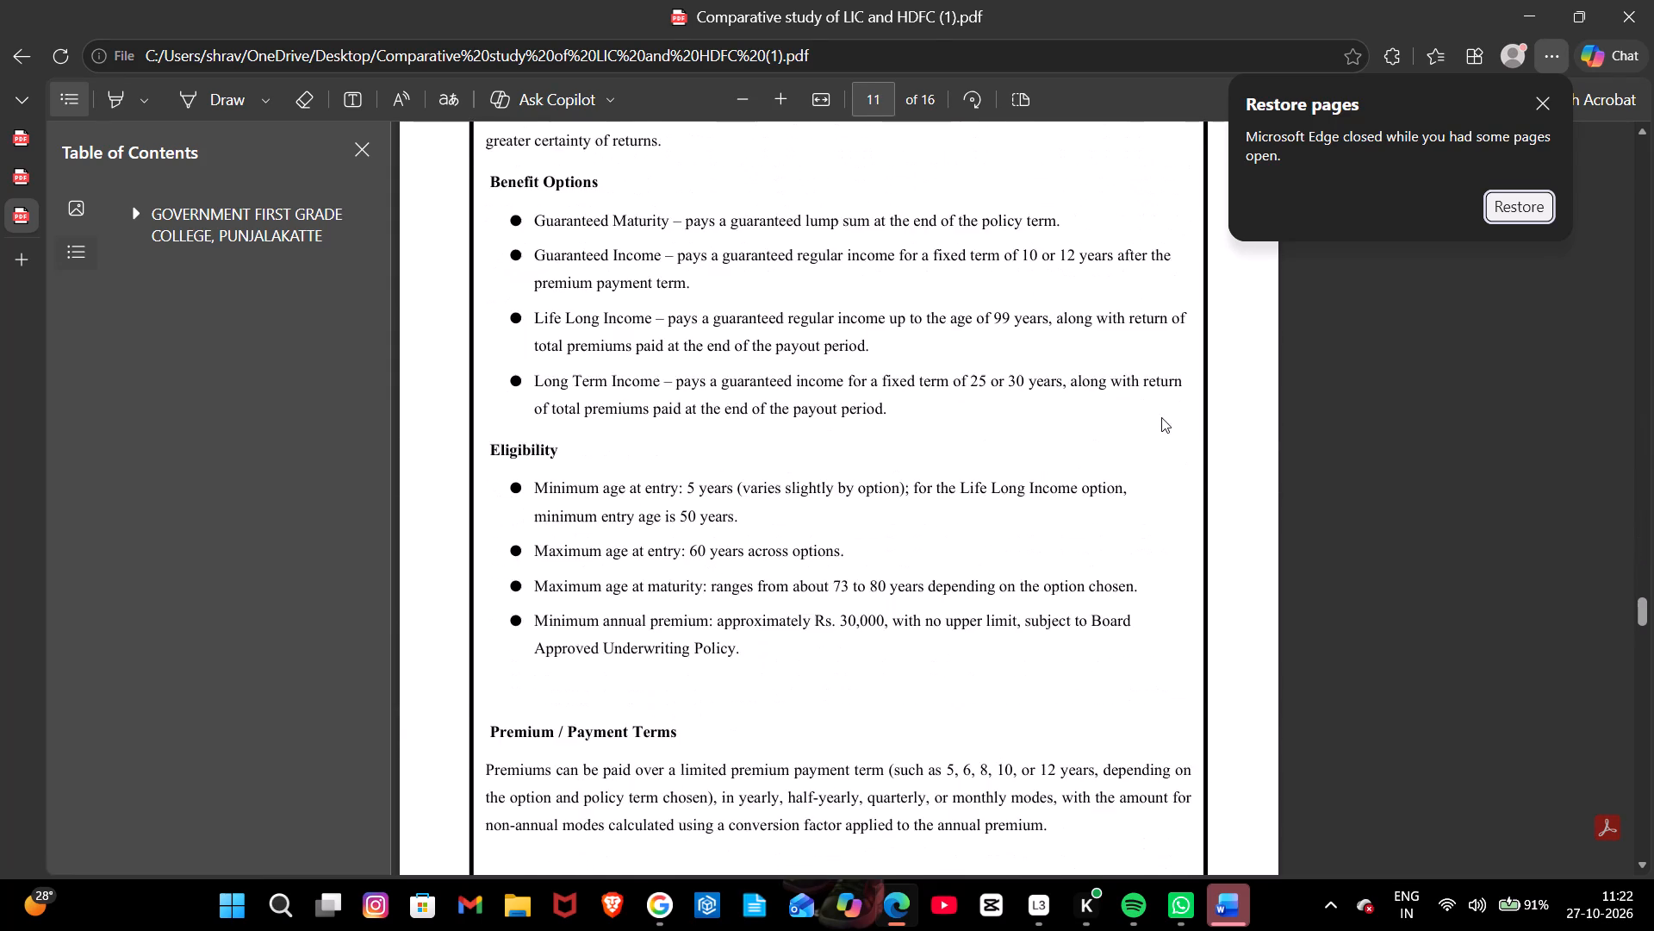
{"action": "scroll", "coordinate": [1161, 417], "scroll_direction": "down", "scroll_amount": 8}
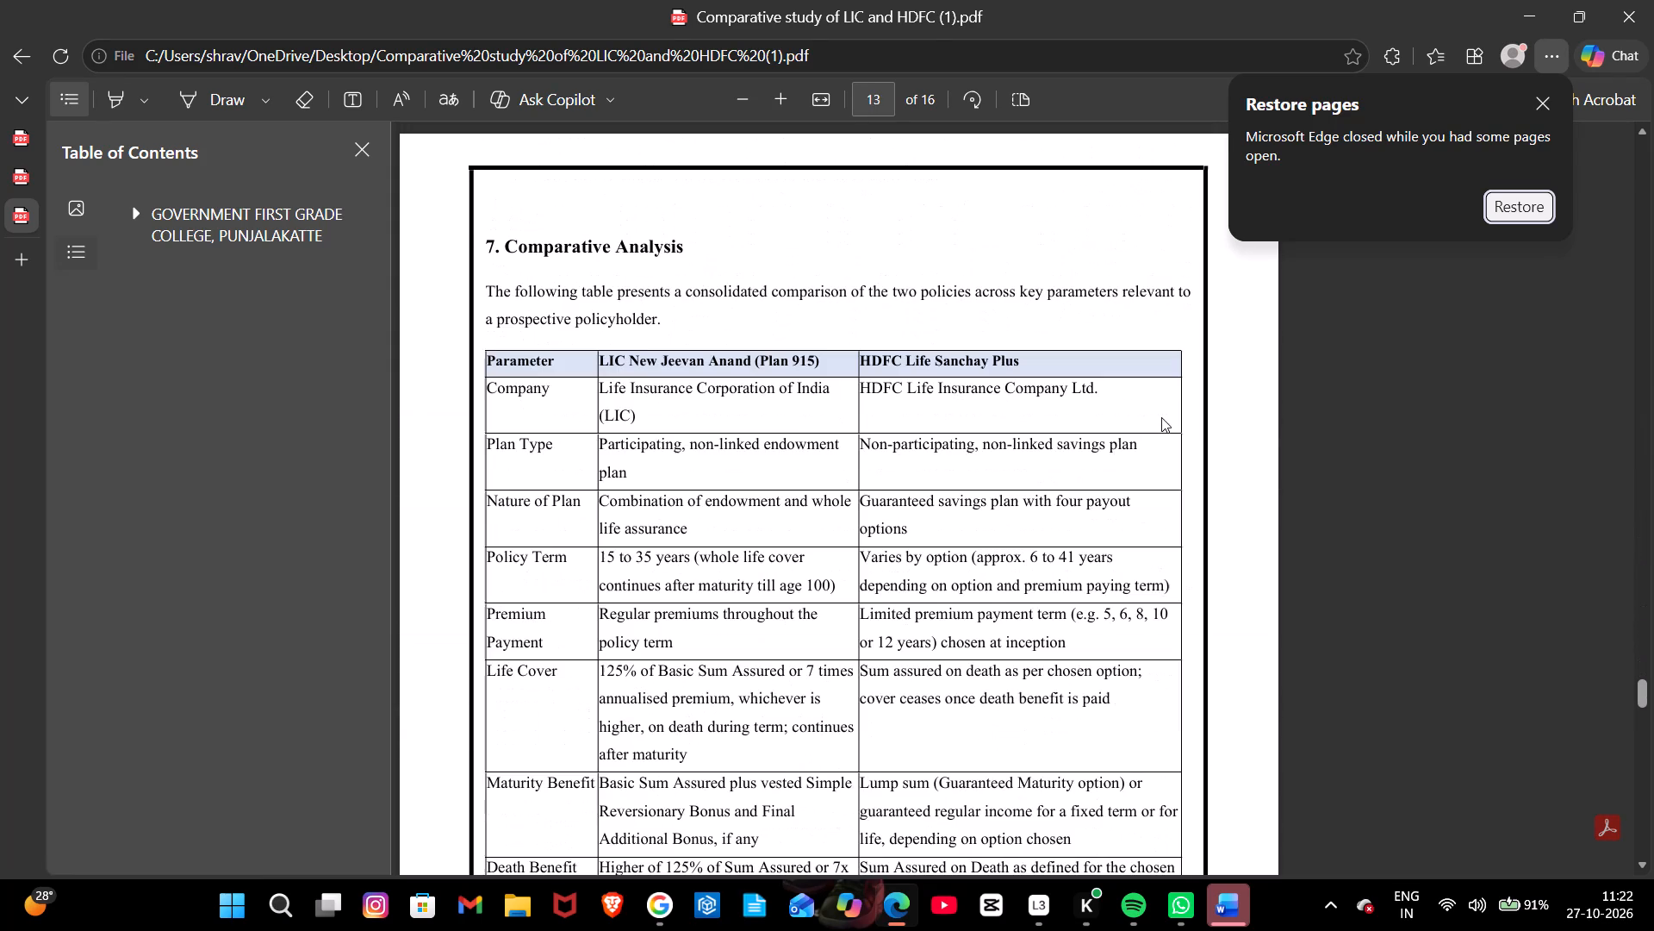
{"action": "scroll", "coordinate": [1161, 417], "scroll_direction": "down", "scroll_amount": 9}
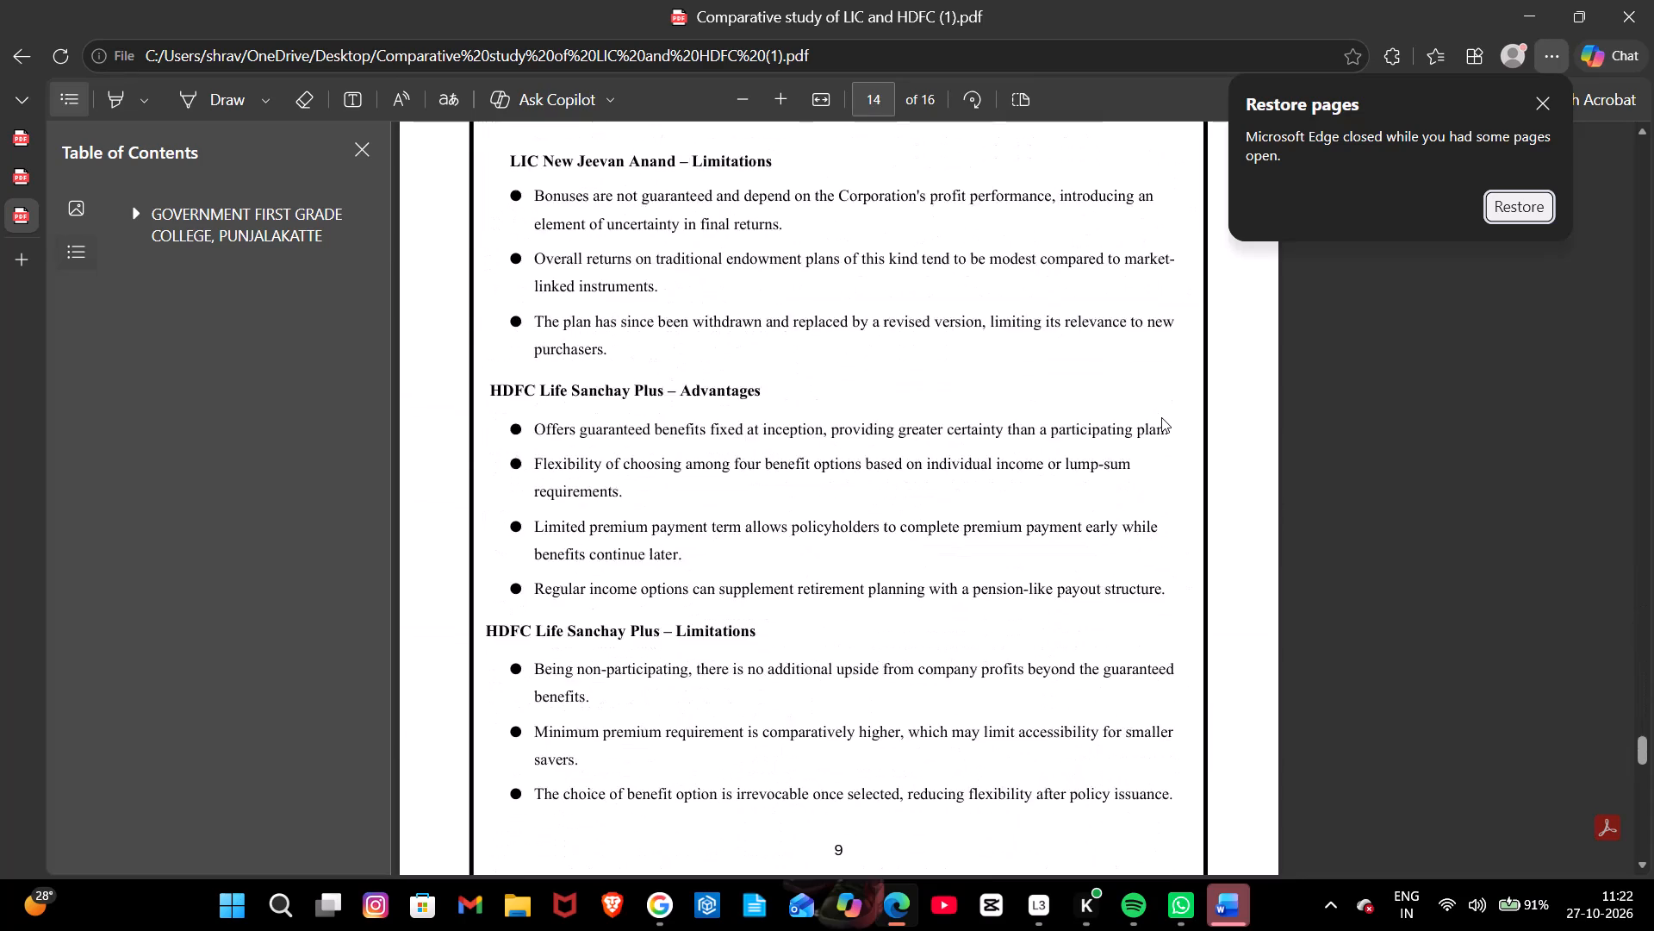
{"action": "scroll", "coordinate": [1161, 417], "scroll_direction": "down", "scroll_amount": 14}
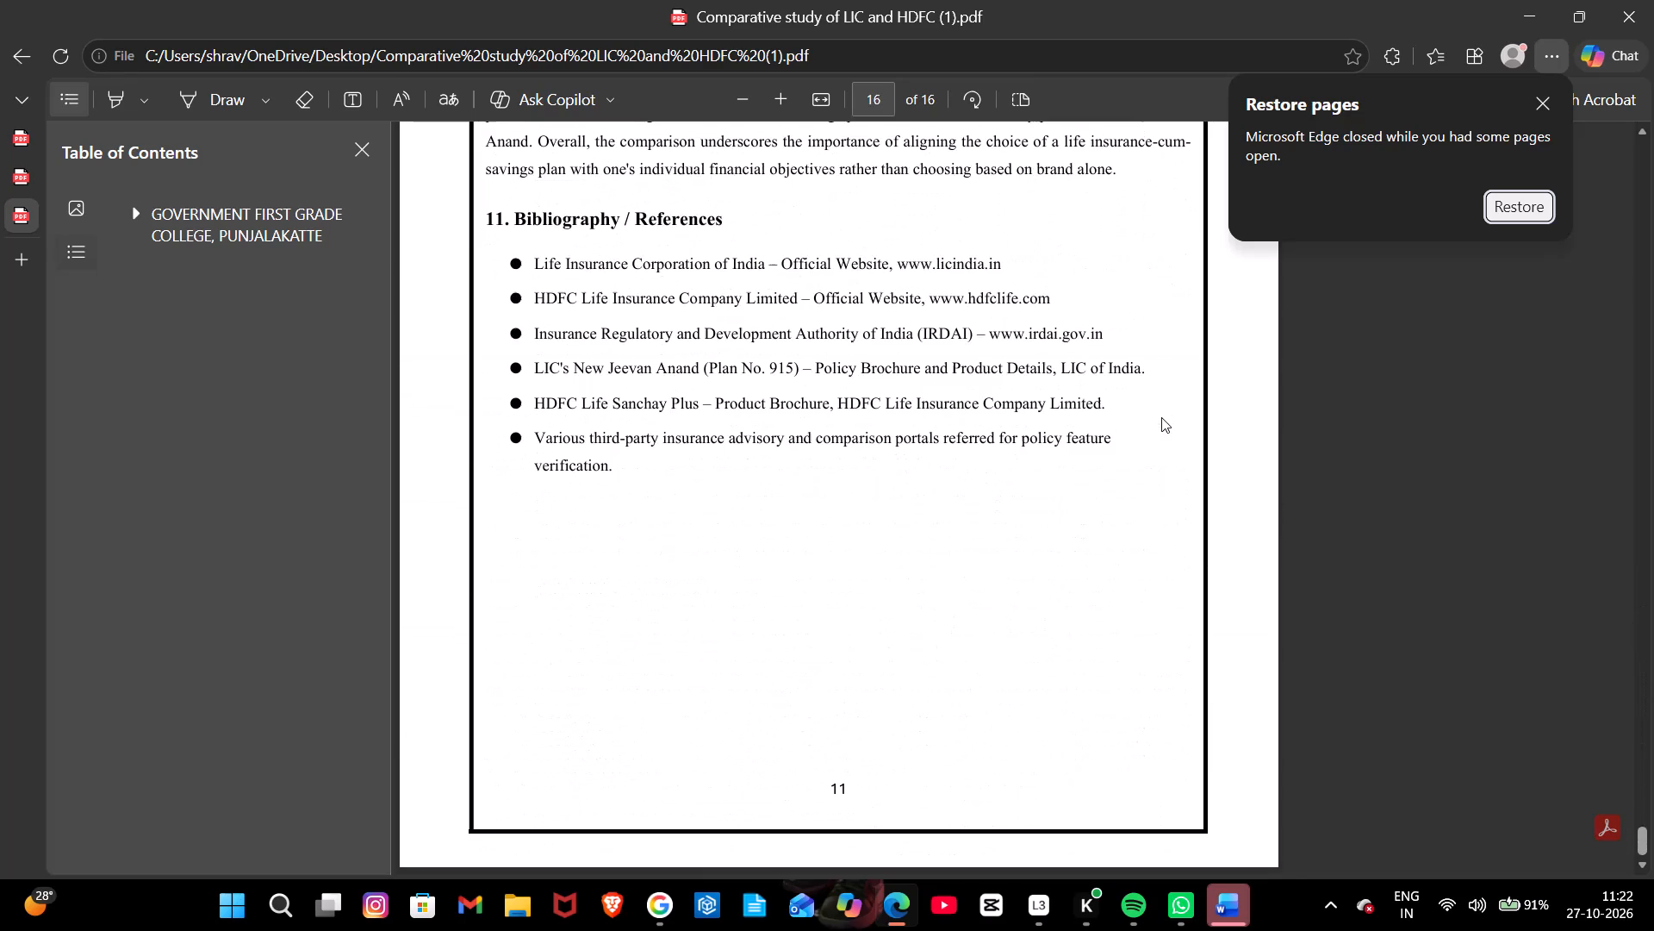
{"action": "scroll", "coordinate": [1161, 417], "scroll_direction": "down", "scroll_amount": 1}
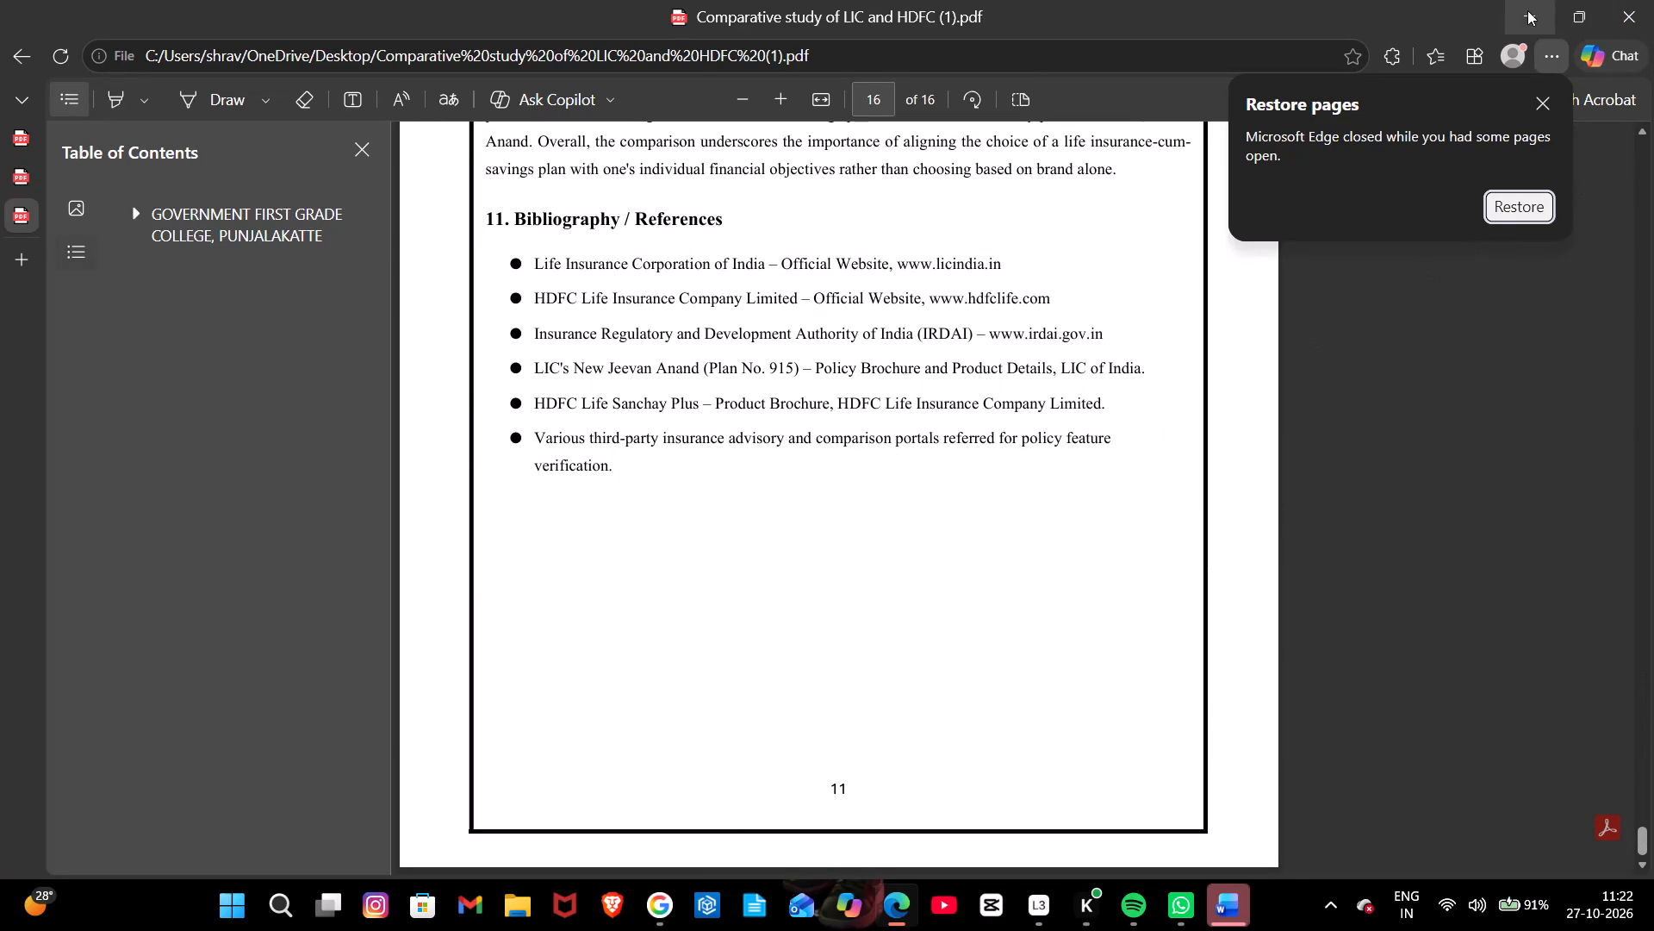